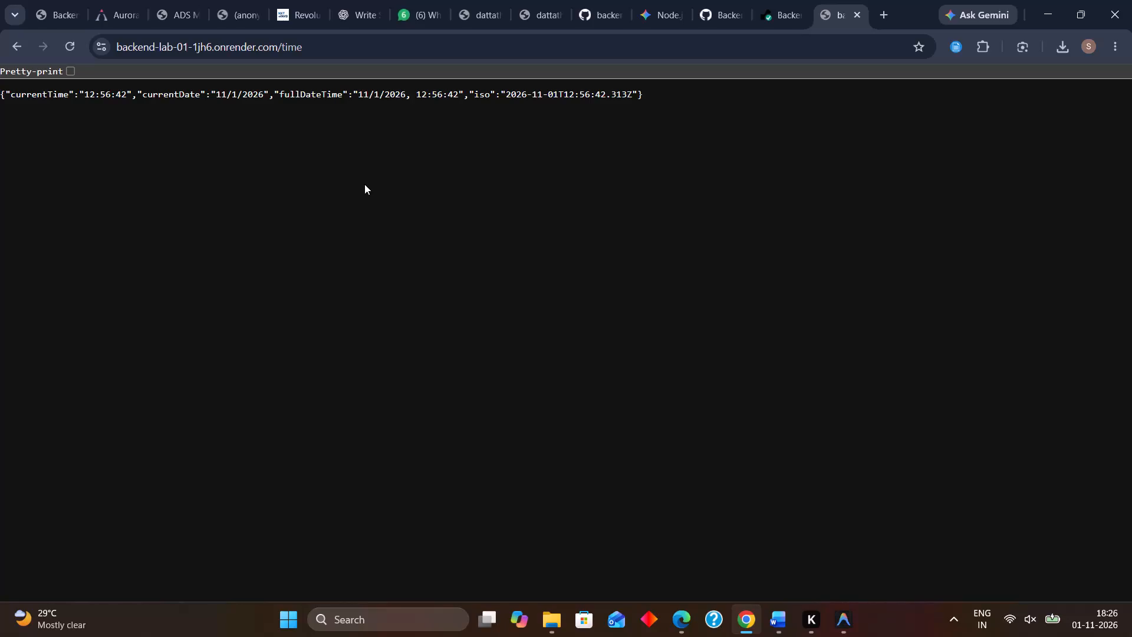
Open the root page of the deployed service at backend-lab-01-1jh6.onrender.com instead of its /time route.
click(777, 11)
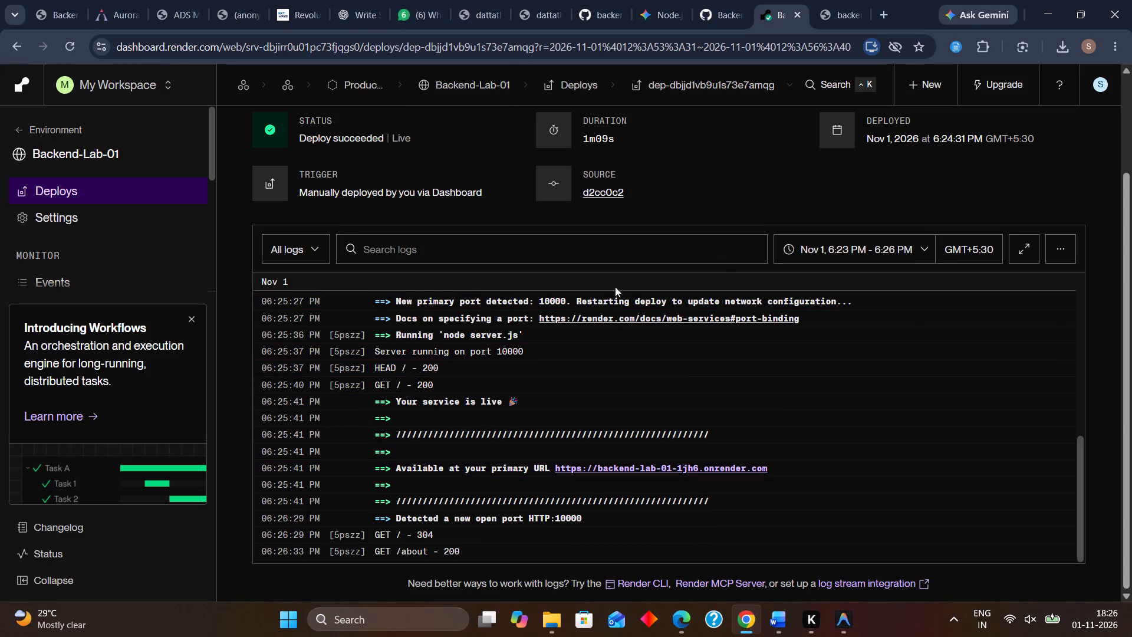
click(850, 3)
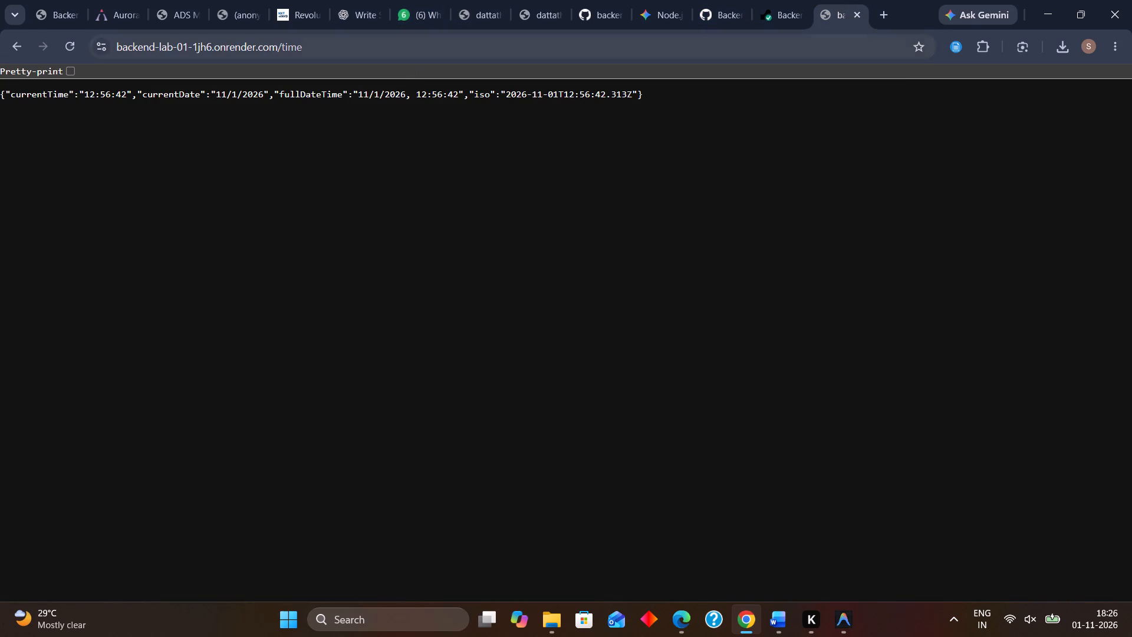
click(409, 50)
click(419, 50)
key(BackSpace)
key(BackSpace)
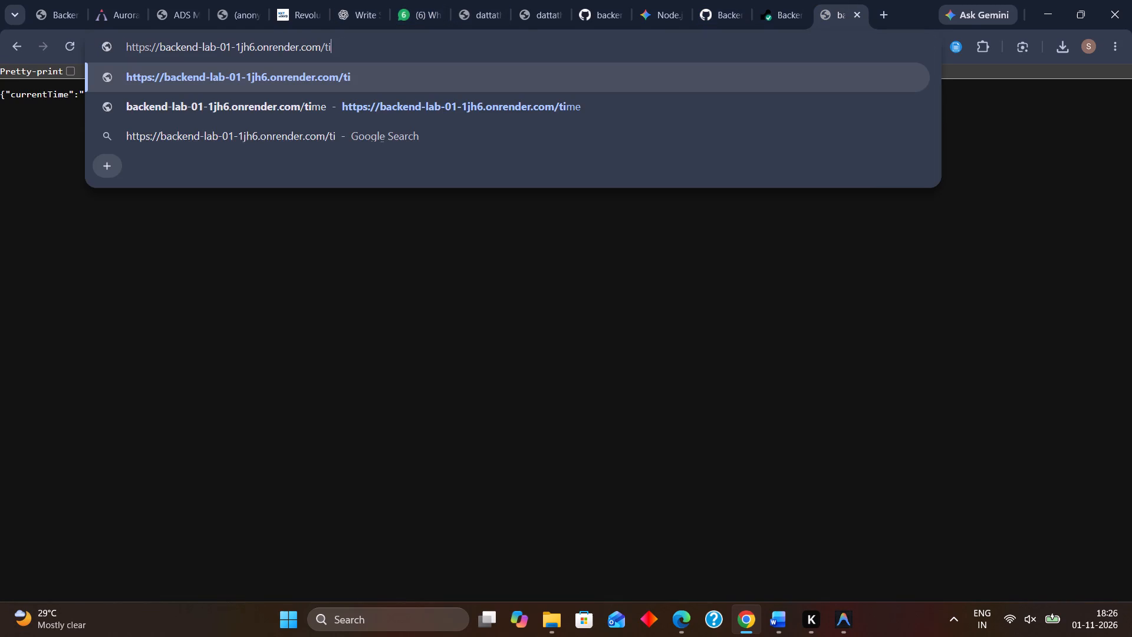
key(BackSpace)
key(BackSpace)
key(BackSpace)
key(Return)
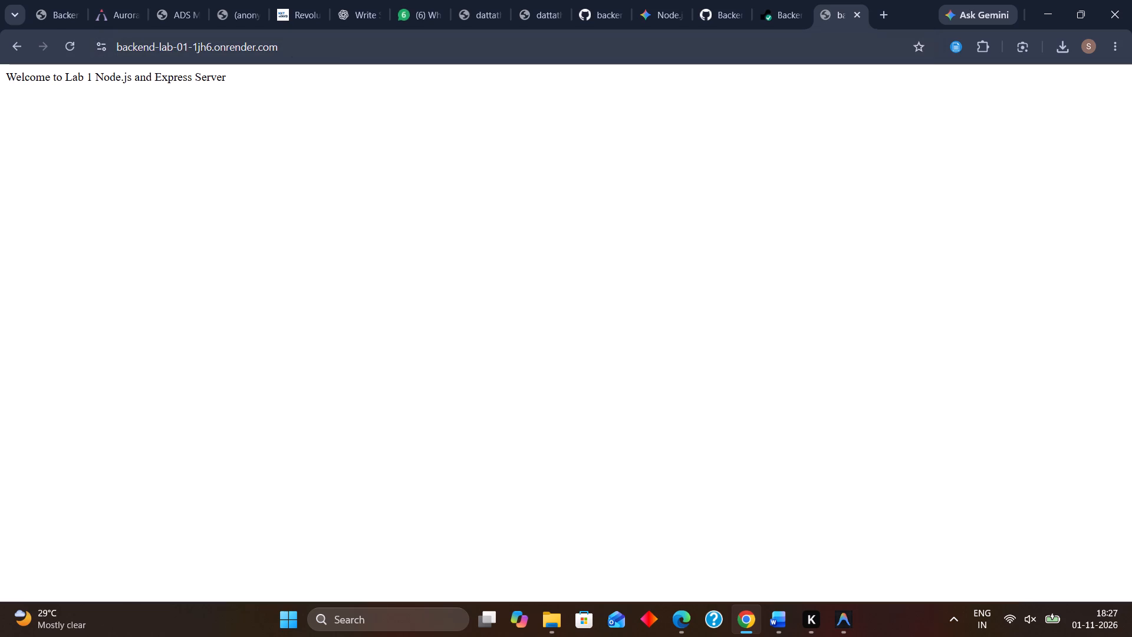
double_click(322, 52)
click(505, 369)
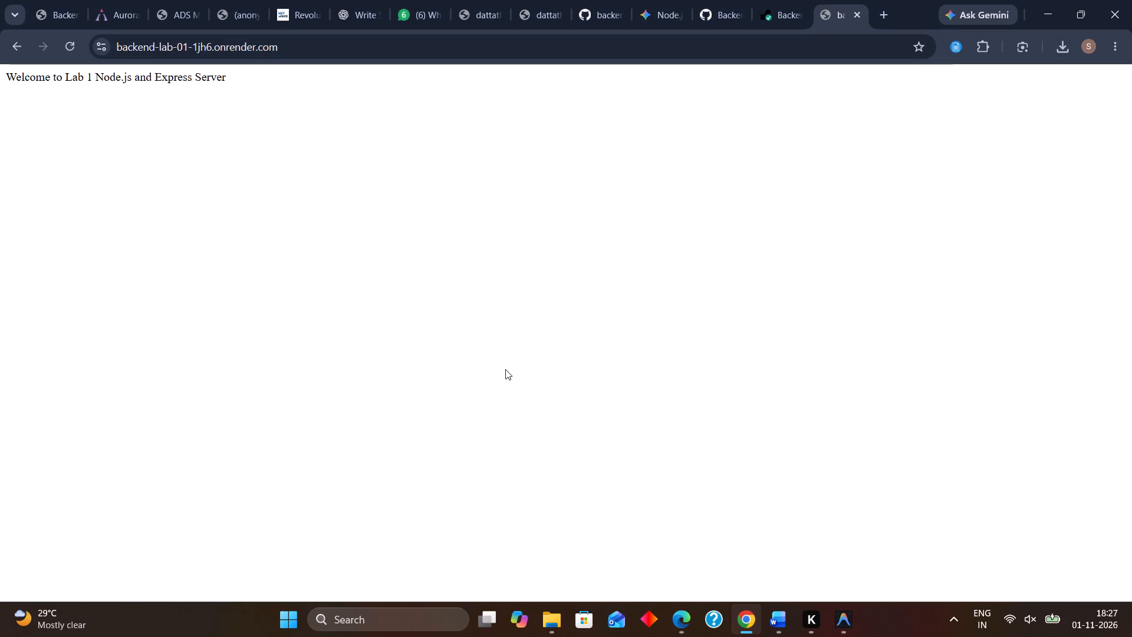
Switch to File Explorer and open the Word document "Adbms lab report 5" from the Downloads folder.
click(766, 619)
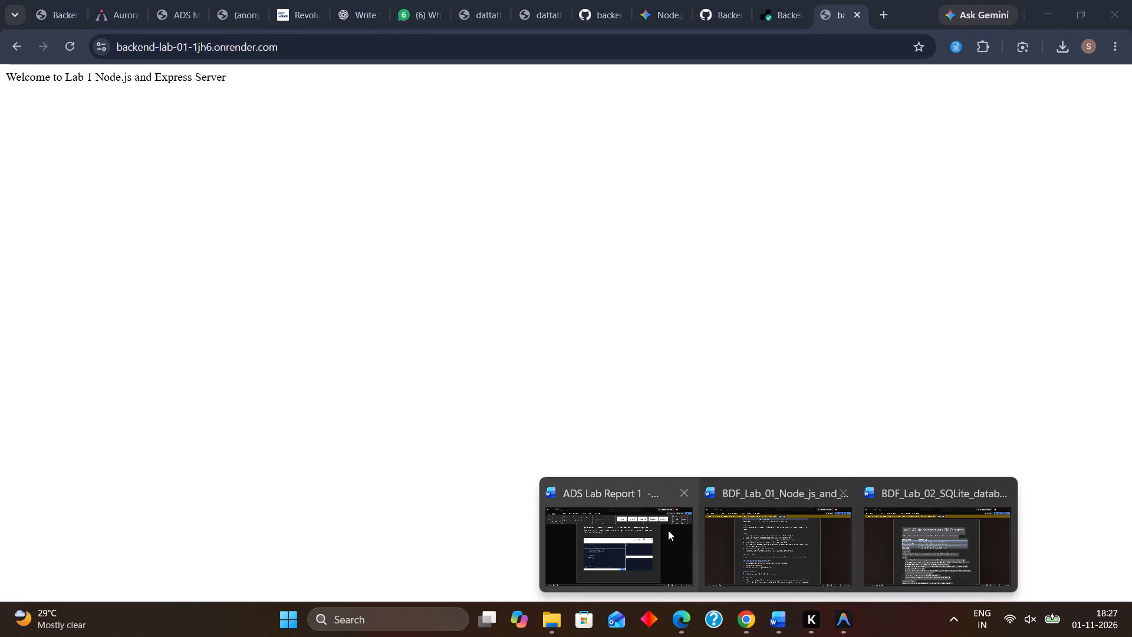
click(541, 615)
scroll(218, 372, down, 2)
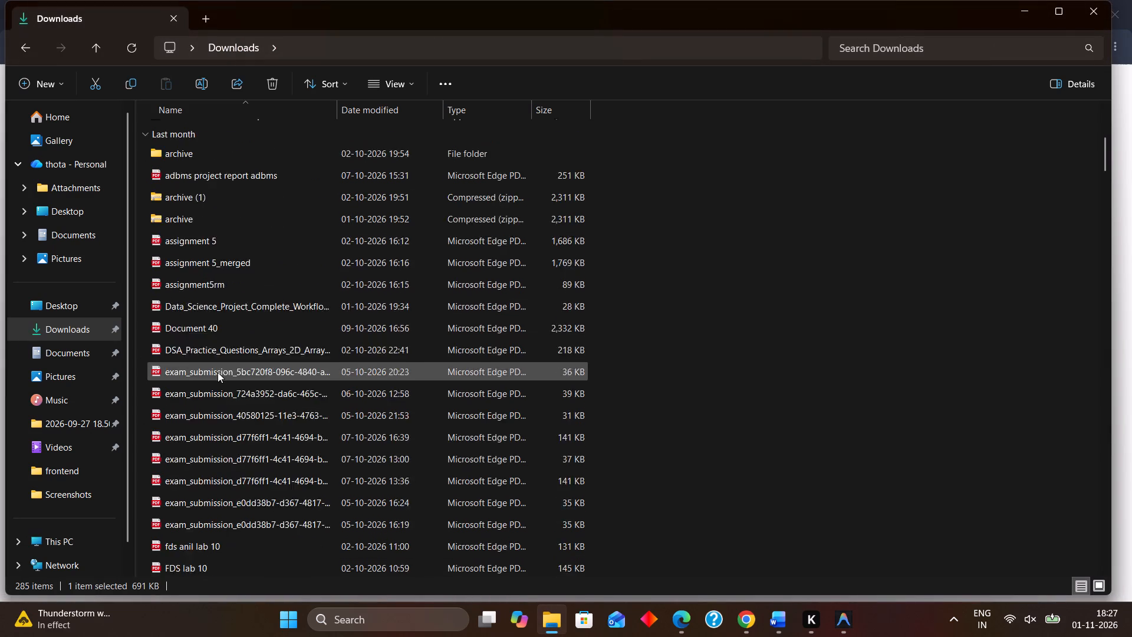
scroll(218, 372, down, 6)
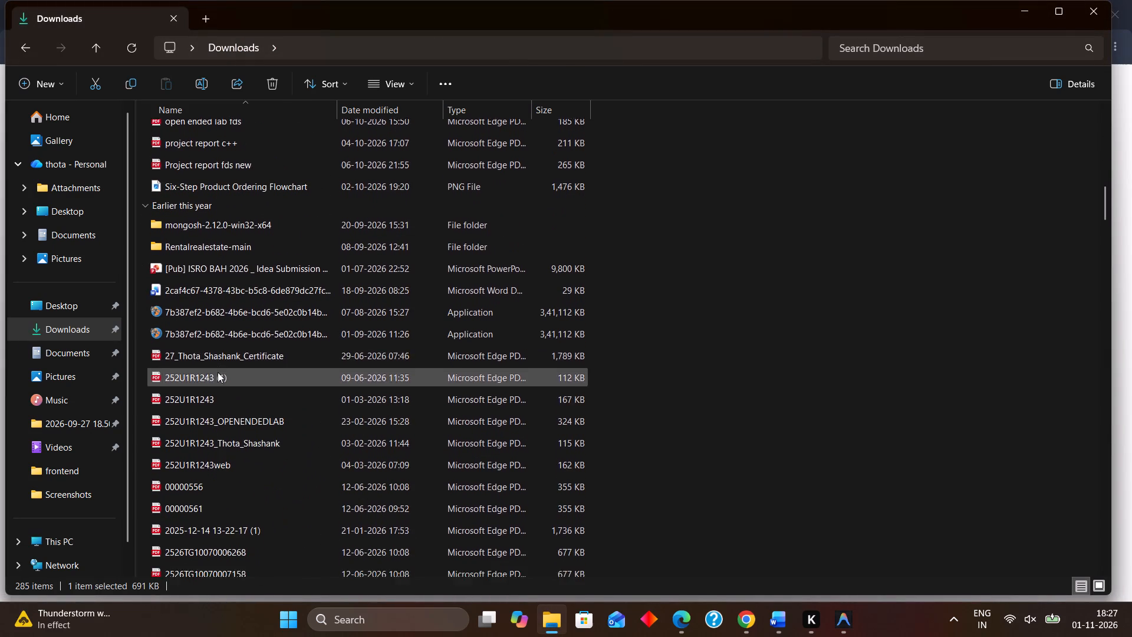
scroll(218, 372, down, 3)
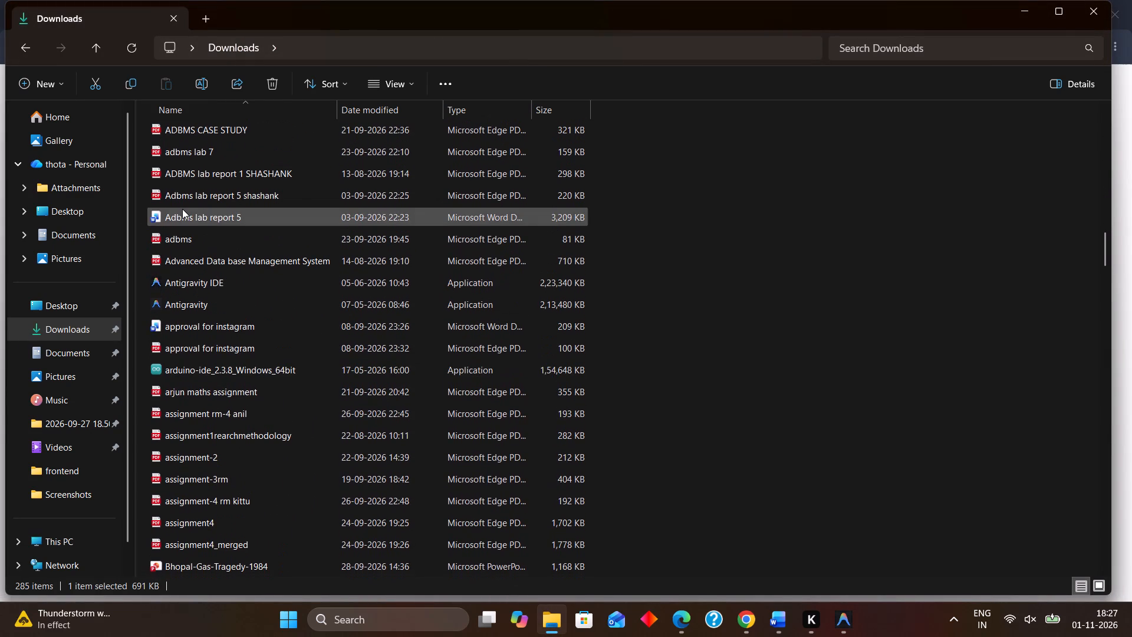
double_click(182, 209)
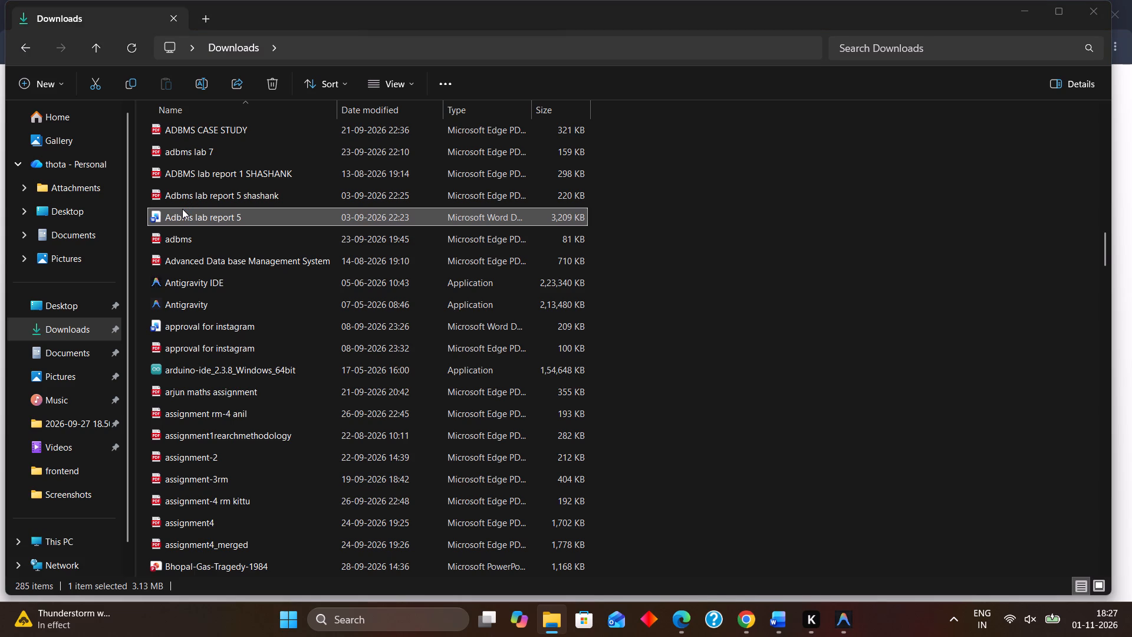
Replace the Student Name entry in the first-page table with the new student's name in capitals.
scroll(448, 445, down, 2)
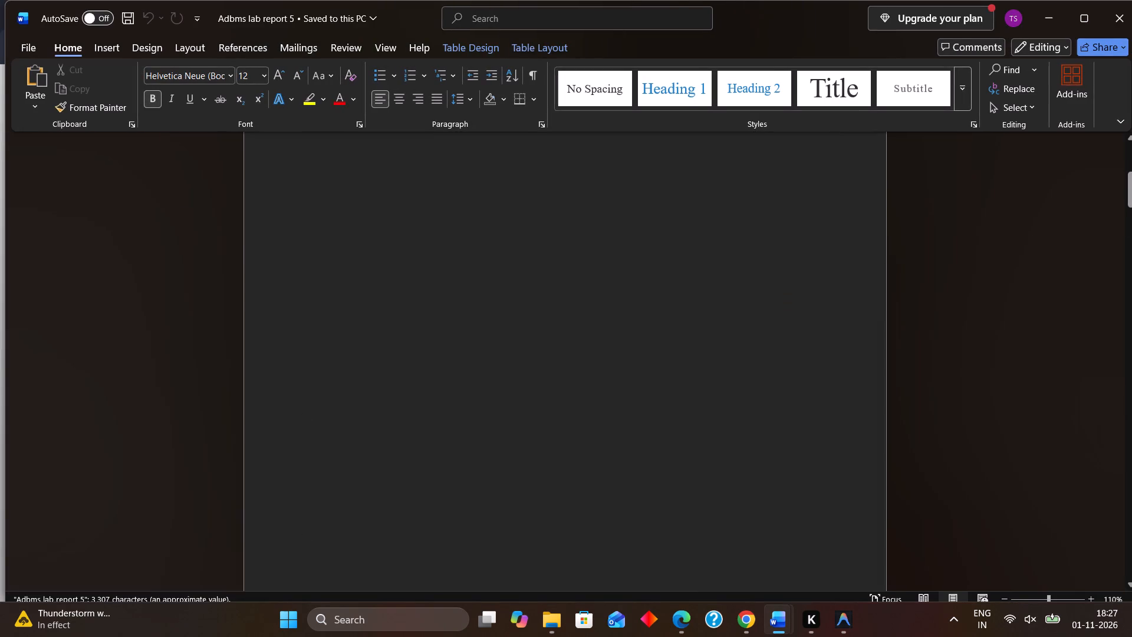
scroll(451, 487, up, 2)
click(588, 297)
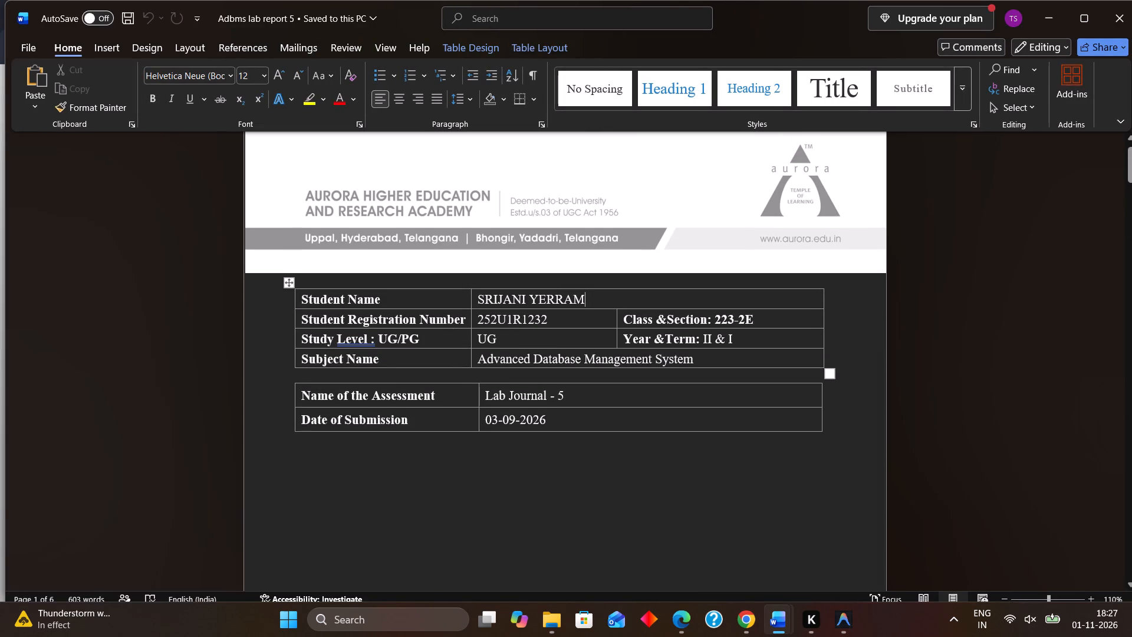
key(BackSpace)
key(BackSpace)
key(BackSpace)
key(BackSpace)
key(BackSpace)
key(BackSpace)
key(BackSpace)
key(BackSpace)
key(BackSpace)
key(BackSpace)
key(BackSpace)
key(BackSpace)
key(BackSpace)
key(BackSpace)
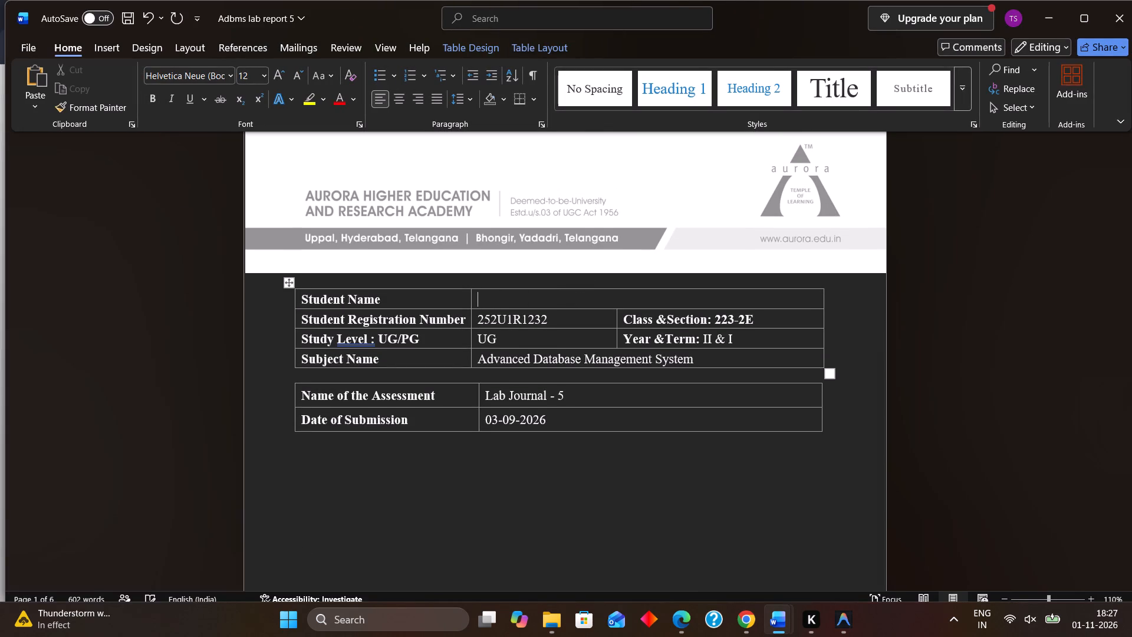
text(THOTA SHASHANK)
Replace the last two digits of the Student Registration Number with those of the new student.
click(575, 321)
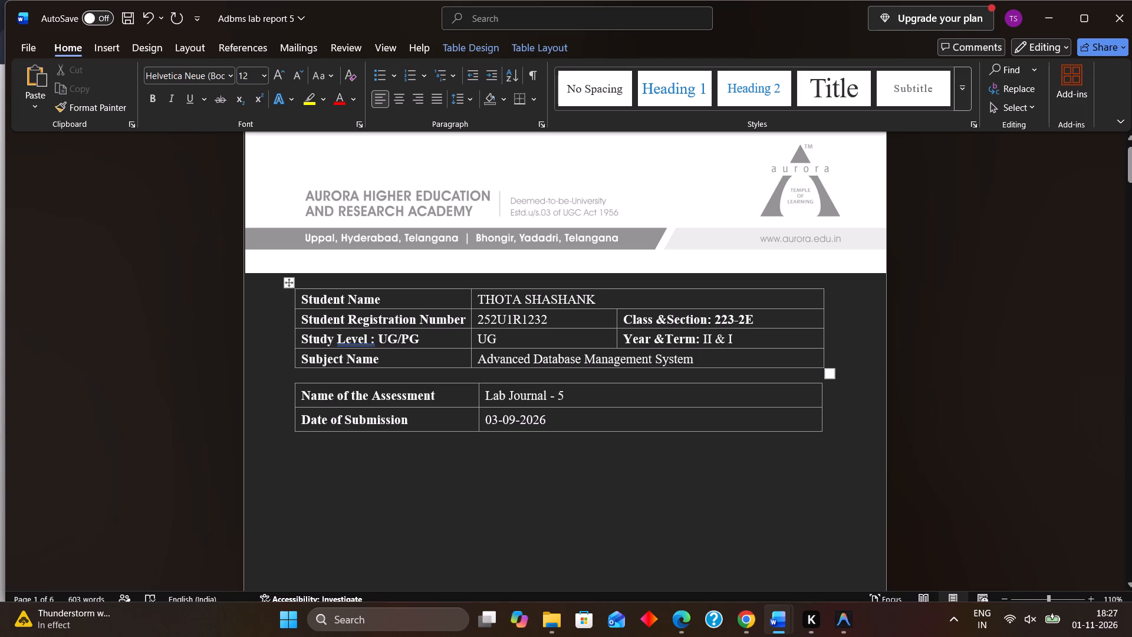
key(BackSpace)
key(BackSpace)
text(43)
Replace the Subject Name with the title "Backend Development Fundamentals" copied from the Backend_Development_Fundamentals PDF in Downloads.
drag(704, 364, 508, 362)
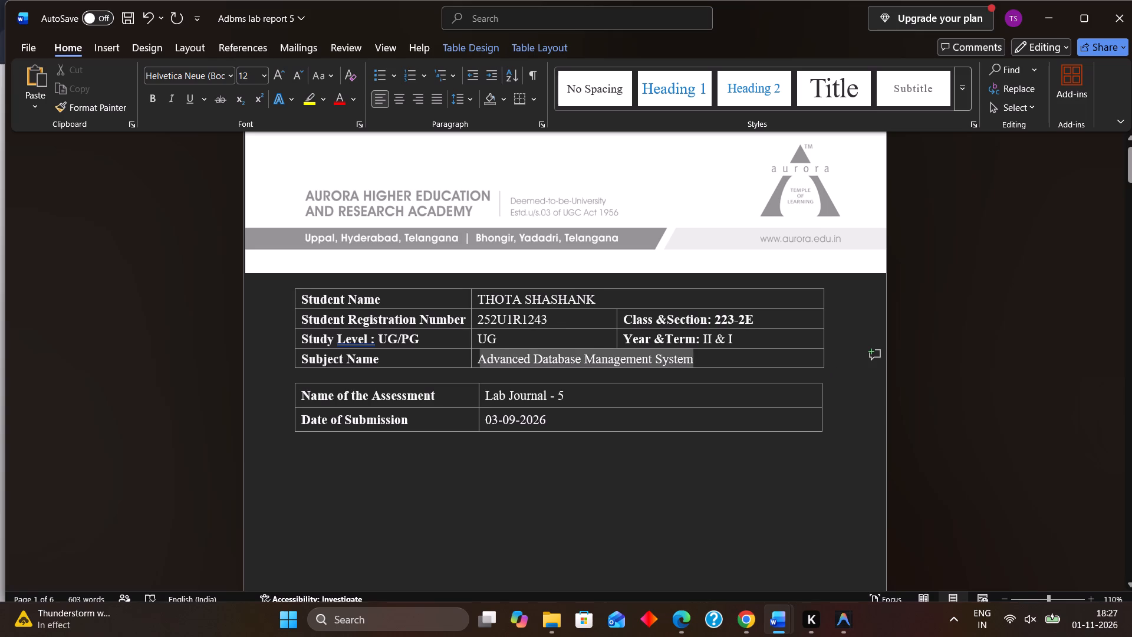
drag(508, 362, 486, 363)
key(BackSpace)
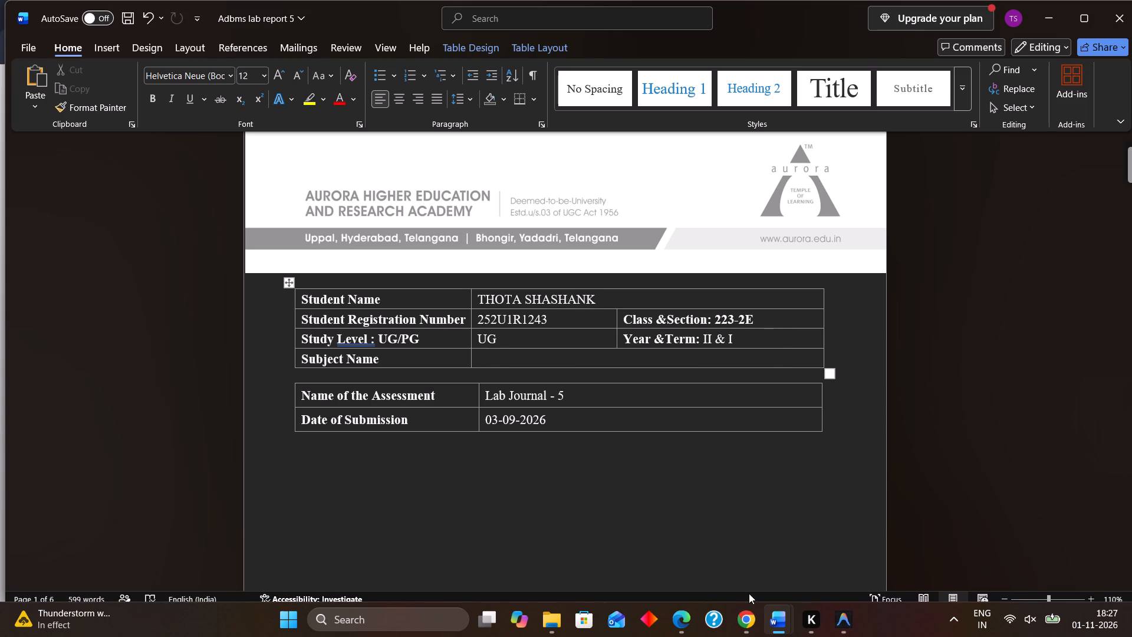
click(552, 622)
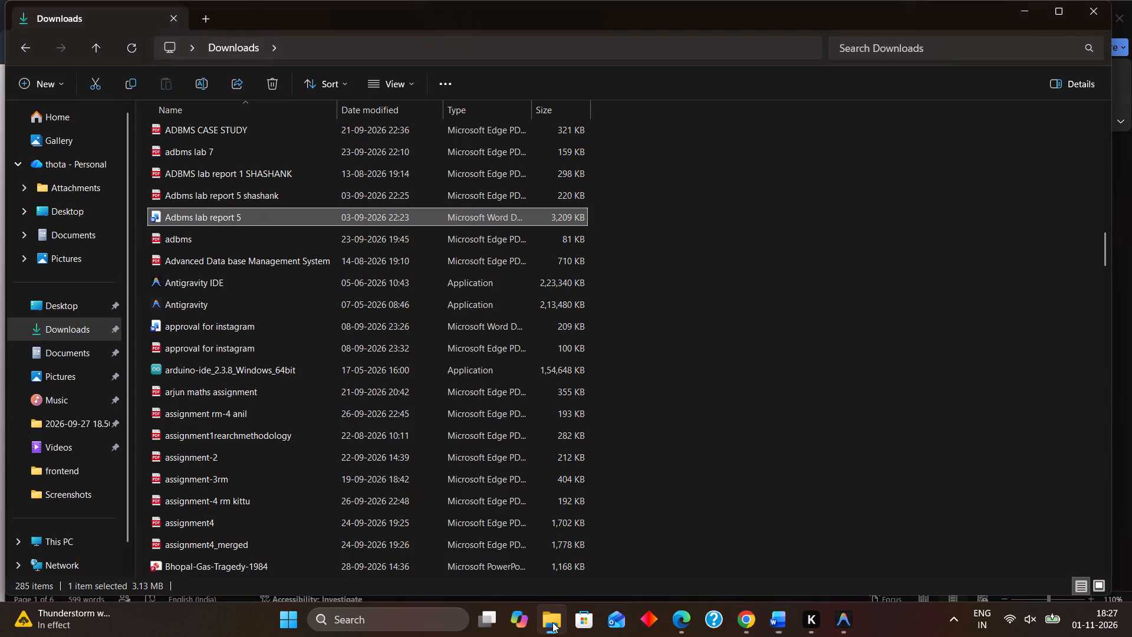
scroll(295, 237, up, 6)
scroll(295, 237, down, 3)
scroll(295, 237, up, 2)
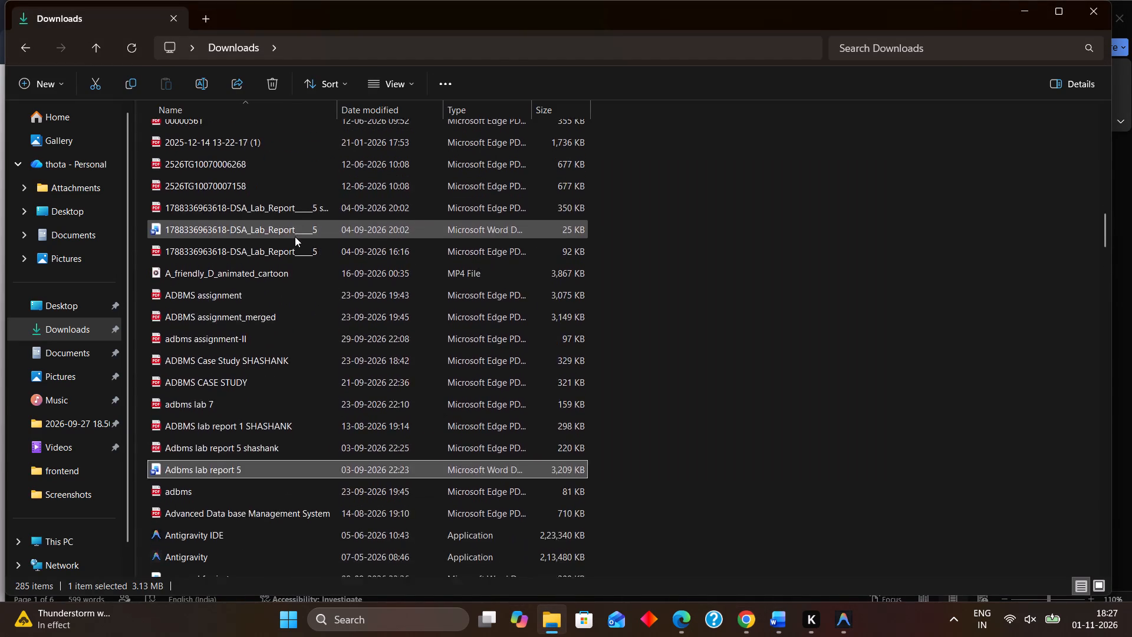
scroll(295, 237, up, 14)
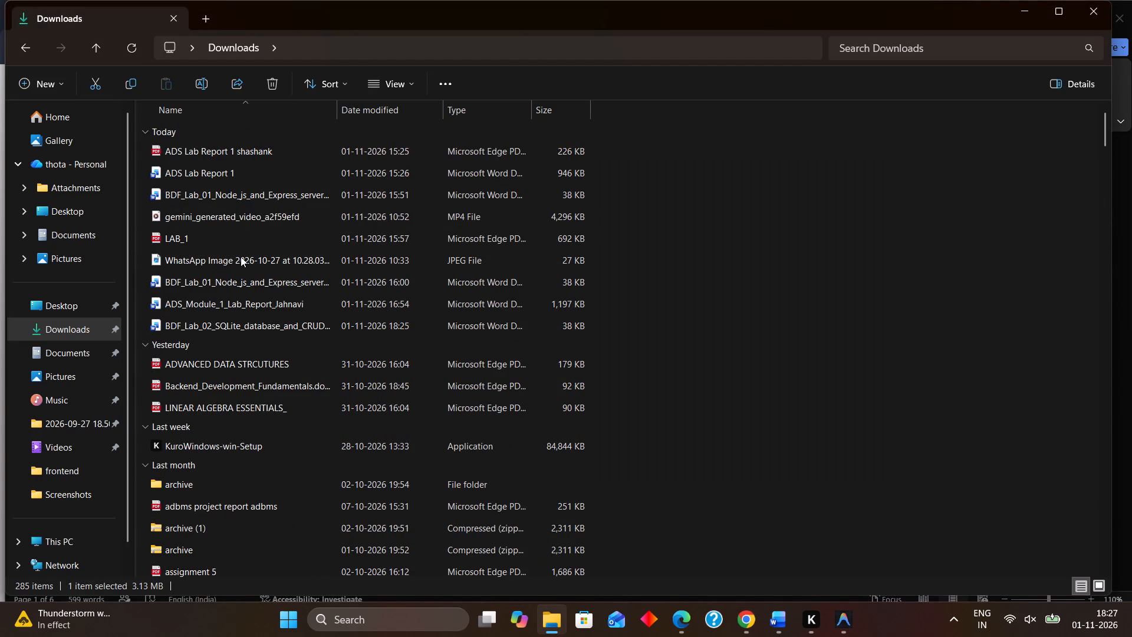
scroll(241, 260, up, 4)
double_click(231, 386)
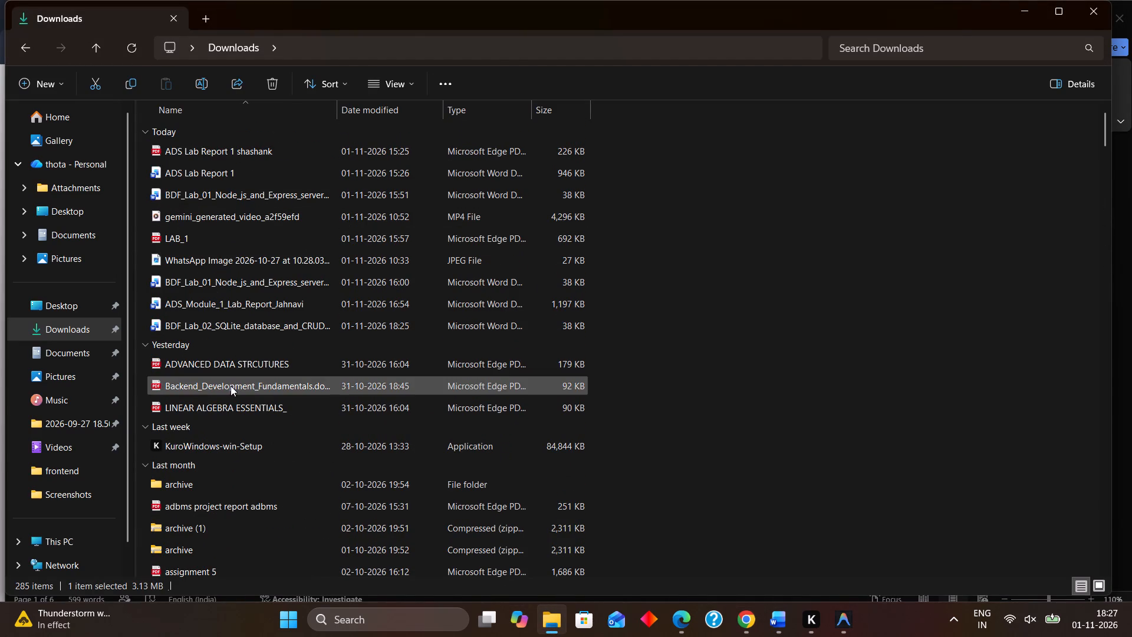
drag(557, 172, 752, 172)
key(ctrl+c)
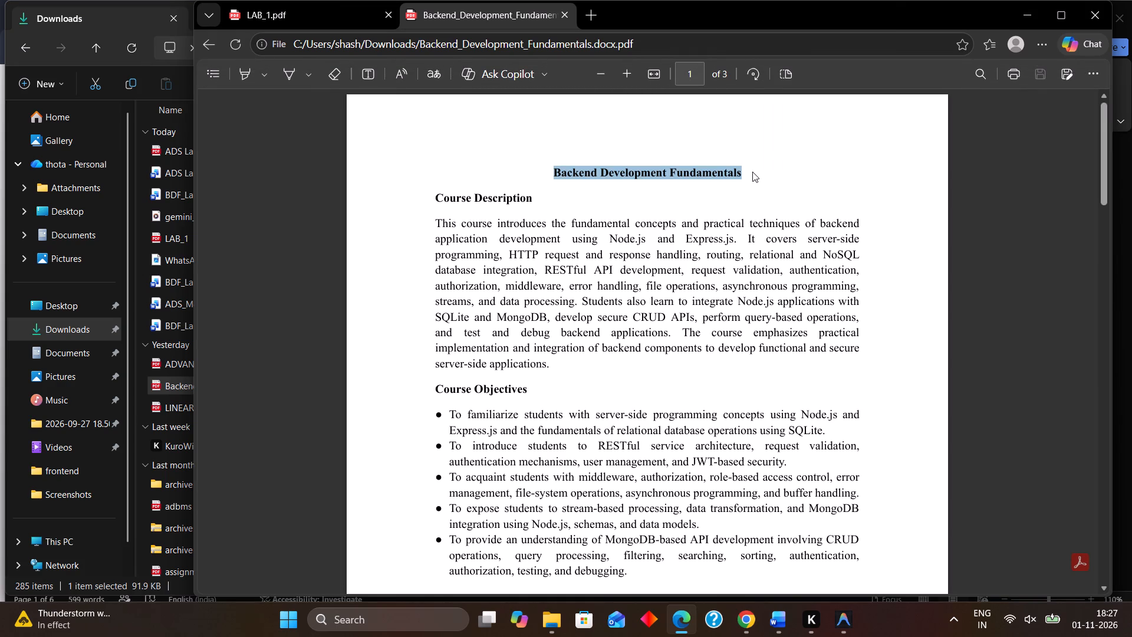
click(785, 612)
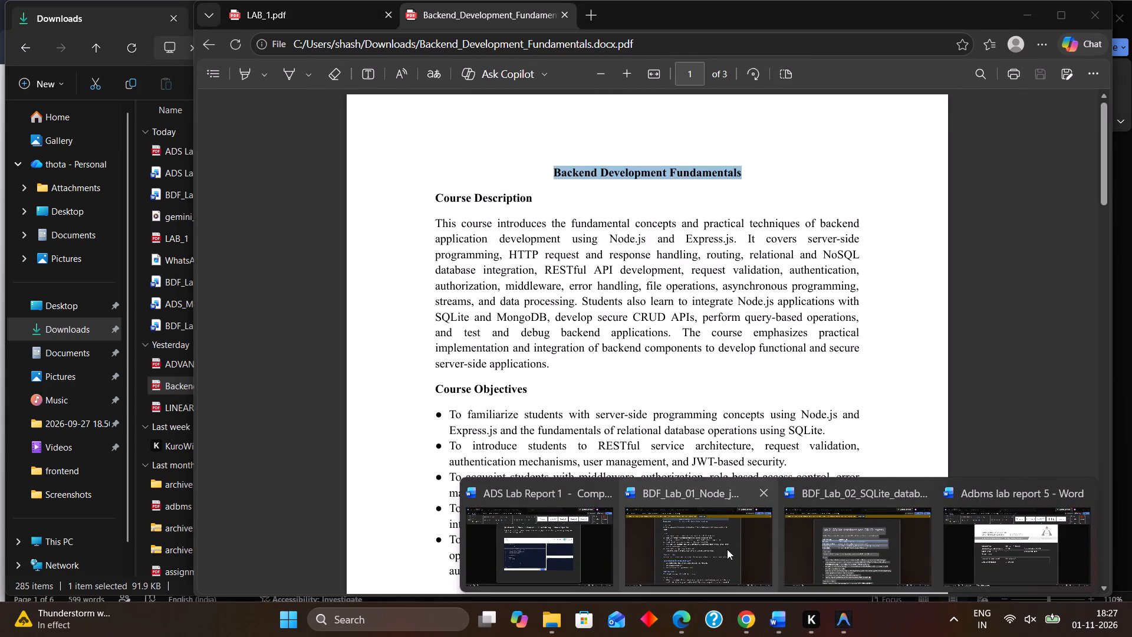
click(981, 552)
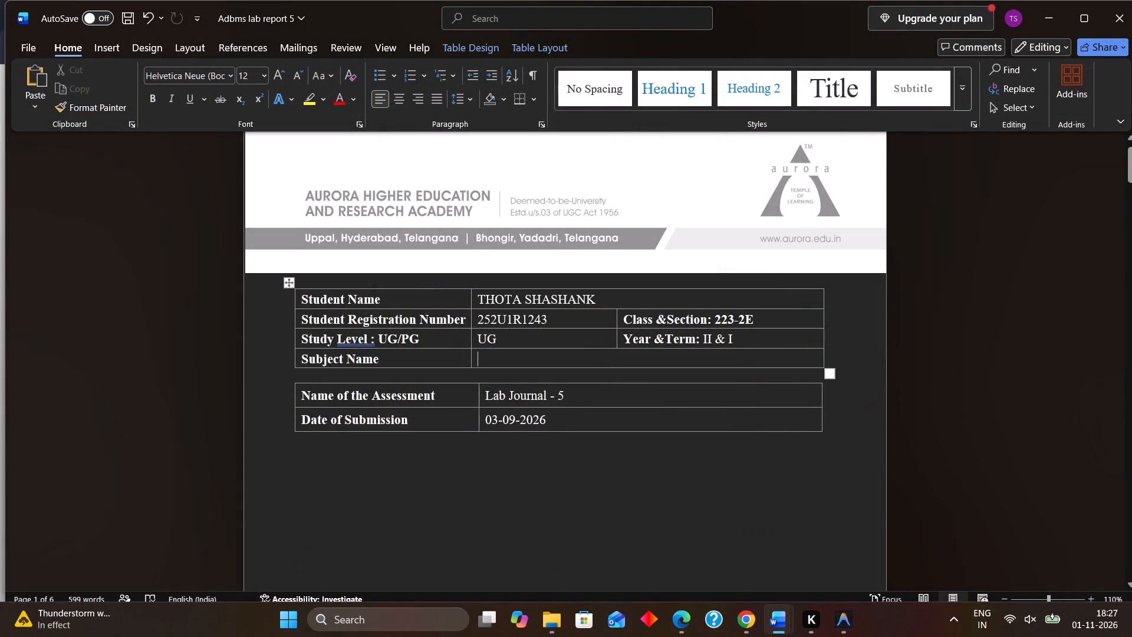
key(ctrl+v)
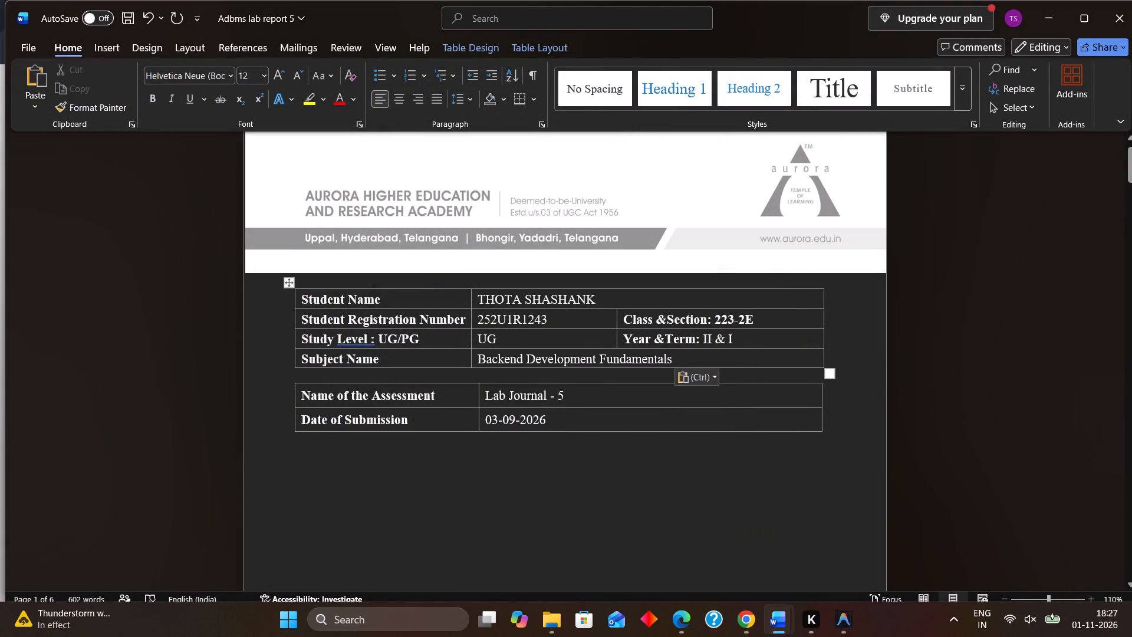
Make the Subject Name text "Backend Development Fundamentals" bold.
drag(686, 358, 481, 359)
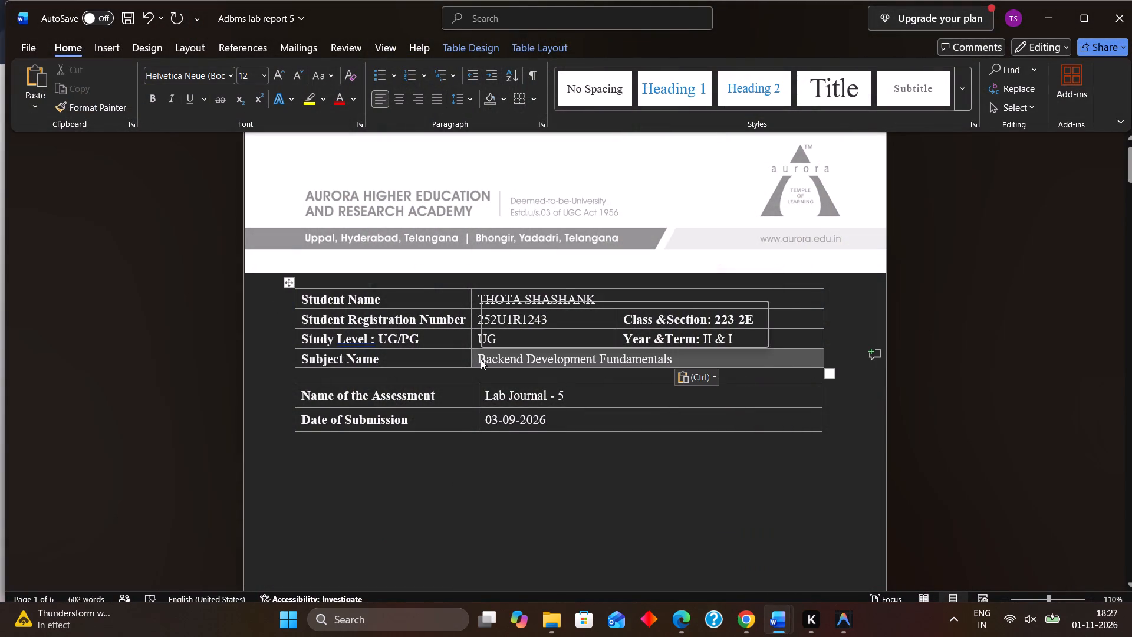
click(481, 359)
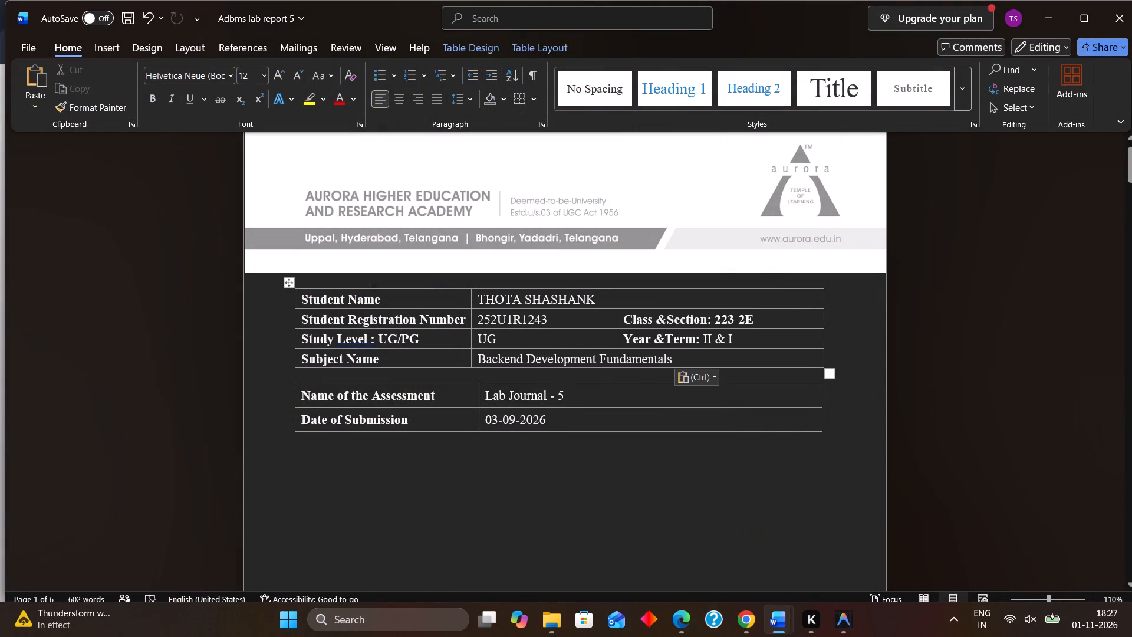
drag(679, 359, 500, 364)
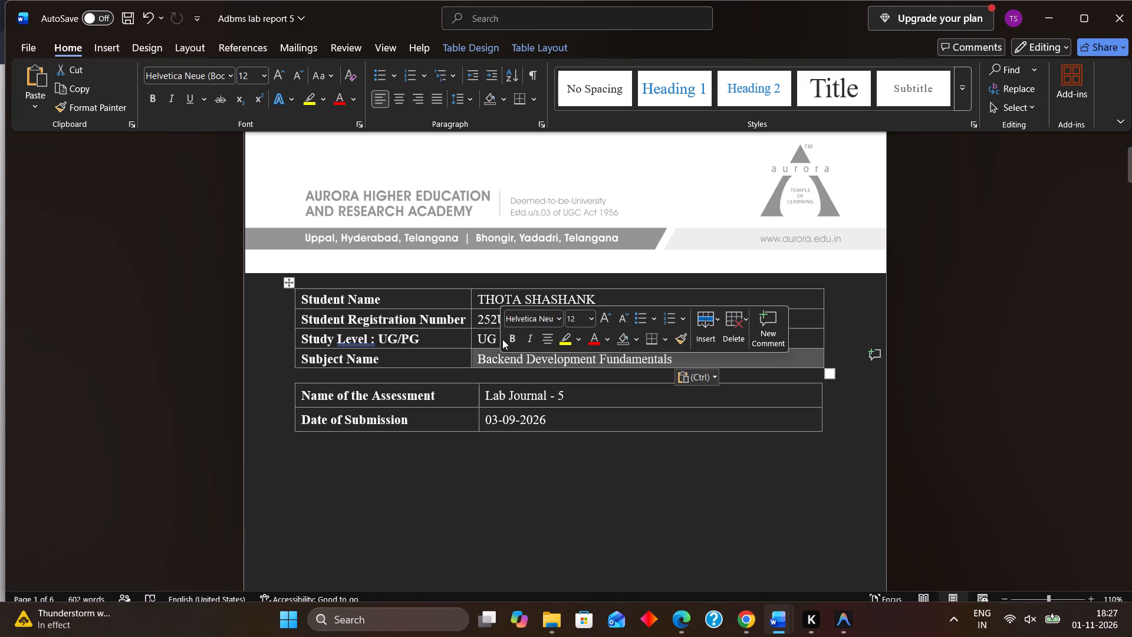
click(508, 339)
Change the Name of the Assessment to "Lab Journal - 1".
click(573, 399)
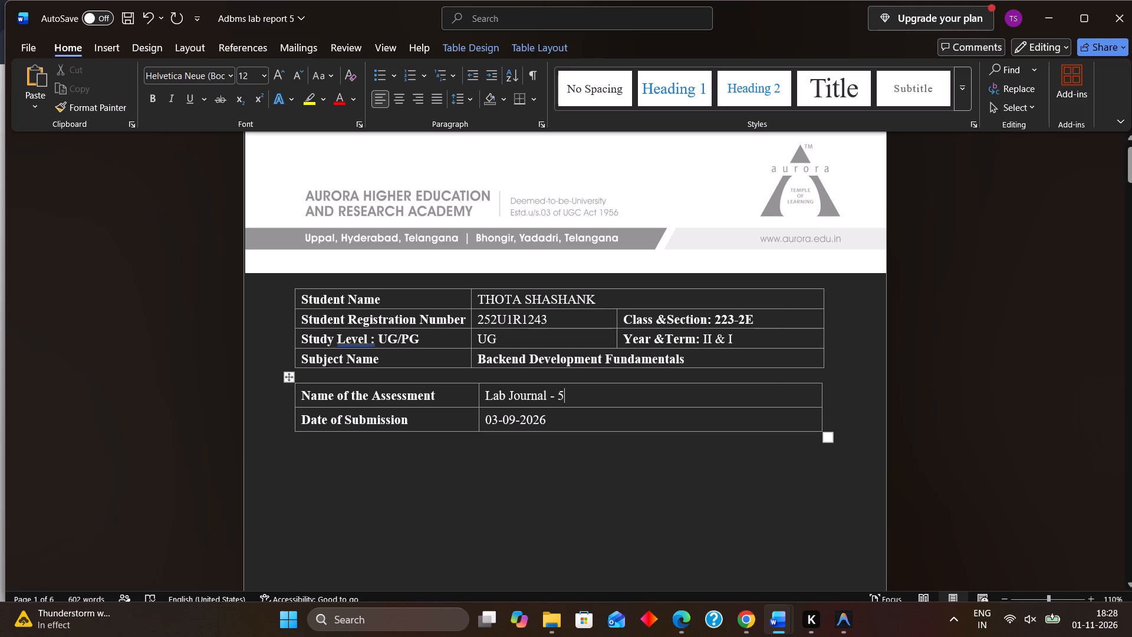
key(BackSpace)
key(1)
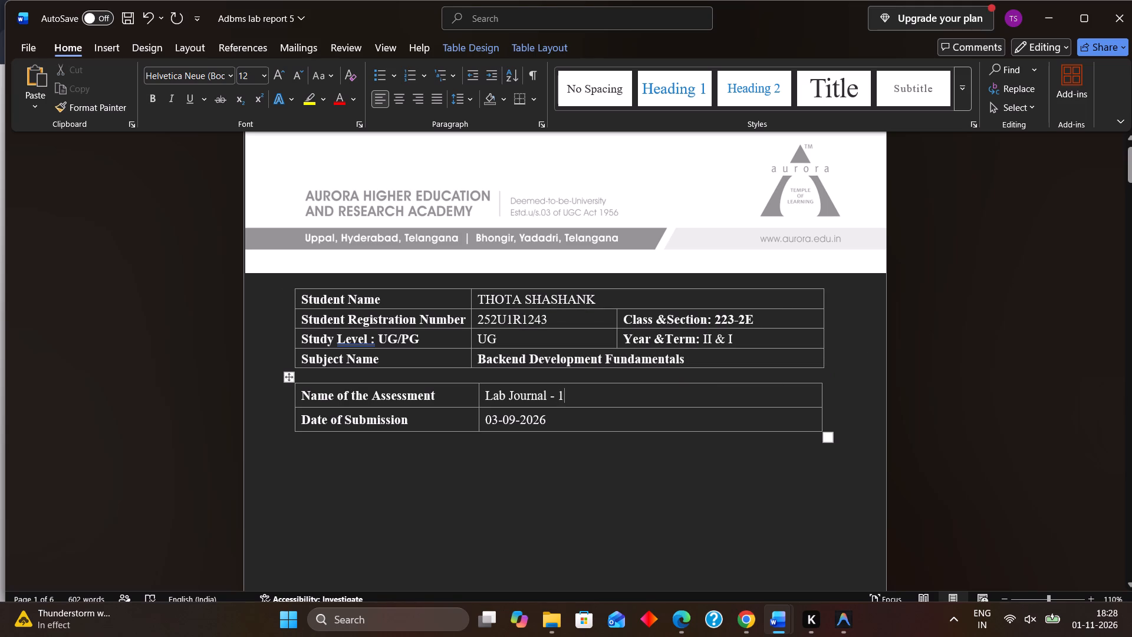
Set the Date of Submission to 01-11-2026.
click(515, 418)
key(BackSpace)
key(BackSpace)
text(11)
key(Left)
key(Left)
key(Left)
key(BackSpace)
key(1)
Delete all the old report content after the assessment table, from the "Real Case Scenario" heading through the final concurrency control diagram.
scroll(544, 328, down, 5)
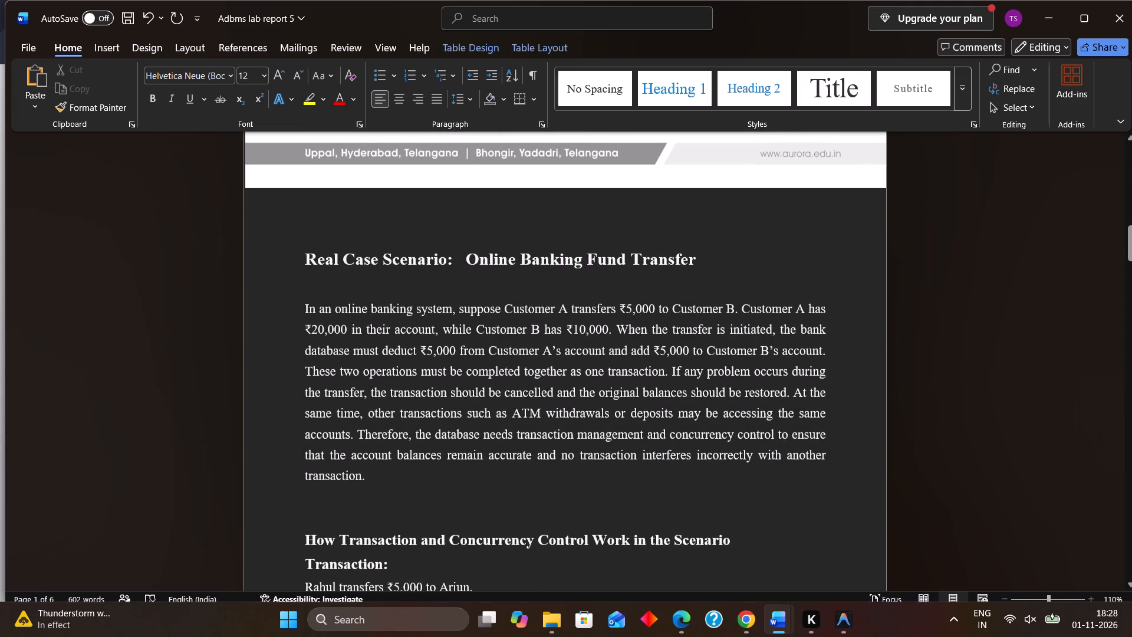
drag(303, 255, 400, 636)
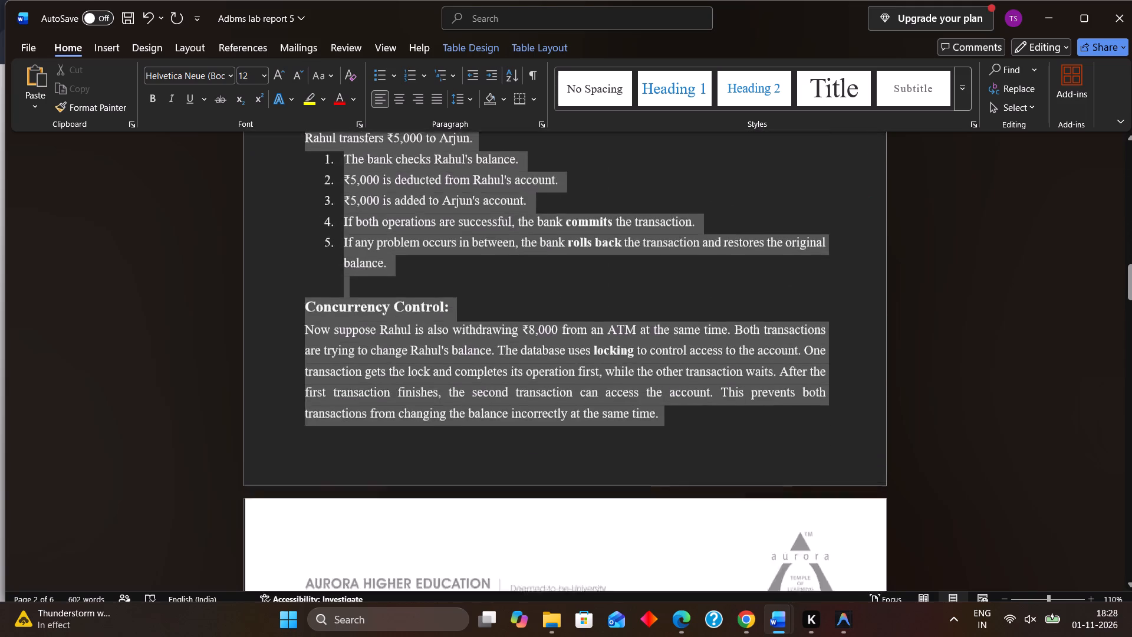
drag(400, 636, 399, 636)
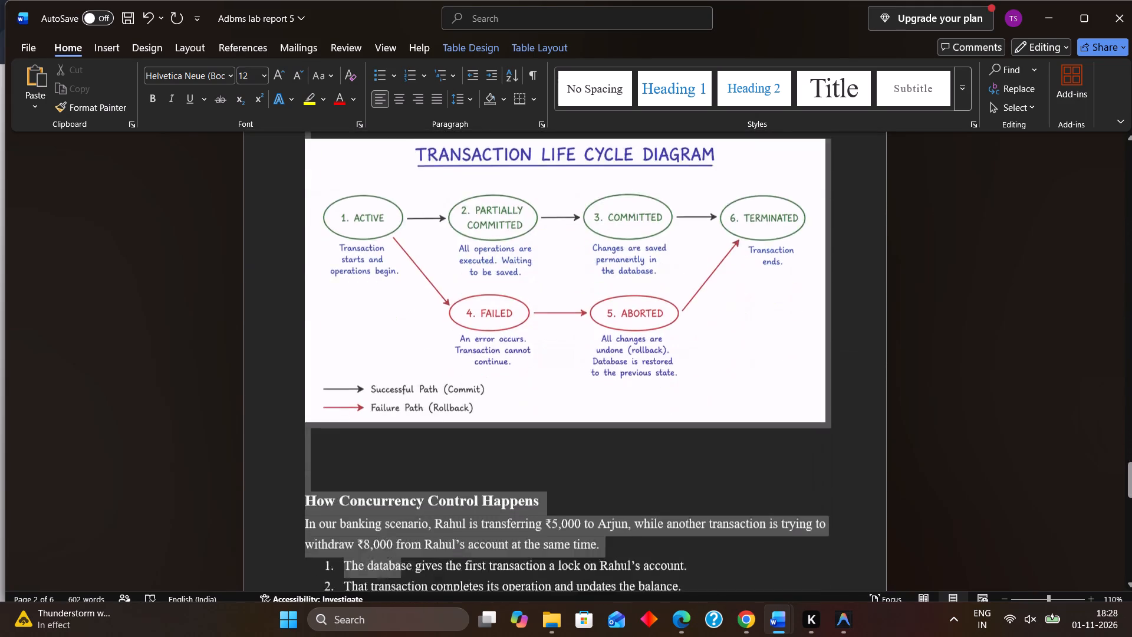
drag(399, 636, 440, 510)
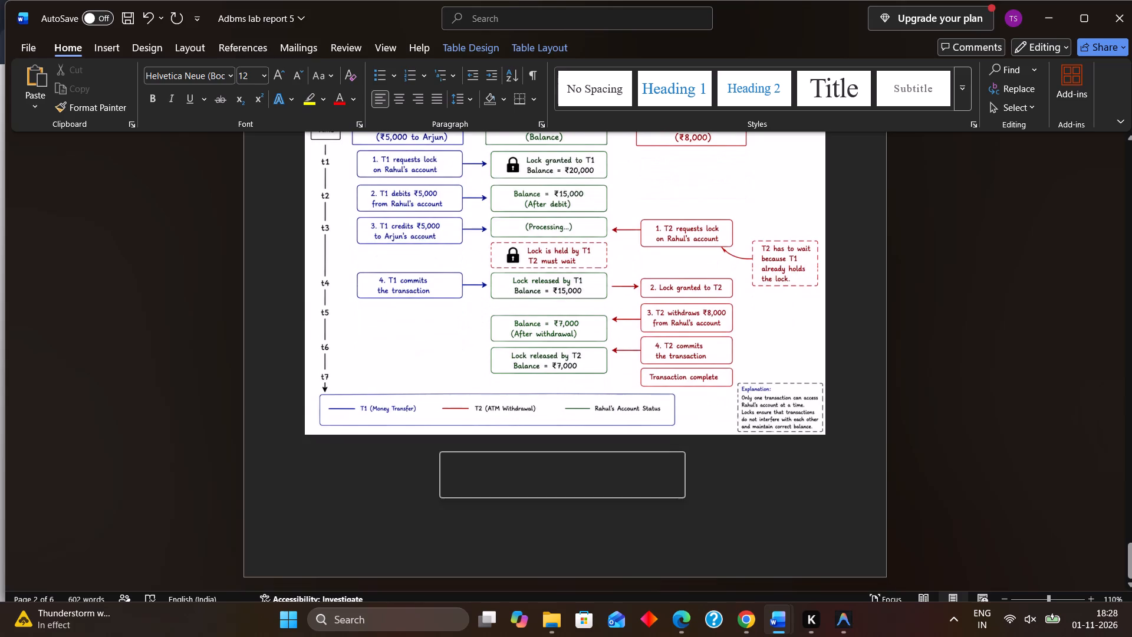
key(BackSpace)
click(497, 412)
key(BackSpace)
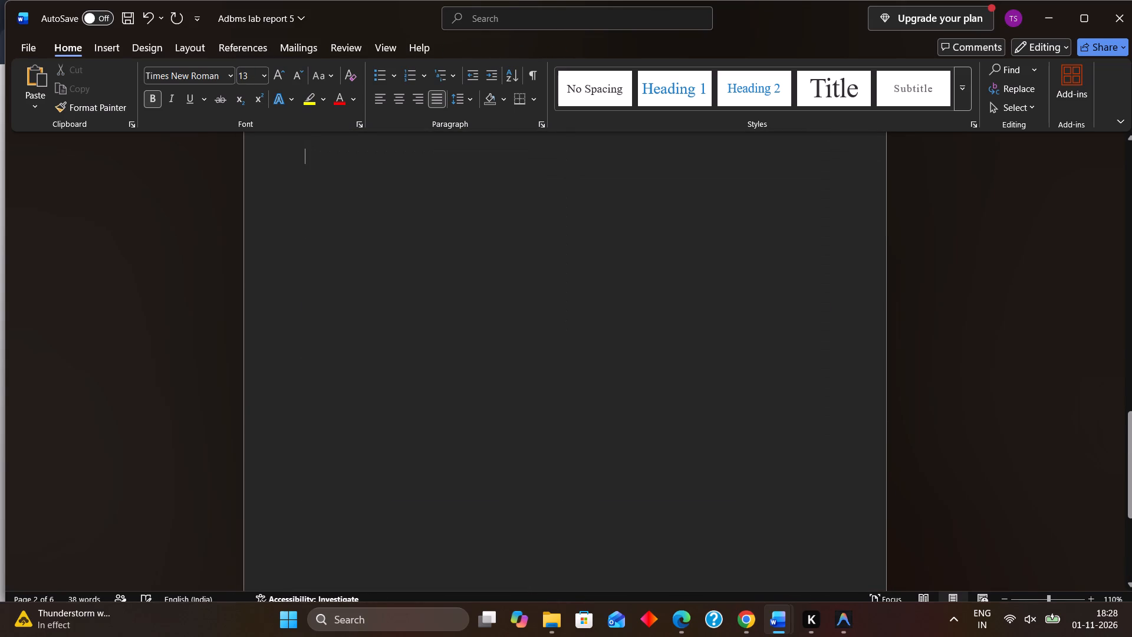
Remove the empty lines and blank pages left after the assessment table so the body starts just below it on page 1.
scroll(497, 412, up, 3)
key(BackSpace)
key(BackSpace)
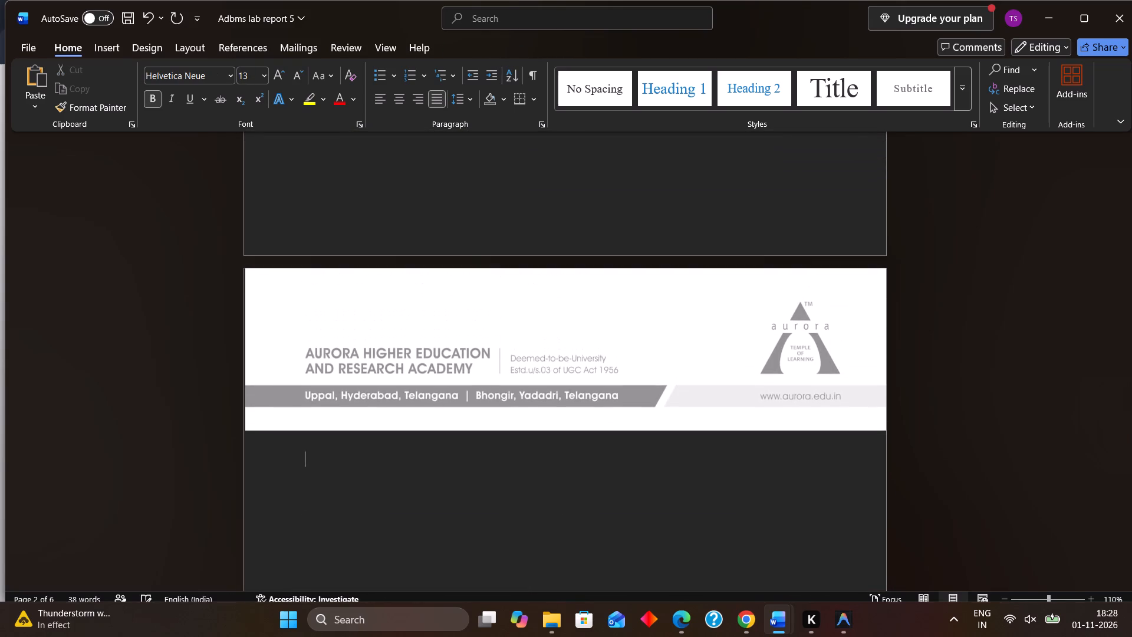
key(BackSpace)
key(BackSpace)
key(BackSpace)
key(BackSpace)
key(BackSpace)
key(BackSpace)
key(BackSpace)
key(BackSpace)
key(BackSpace)
key(BackSpace)
key(BackSpace)
key(BackSpace)
key(BackSpace)
key(BackSpace)
key(BackSpace)
key(BackSpace)
key(BackSpace)
key(BackSpace)
key(BackSpace)
key(BackSpace)
key(BackSpace)
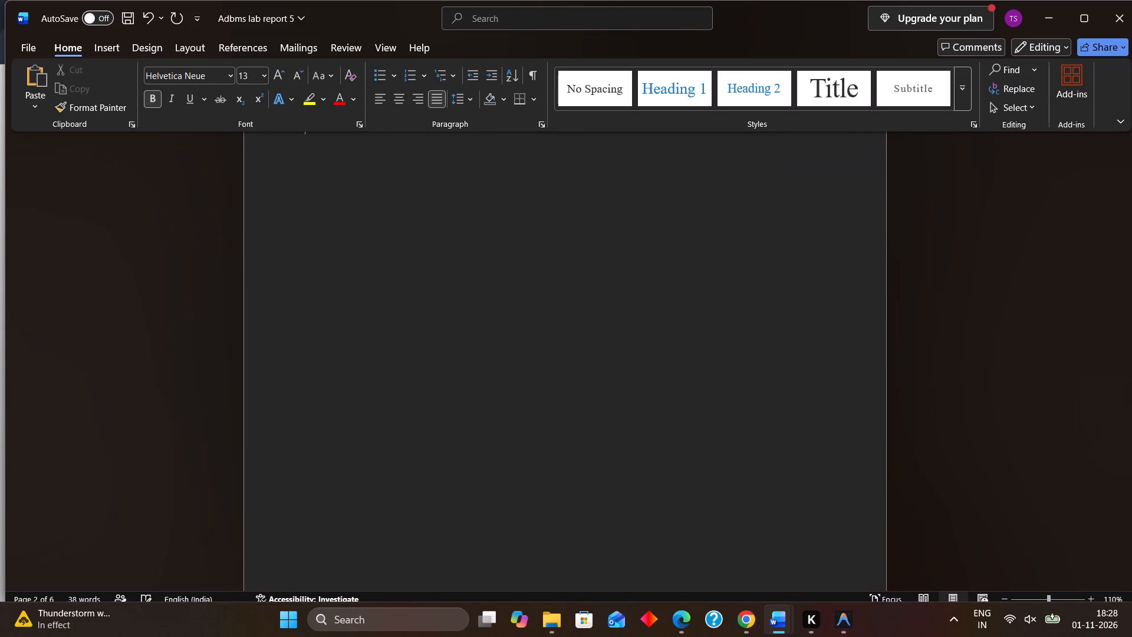
scroll(498, 466, up, 4)
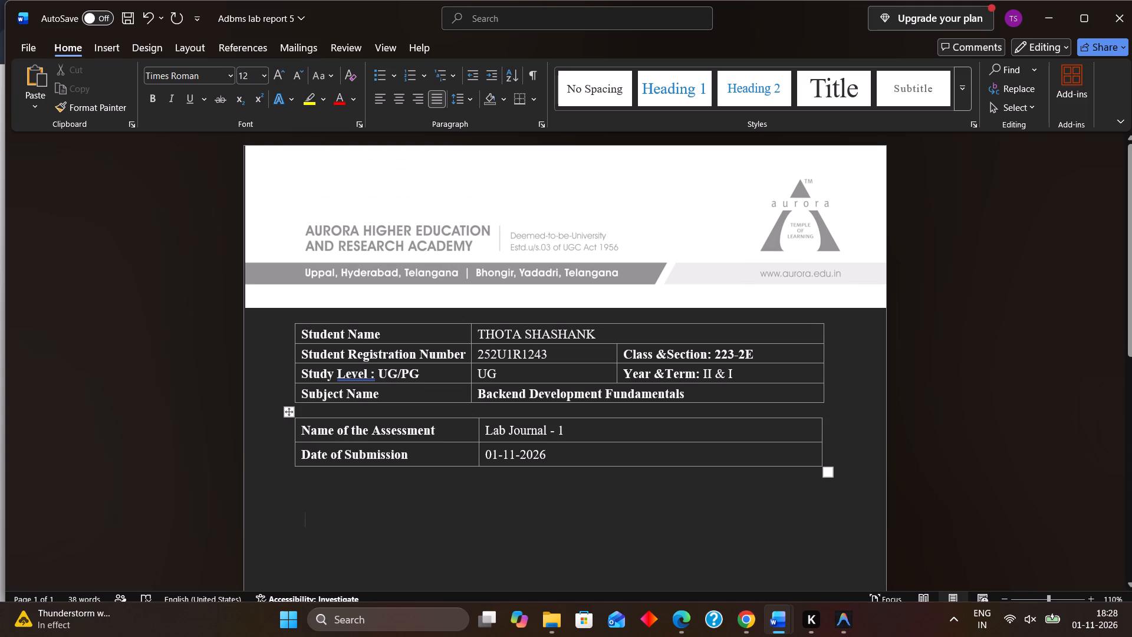
Add the label "GITHUB REPO LINK :" below the assessment table.
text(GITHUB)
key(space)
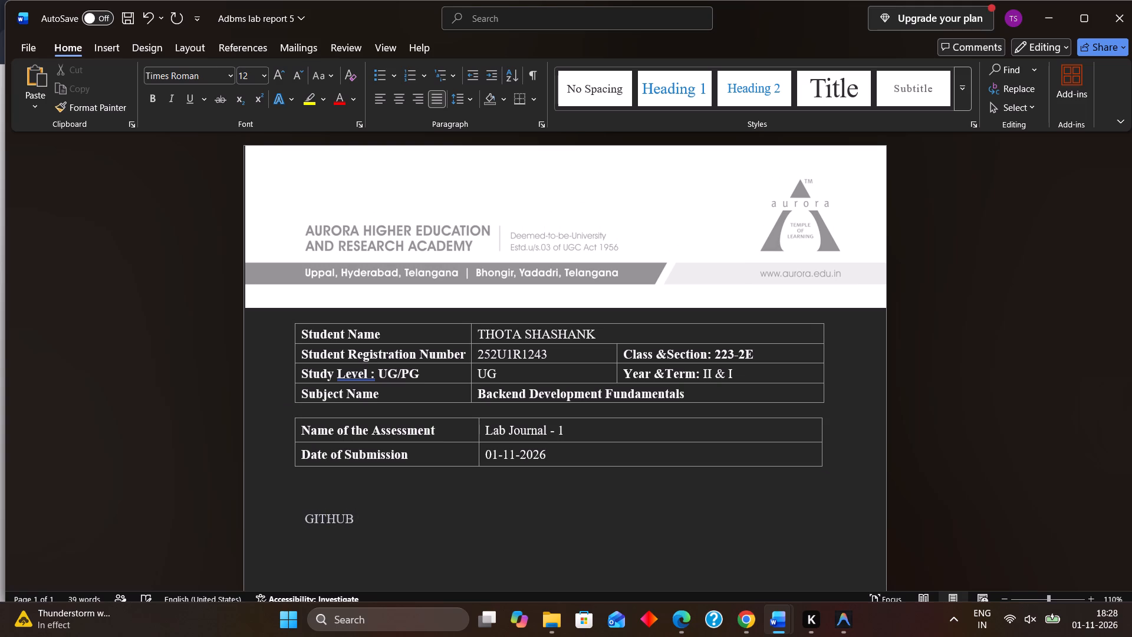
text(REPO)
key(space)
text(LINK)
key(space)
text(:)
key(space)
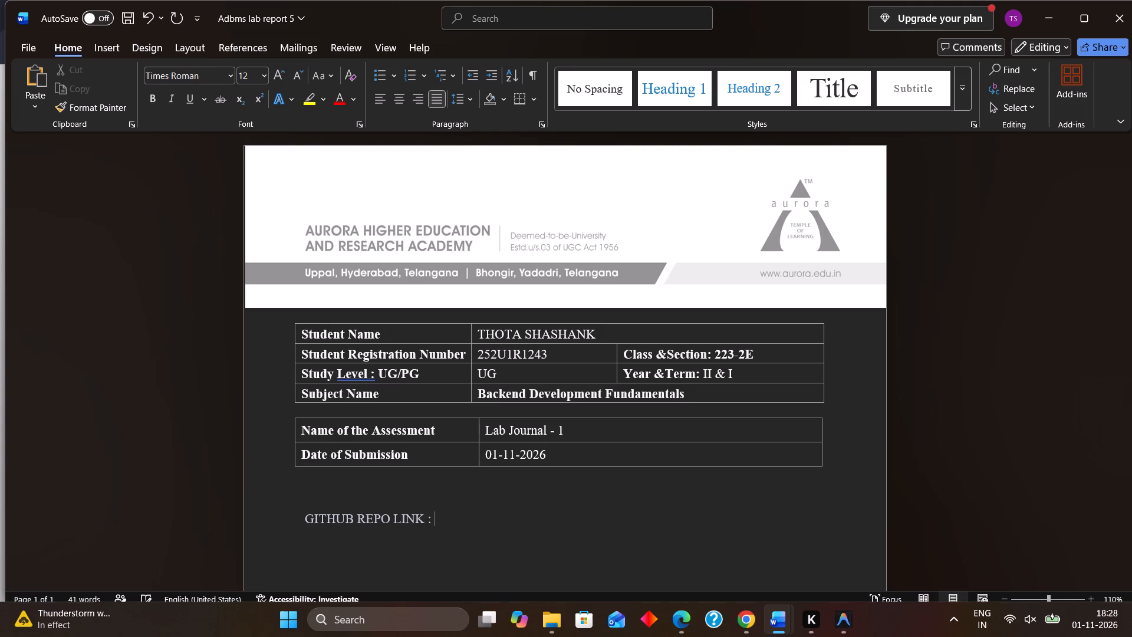
Make the "GITHUB REPO LINK :" label bold.
drag(438, 520, 311, 515)
click(323, 486)
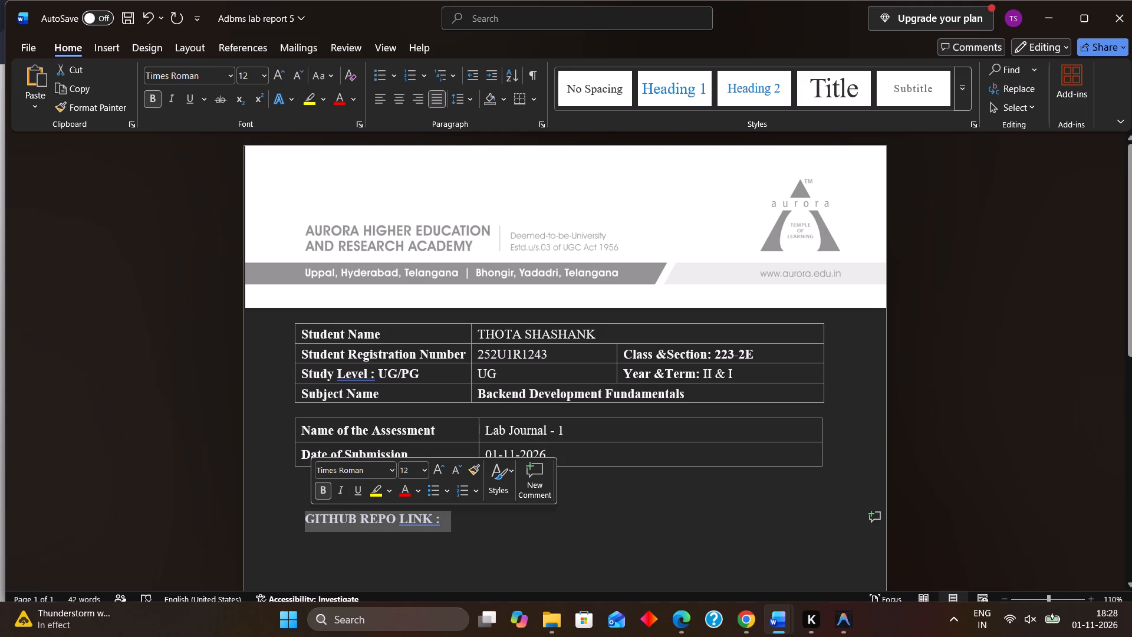
Remove the space before the colon so the label reads "GITHUB REPO LINK:", and leave a space after the colon.
click(460, 514)
key(Left)
key(Left)
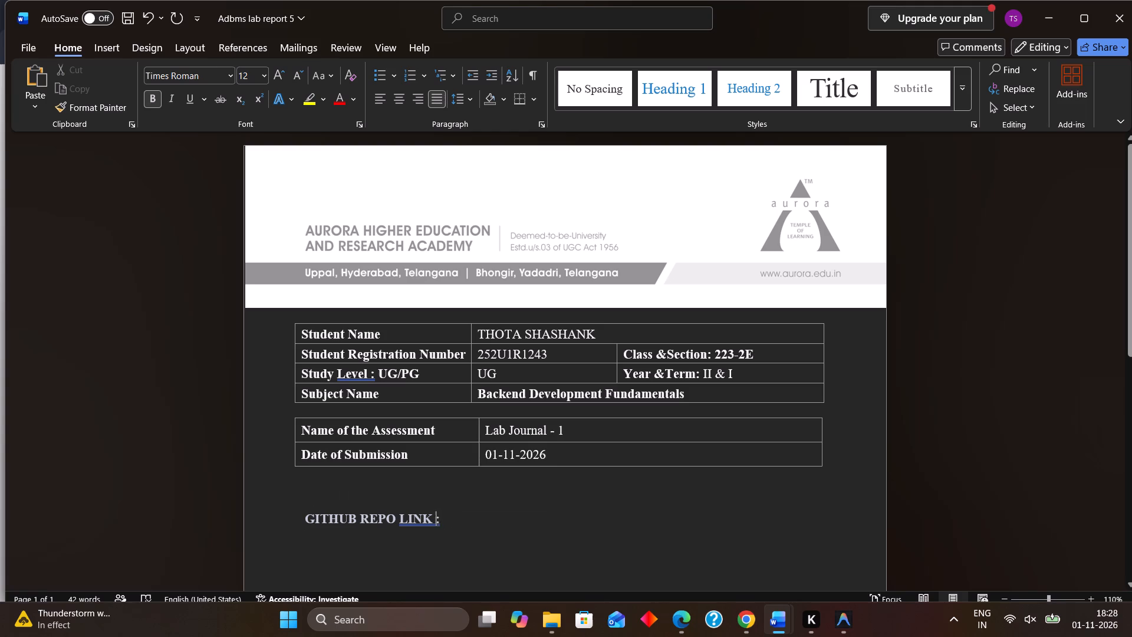
key(BackSpace)
key(Right)
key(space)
In Chrome, open the lab-01 folder of the Backend-Lab-01 GitHub repository by trimming the server.js file name from its address.
click(746, 622)
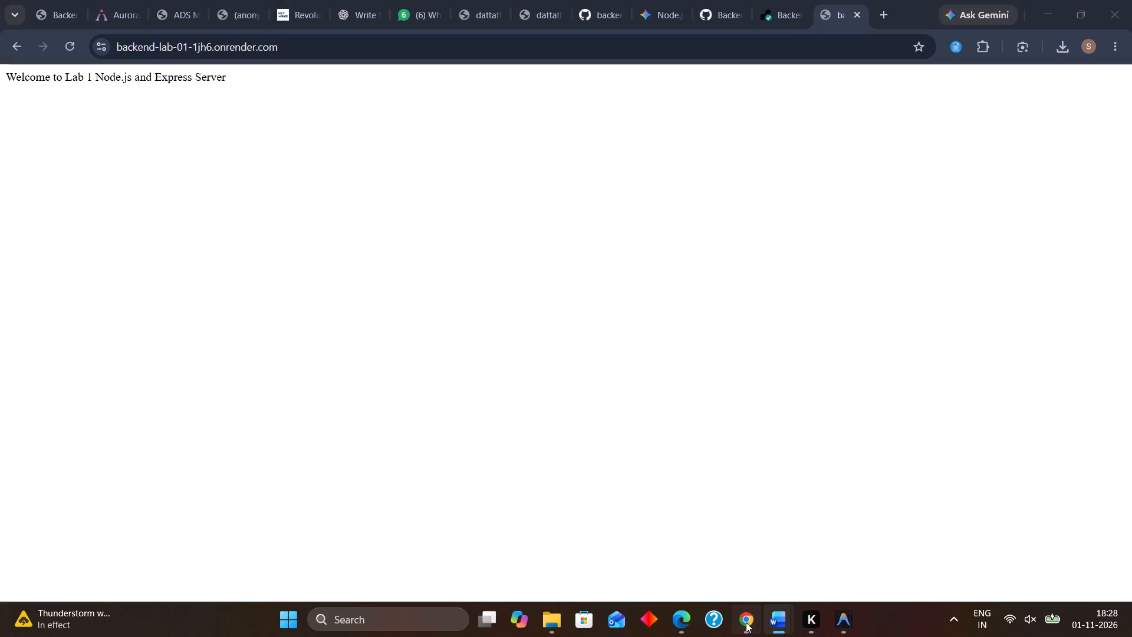
click(704, 2)
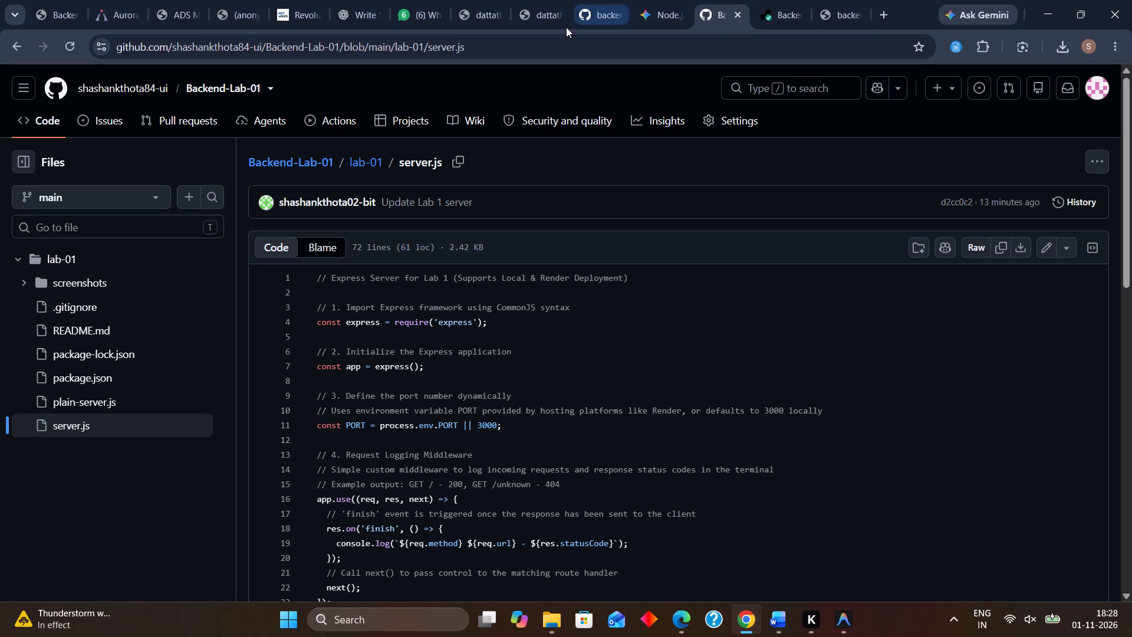
double_click(524, 52)
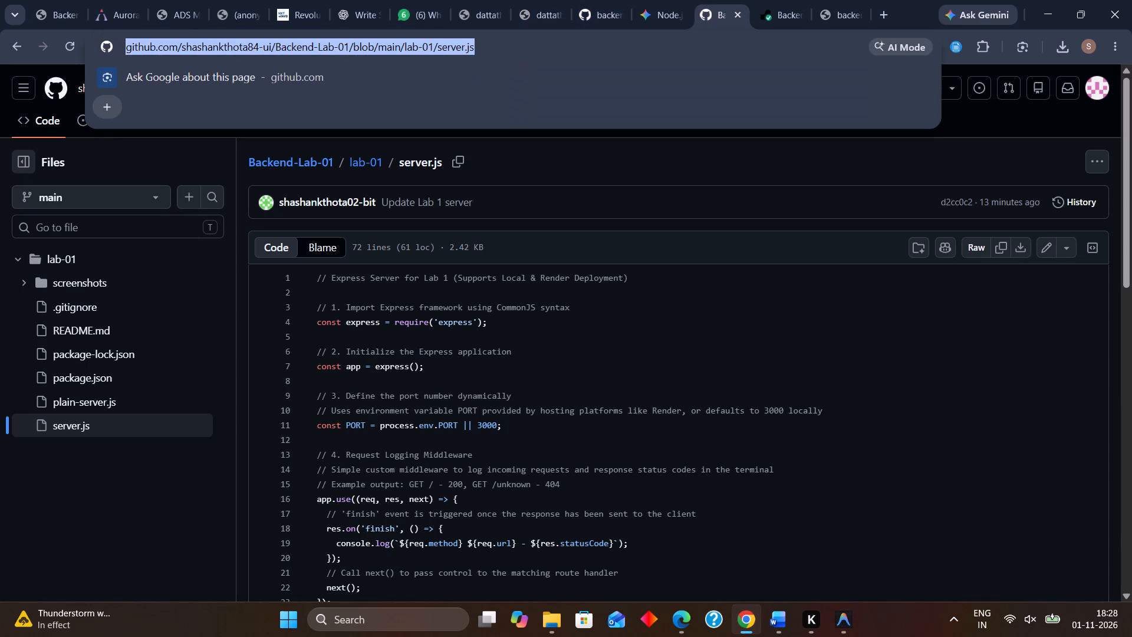
click(528, 50)
key(BackSpace)
key(BackSpace)
key(BackSpace)
key(BackSpace)
key(BackSpace)
key(BackSpace)
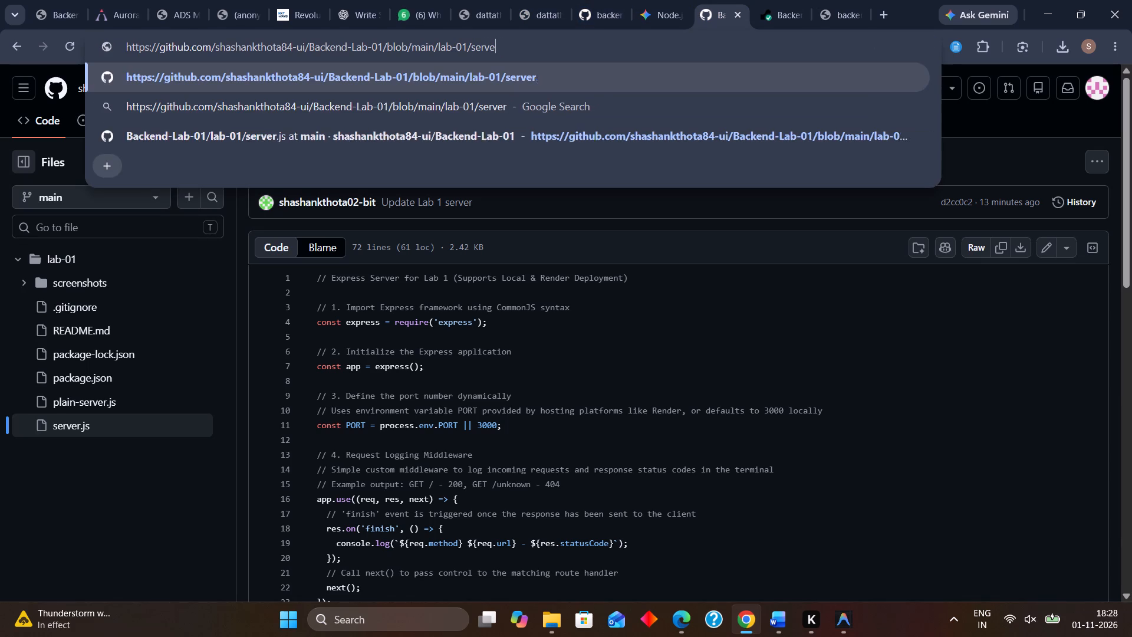
key(BackSpace)
key(BackSpace)
key(BackSpace)
key(BackSpace)
key(Return)
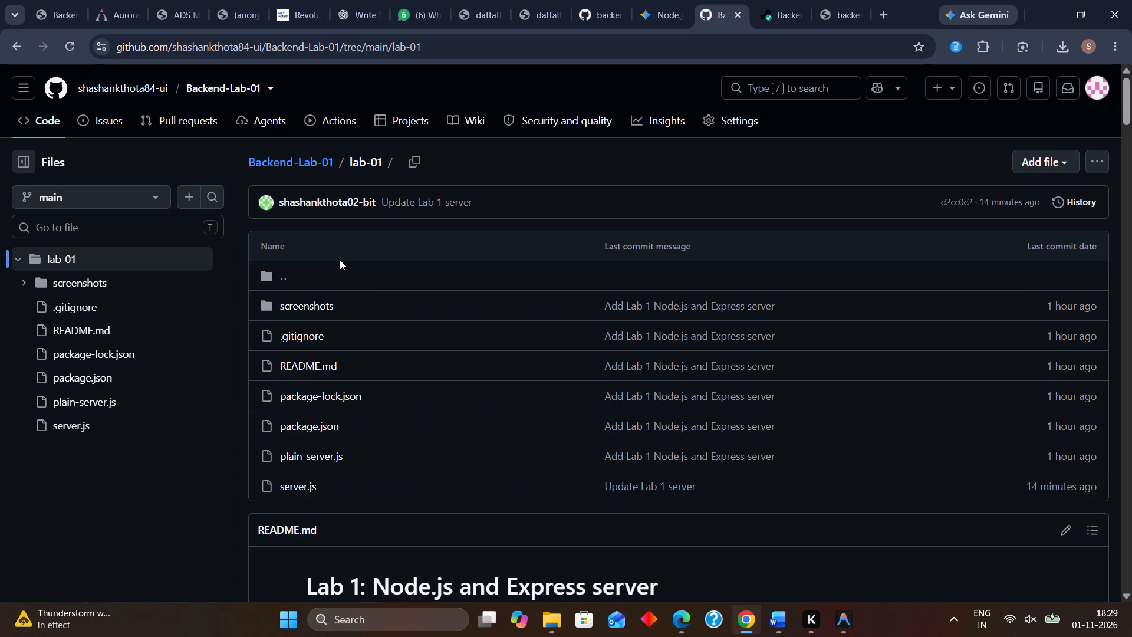
Copy the lab-01 folder's GitHub address and paste it after "GITHUB REPO LINK:" in the Adbms lab report 5 Word document.
triple_click(424, 48)
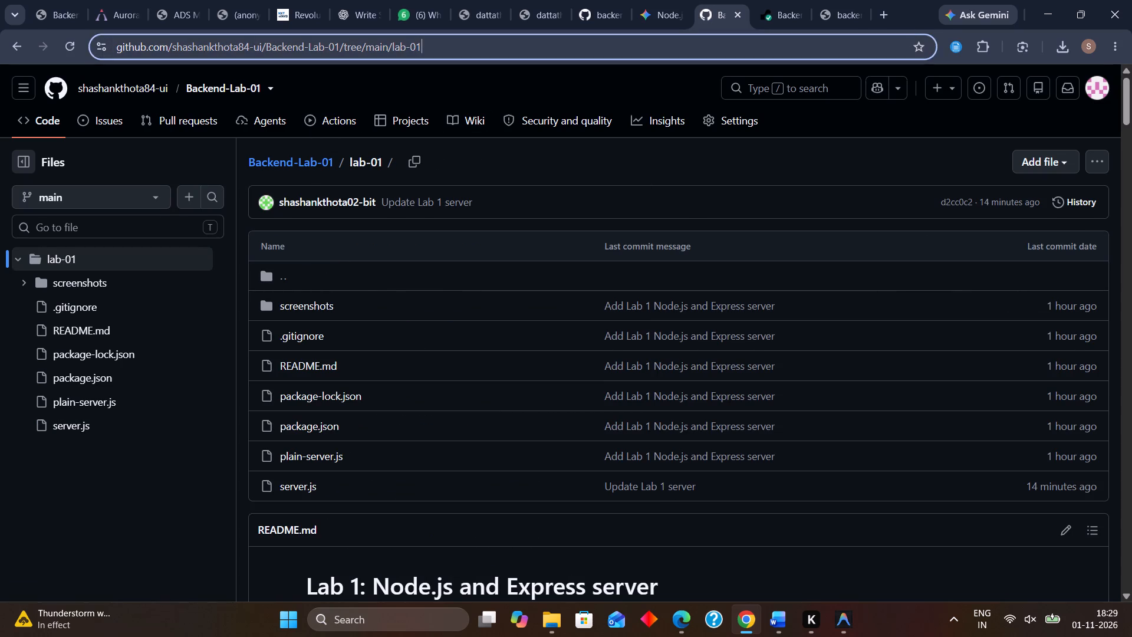
key(ctrl+c)
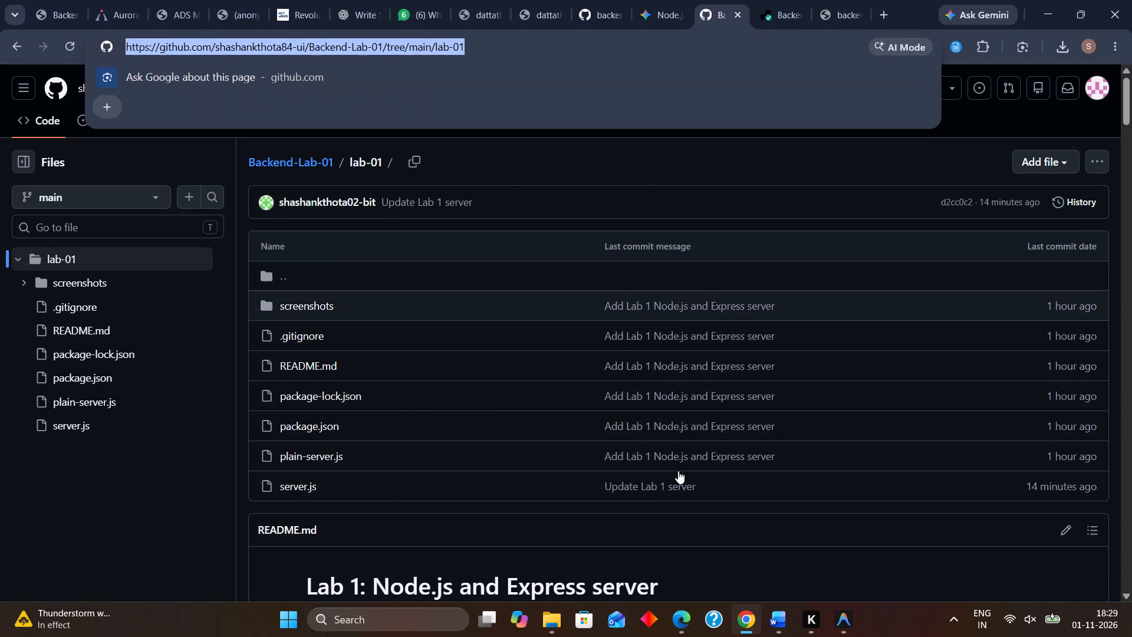
click(782, 616)
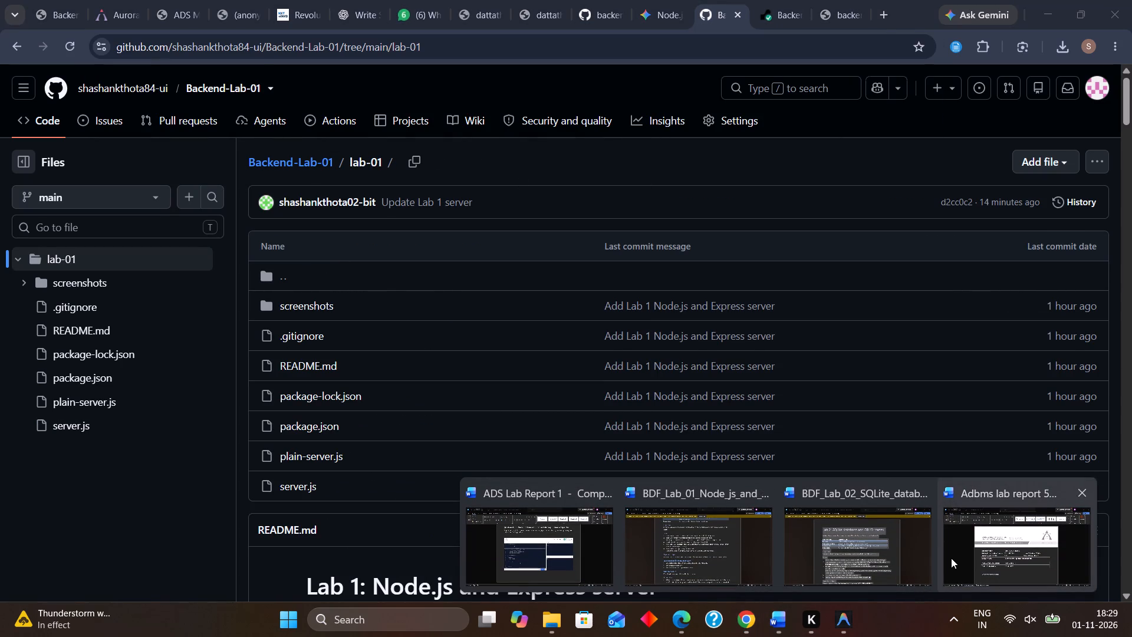
click(951, 558)
key(ctrl+v)
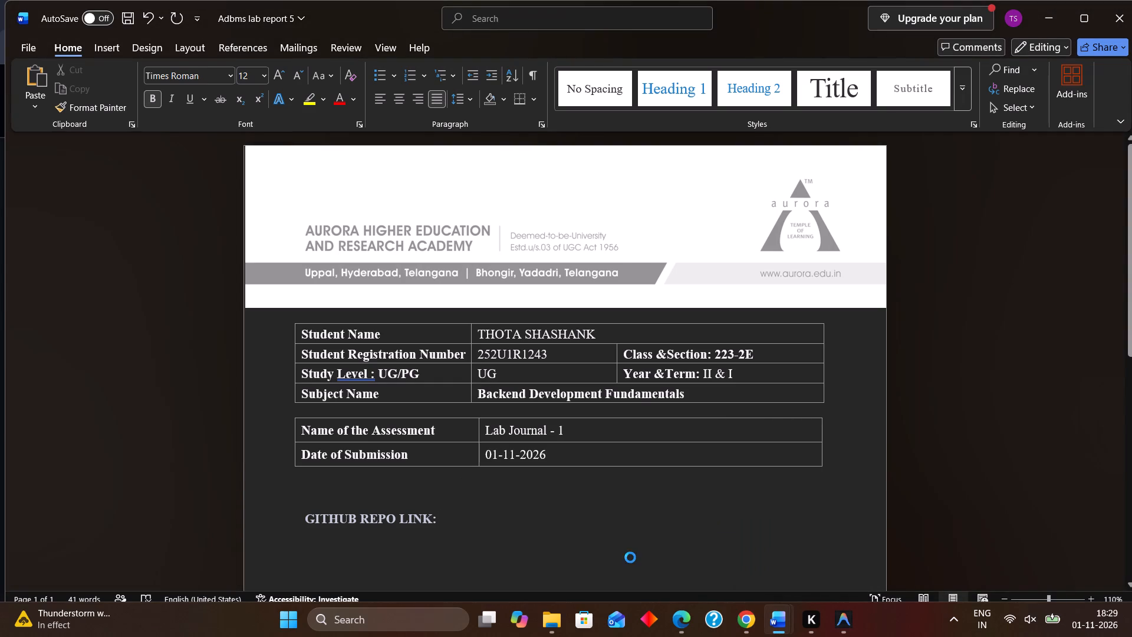
key(ctrl+z)
key(ctrl+v)
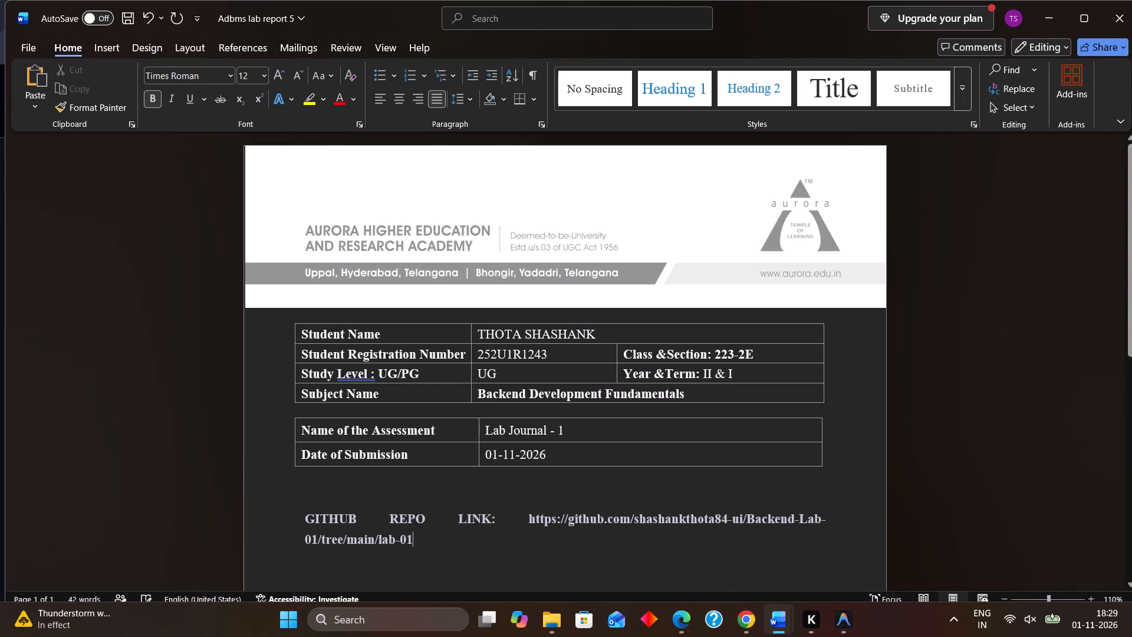
Left-align the GITHUB REPO LINK paragraph.
drag(531, 521, 530, 550)
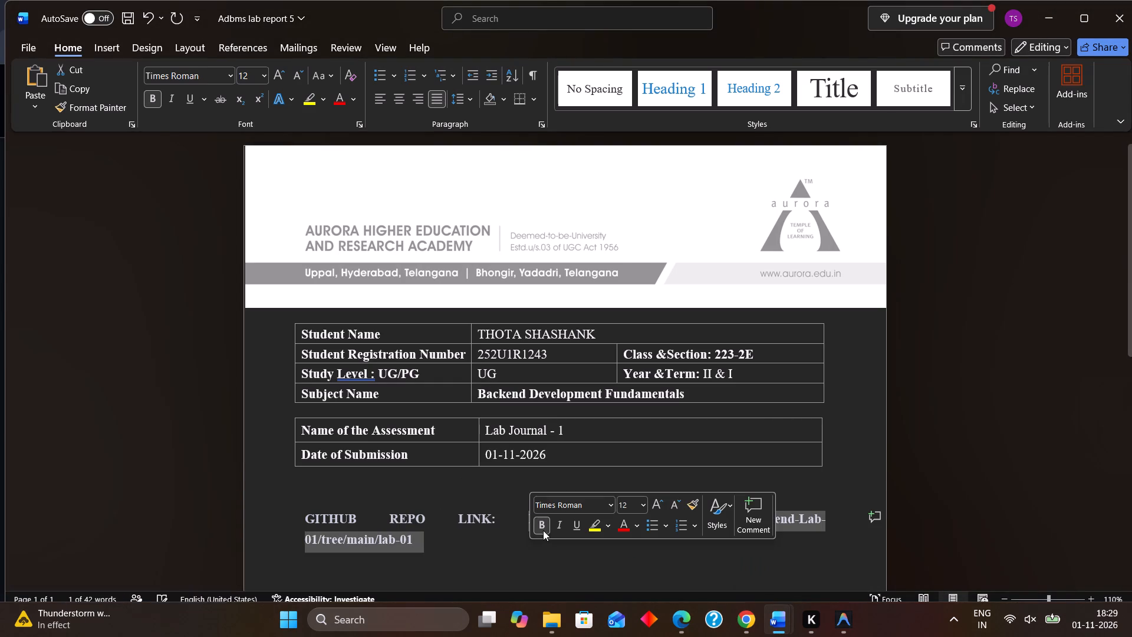
click(416, 91)
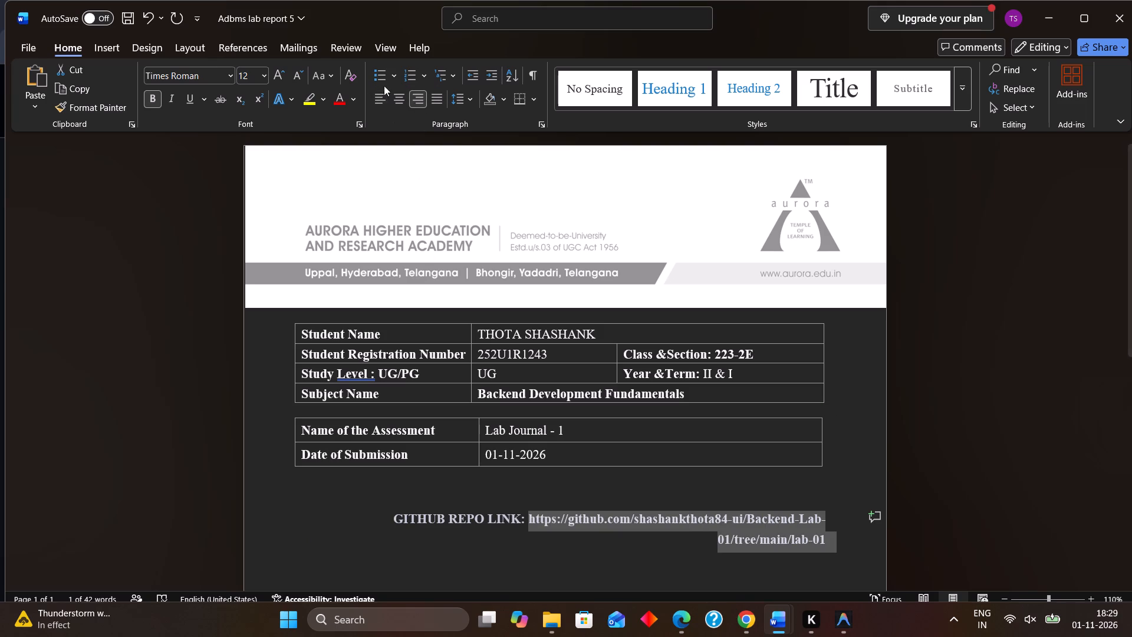
click(381, 98)
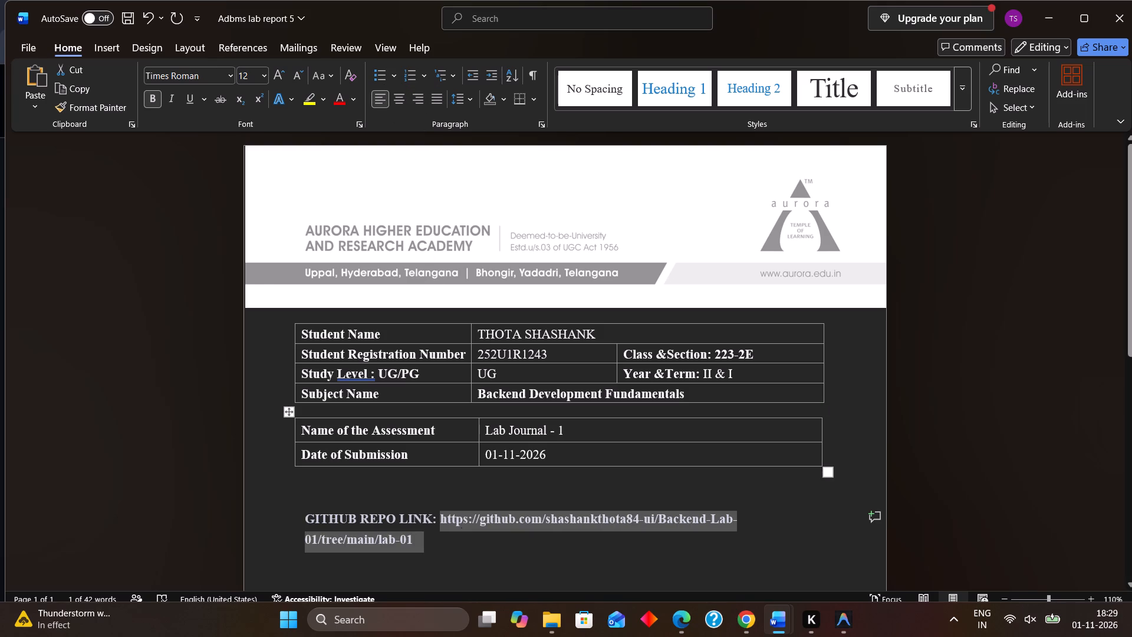
Insert a hyperlink to the copied lab-01 GitHub folder address after the plain-text URL on the GITHUB REPO LINK line.
click(461, 544)
drag(442, 520, 442, 522)
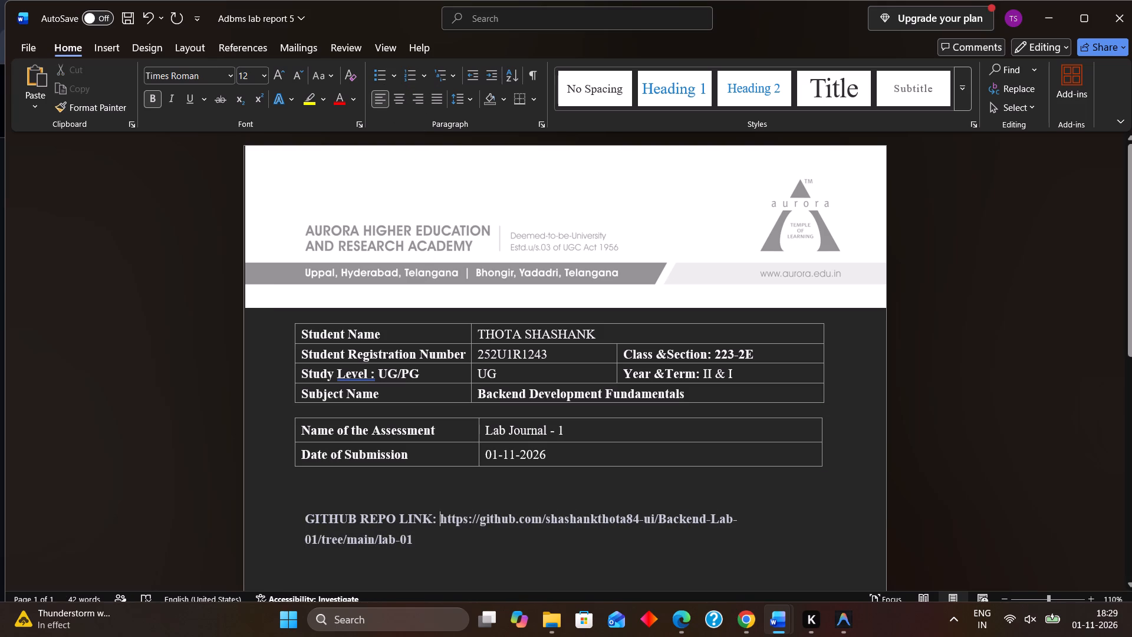
drag(442, 522, 442, 546)
right_click(442, 546)
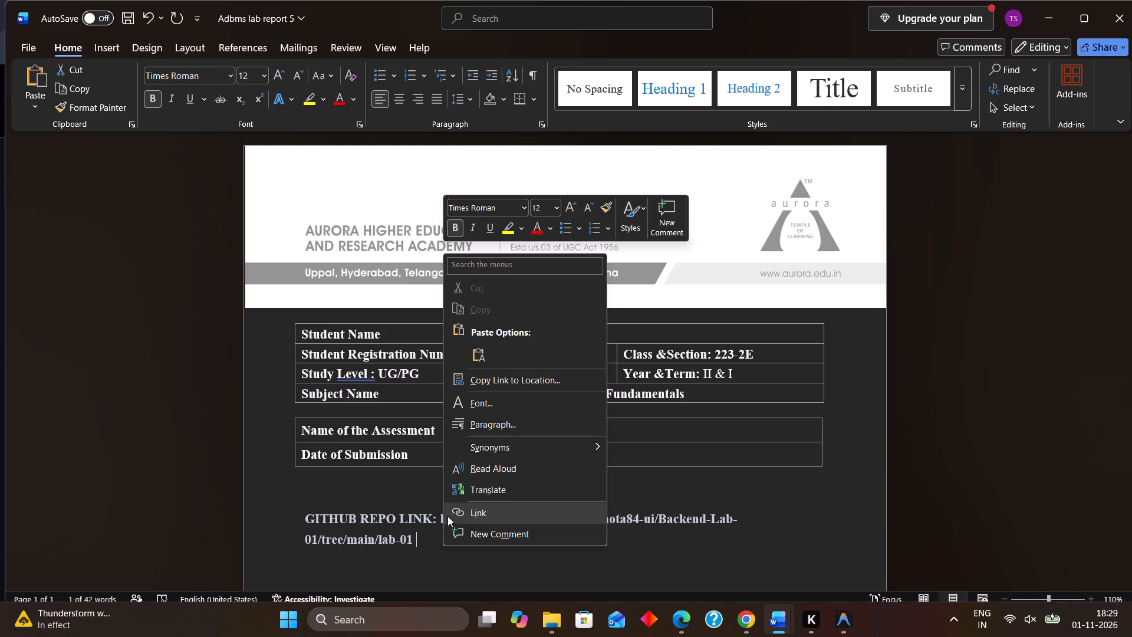
click(462, 507)
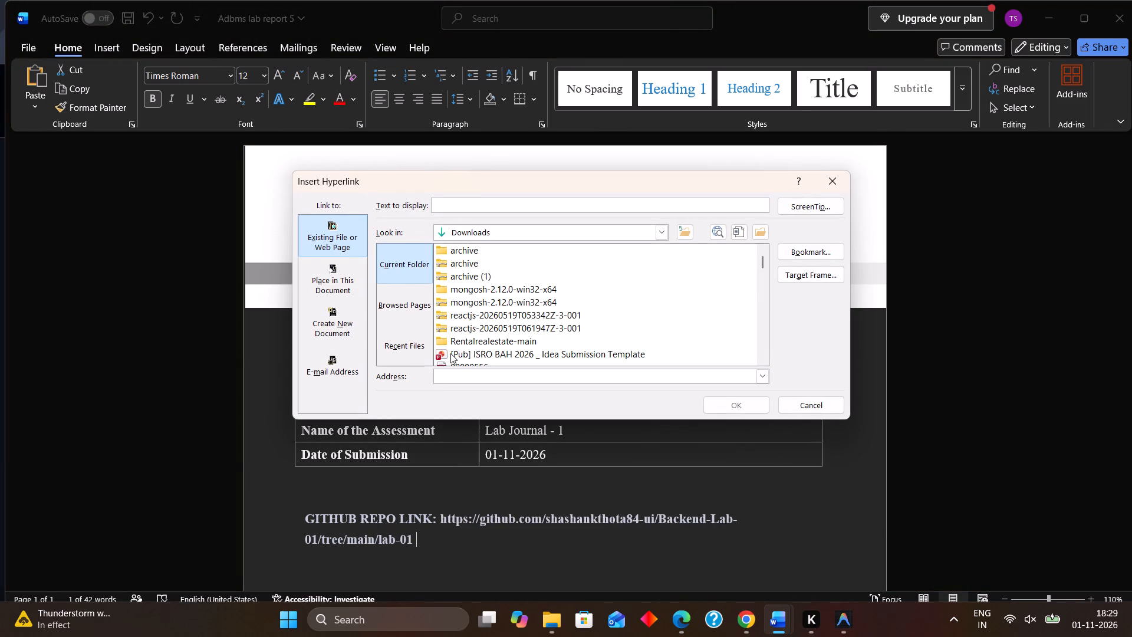
key(ctrl+v)
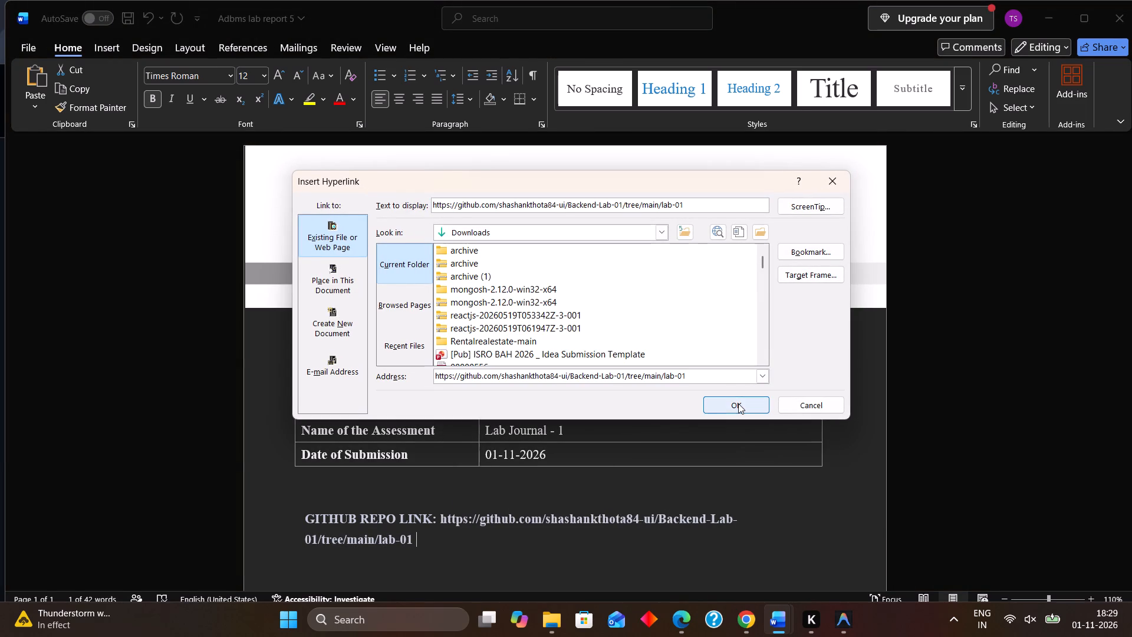
click(738, 403)
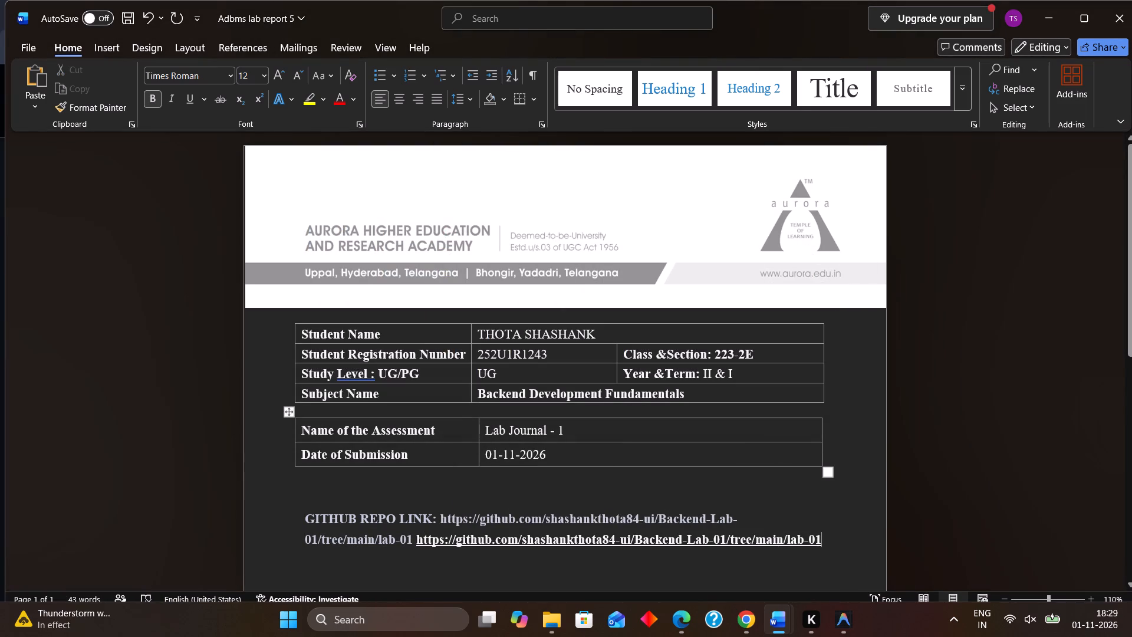
Delete the plain-text URL on the GITHUB REPO LINK line, keeping a colon between the label and the hyperlinked address.
drag(438, 517, 414, 539)
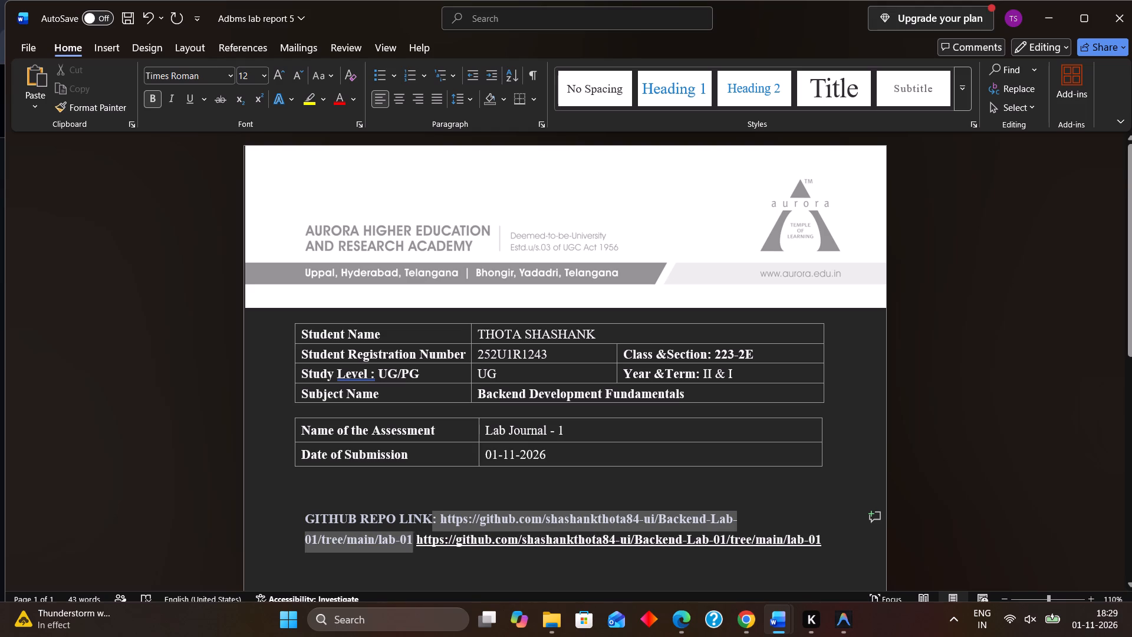
drag(414, 539, 413, 539)
key(BackSpace)
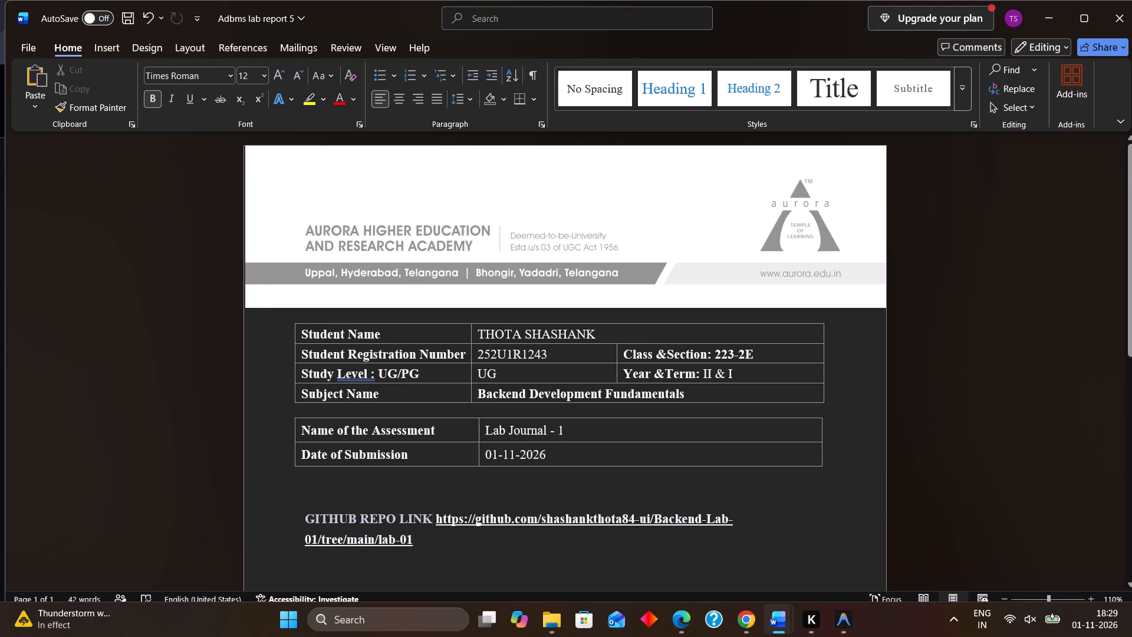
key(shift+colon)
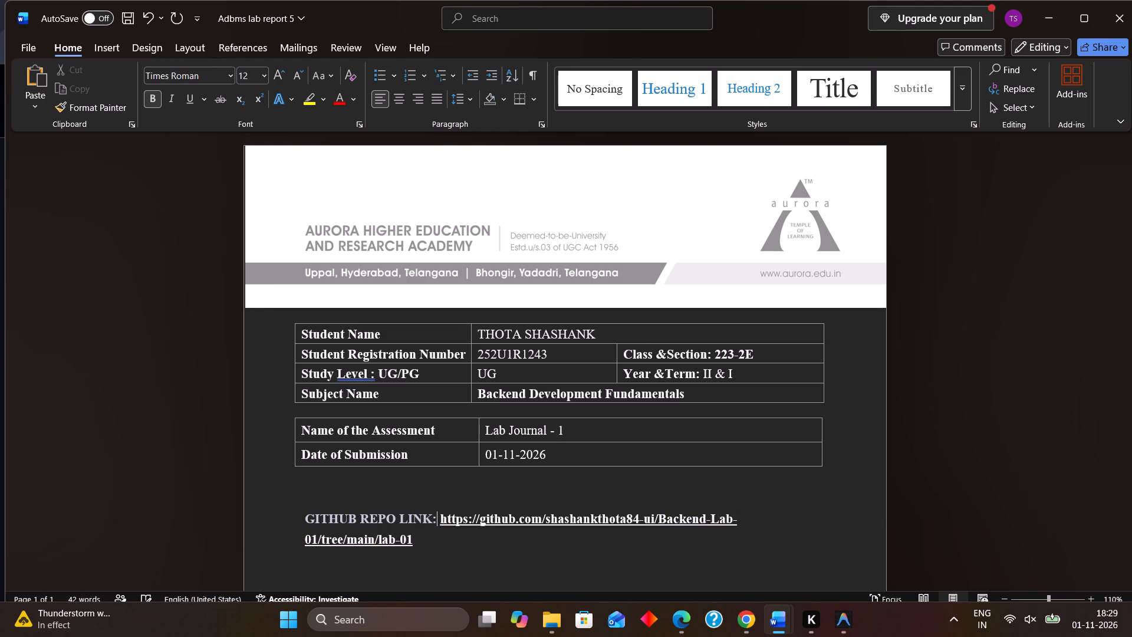
Test the GitHub repository hyperlink by following it to the lab-01 folder, and close the browser window it opens.
click(452, 520)
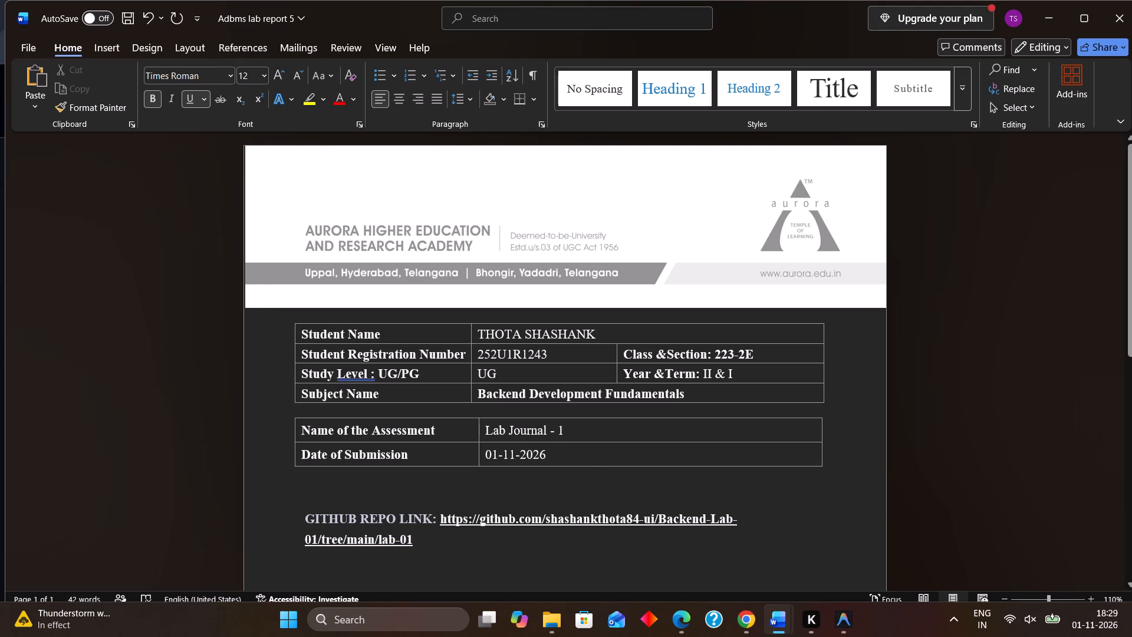
ctrl+click(449, 523)
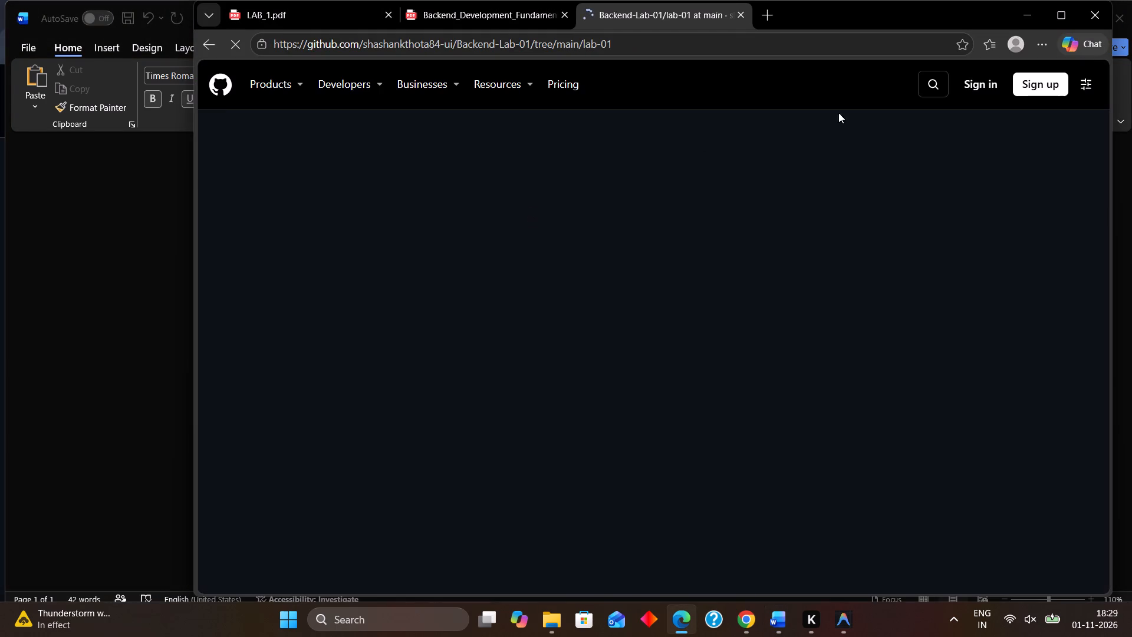
click(1095, 11)
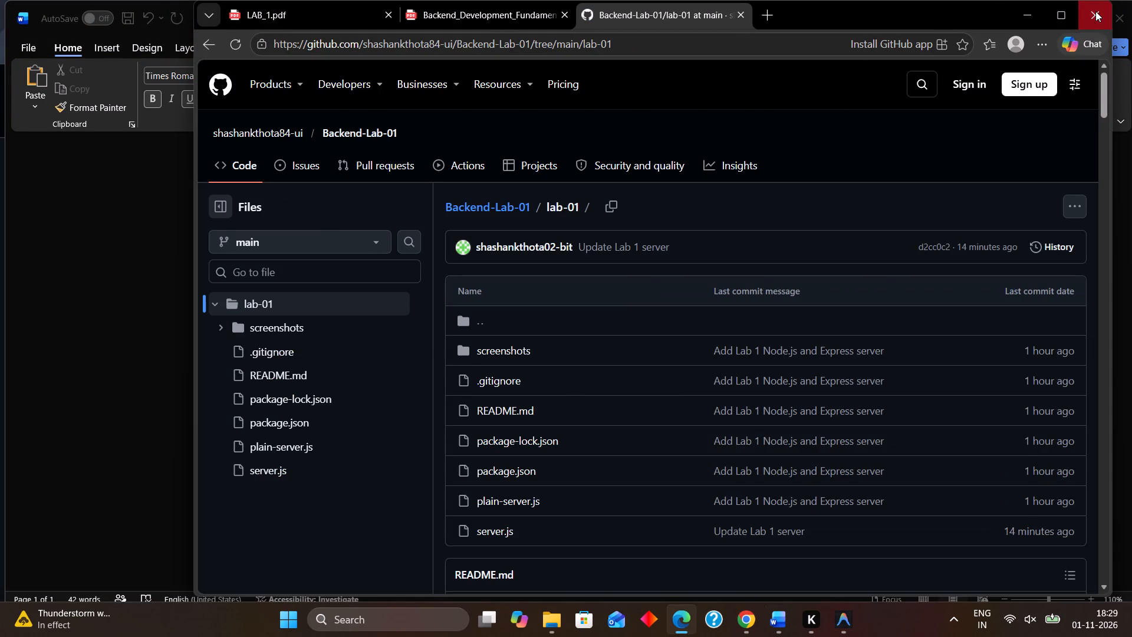
Add the label "LIVE SERVER LINK:" below the GitHub link, leaving one blank line between them.
click(432, 544)
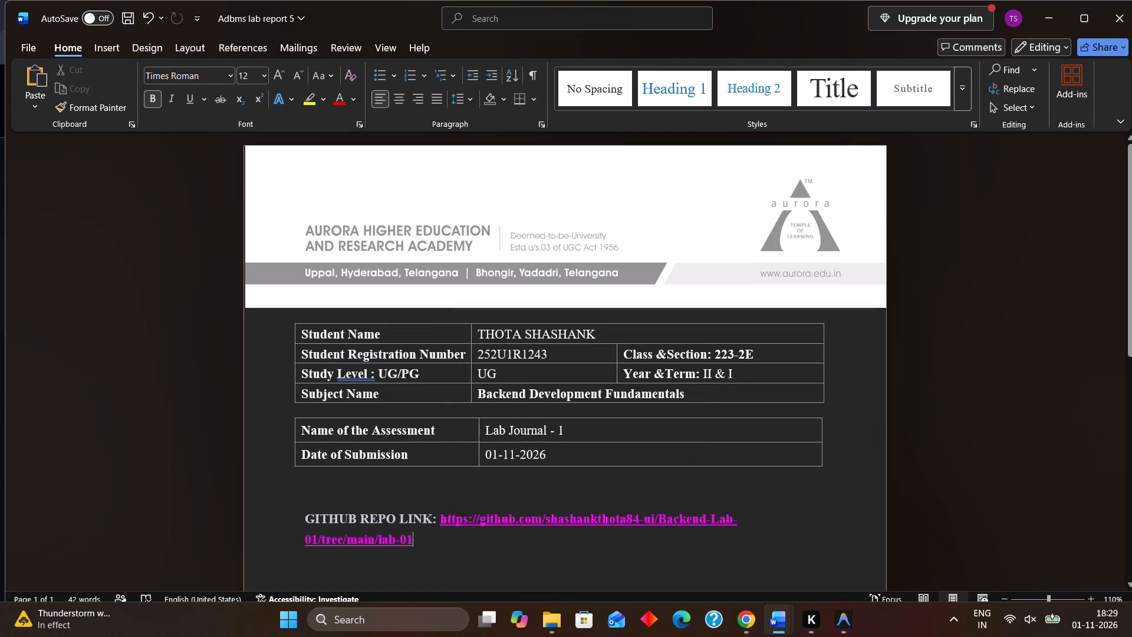
key(Return)
key(Return)
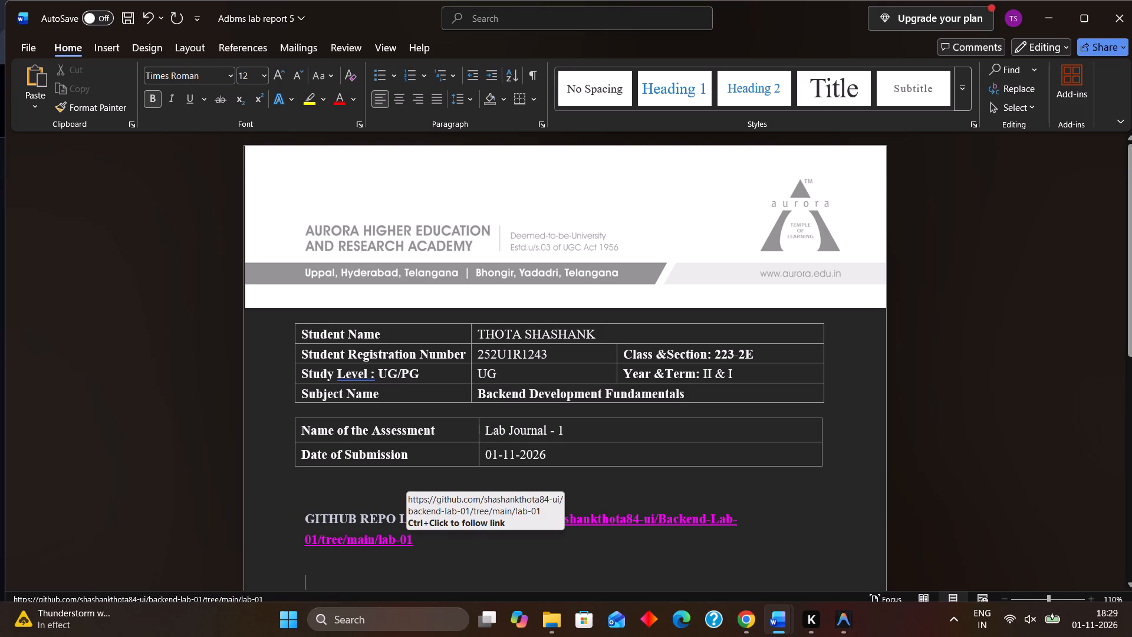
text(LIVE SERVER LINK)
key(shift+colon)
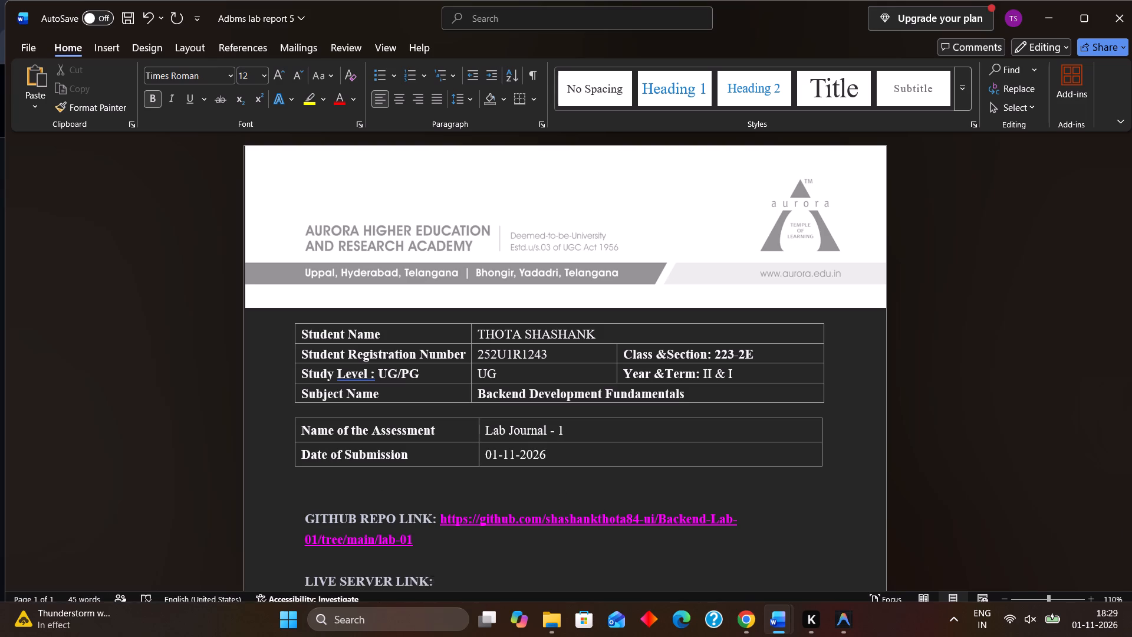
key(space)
Copy the address of the backend-lab-01-1jh6.onrender.com page from Chrome and paste it after "LIVE SERVER LINK:" in the Adbms lab report 5 Word document.
scroll(460, 573, down, 1)
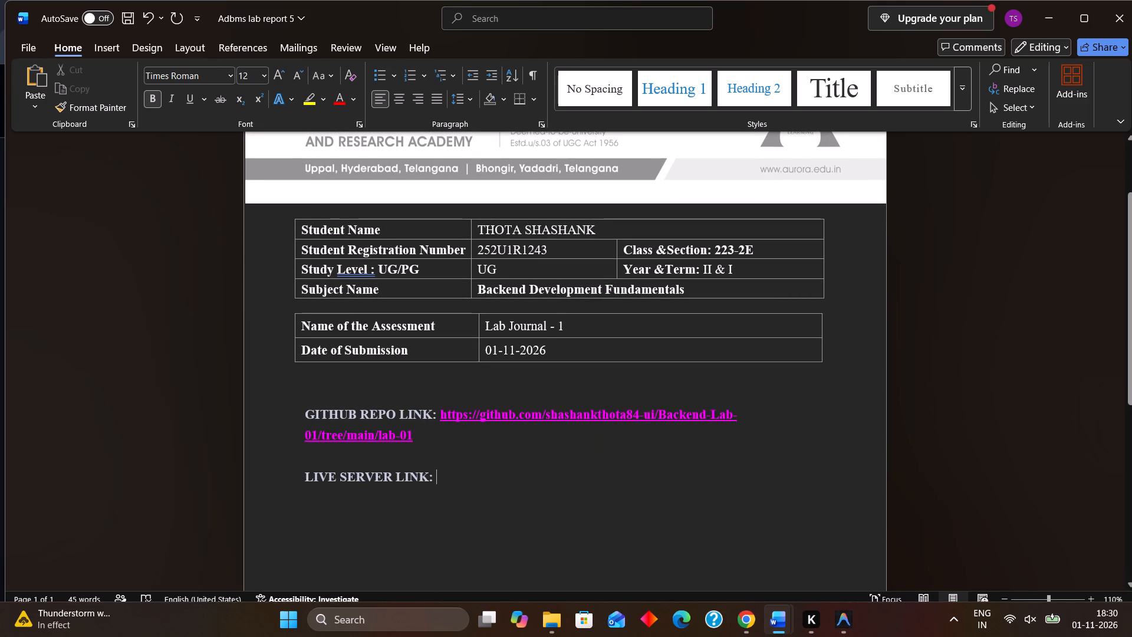
click(749, 623)
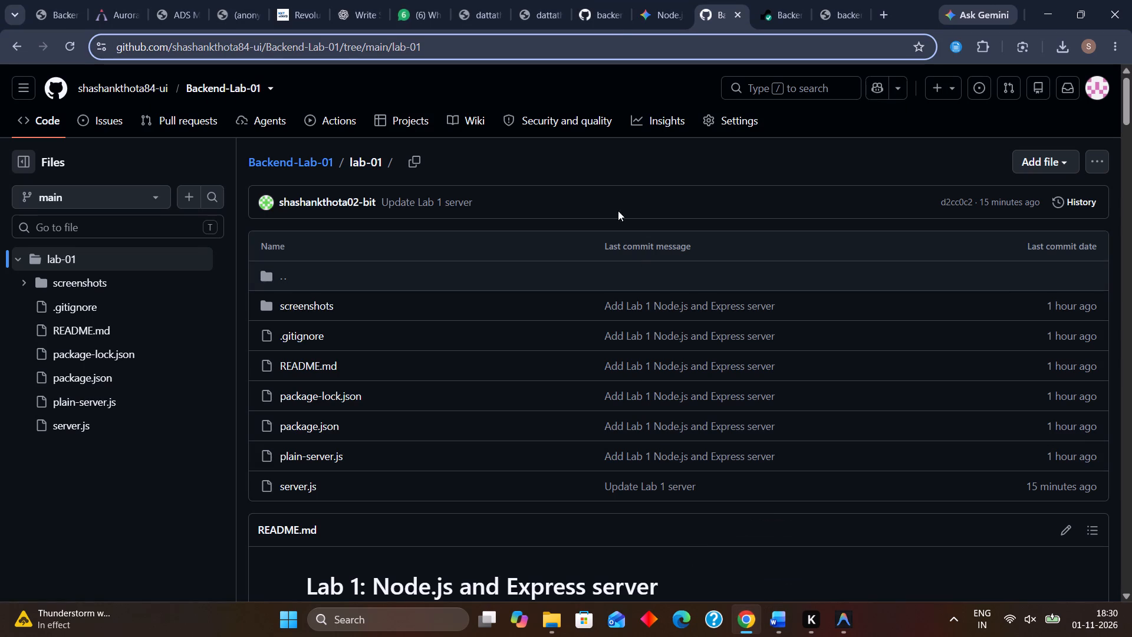
click(858, 11)
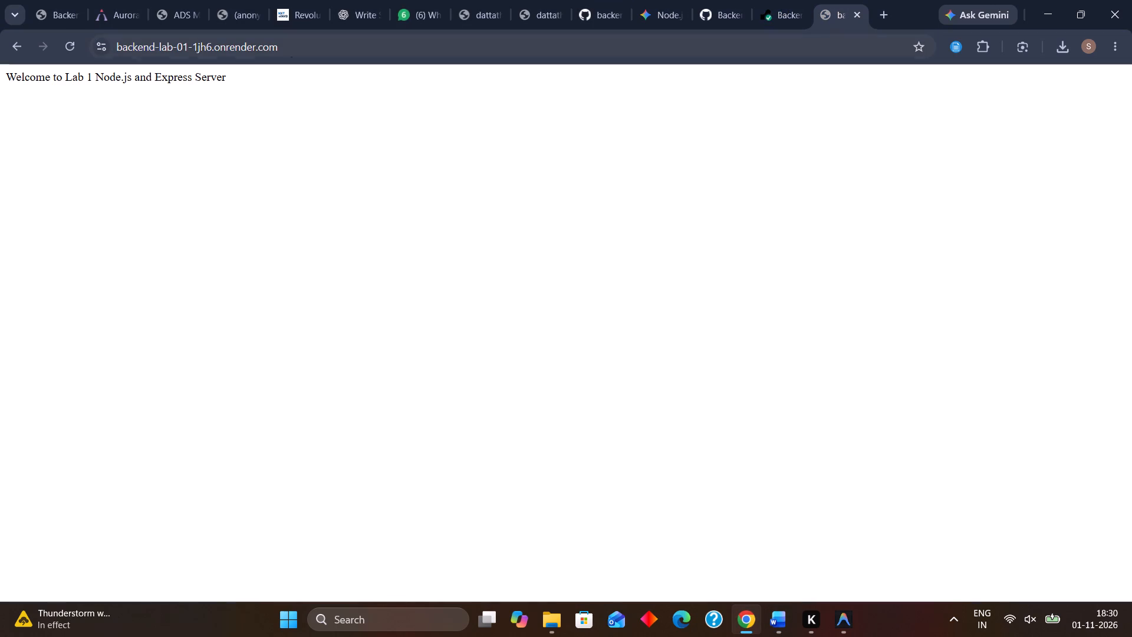
triple_click(422, 47)
key(ctrl+c)
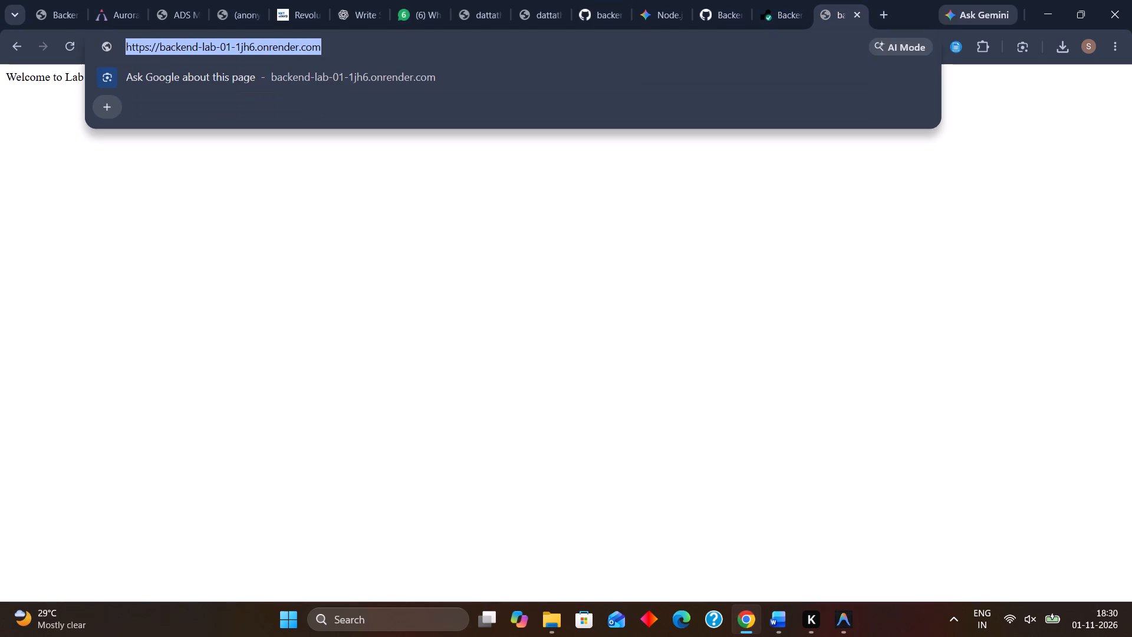
click(779, 620)
click(998, 575)
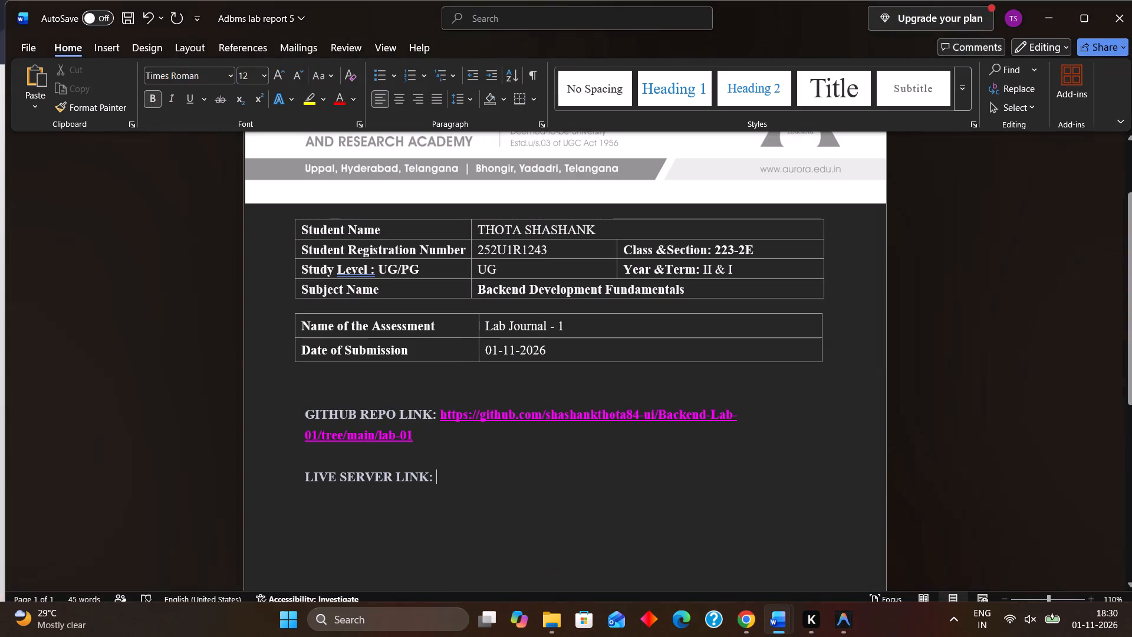
key(ctrl+v)
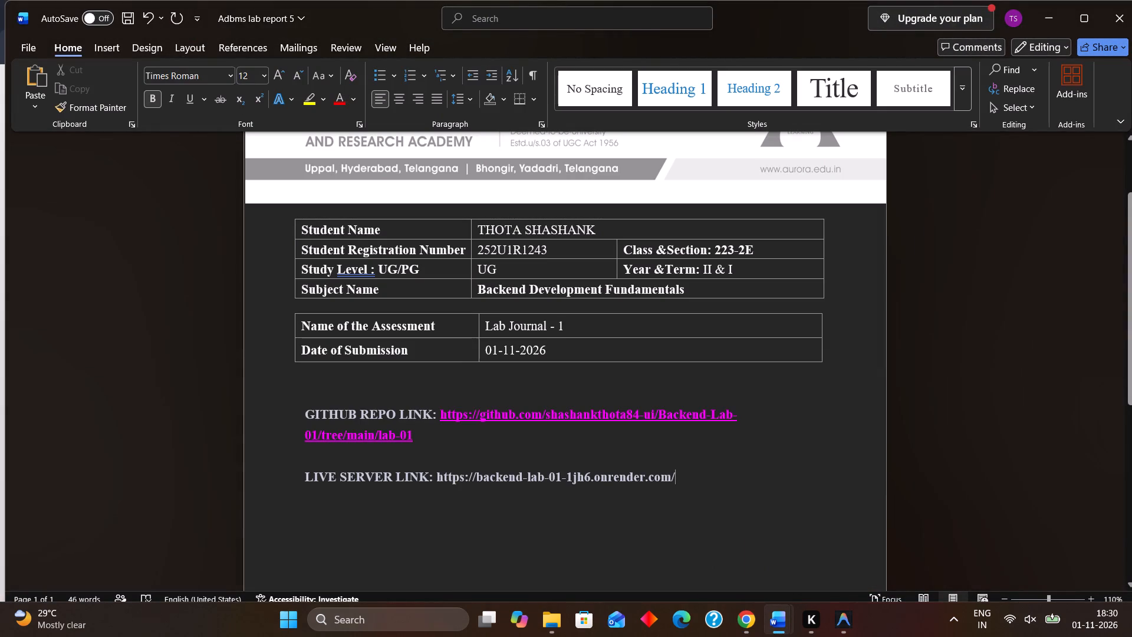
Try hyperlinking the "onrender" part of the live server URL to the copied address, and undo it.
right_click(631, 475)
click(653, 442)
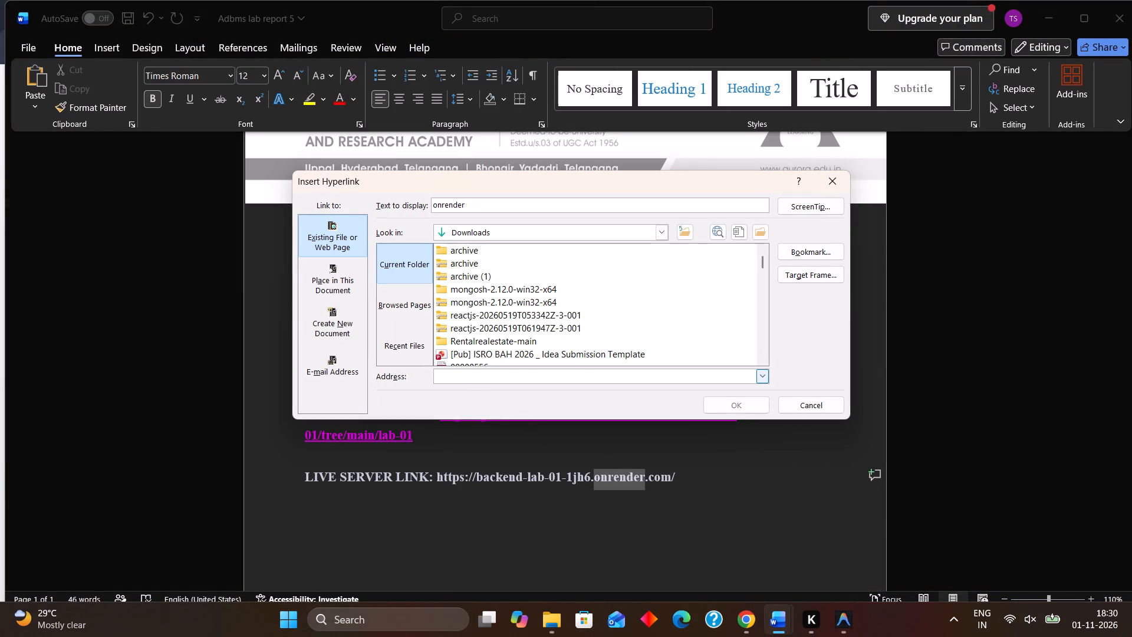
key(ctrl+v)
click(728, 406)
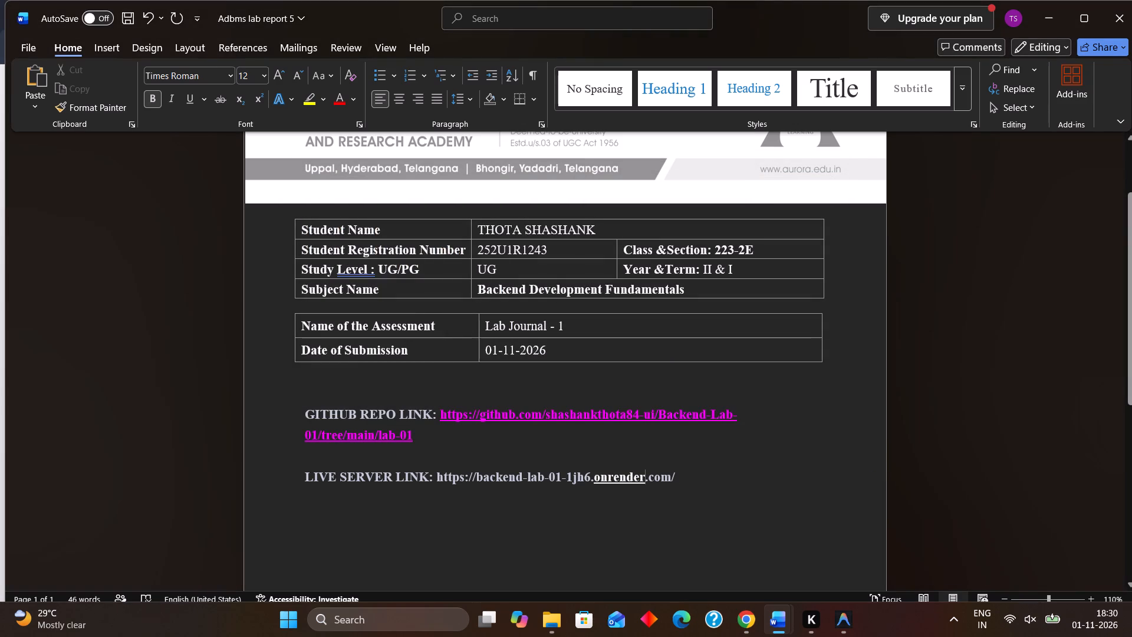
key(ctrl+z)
click(685, 475)
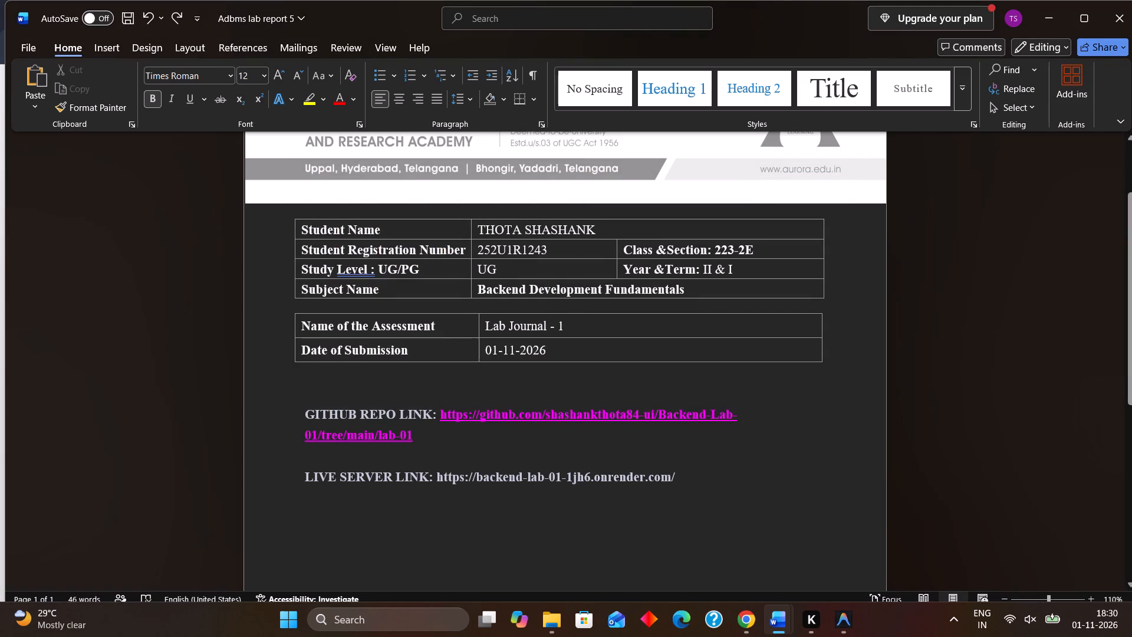
drag(440, 479, 694, 481)
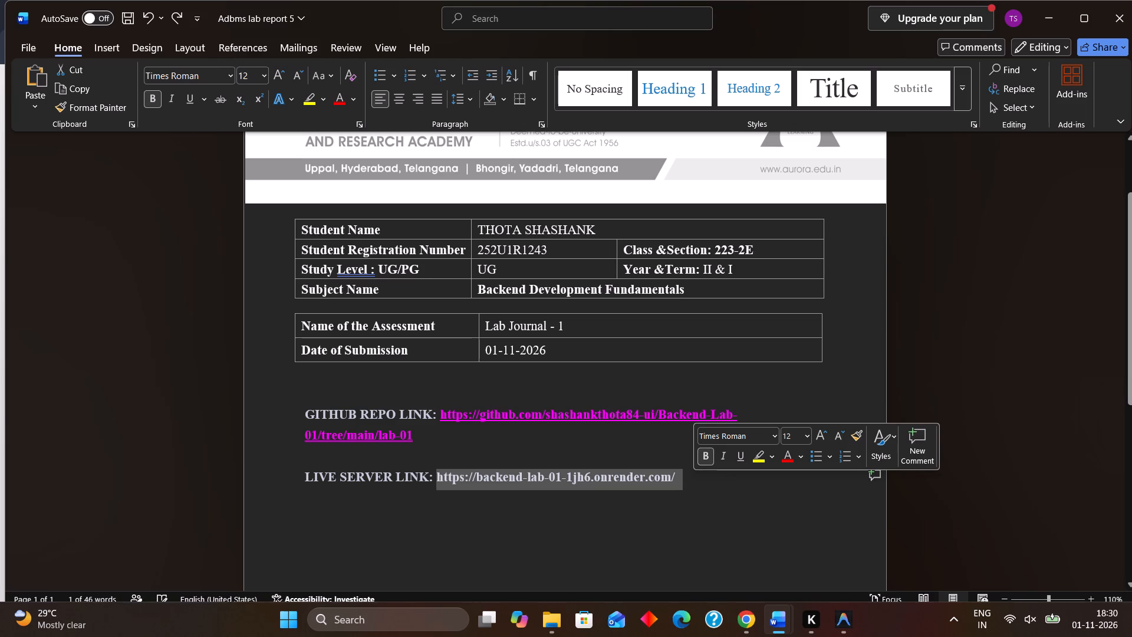
right_click(694, 481)
click(729, 450)
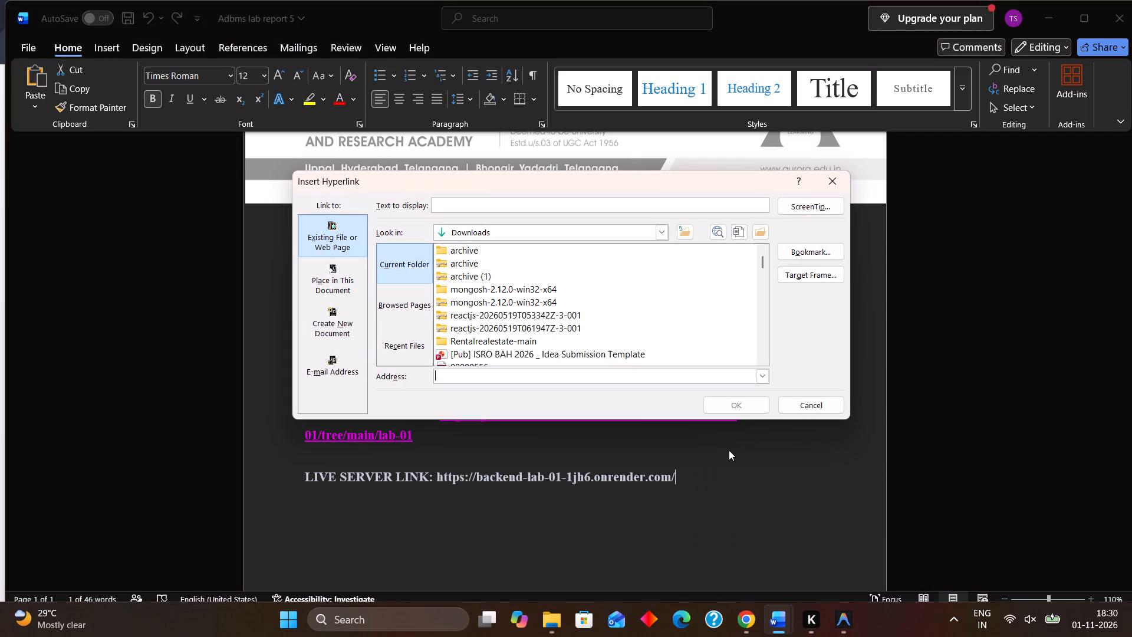
key(ctrl+v)
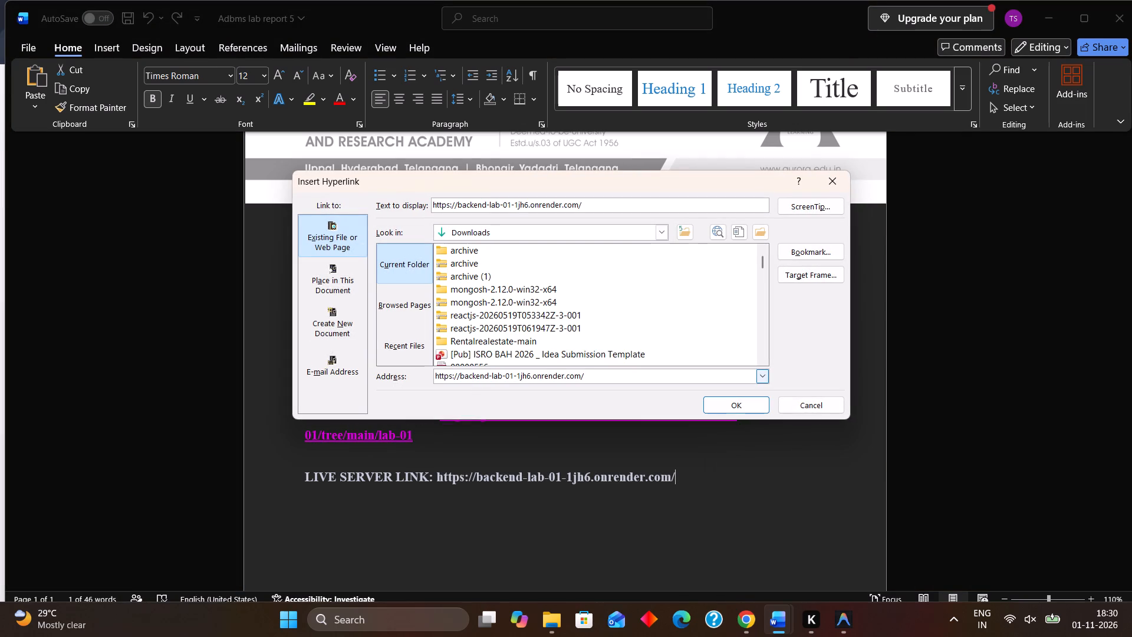
click(711, 406)
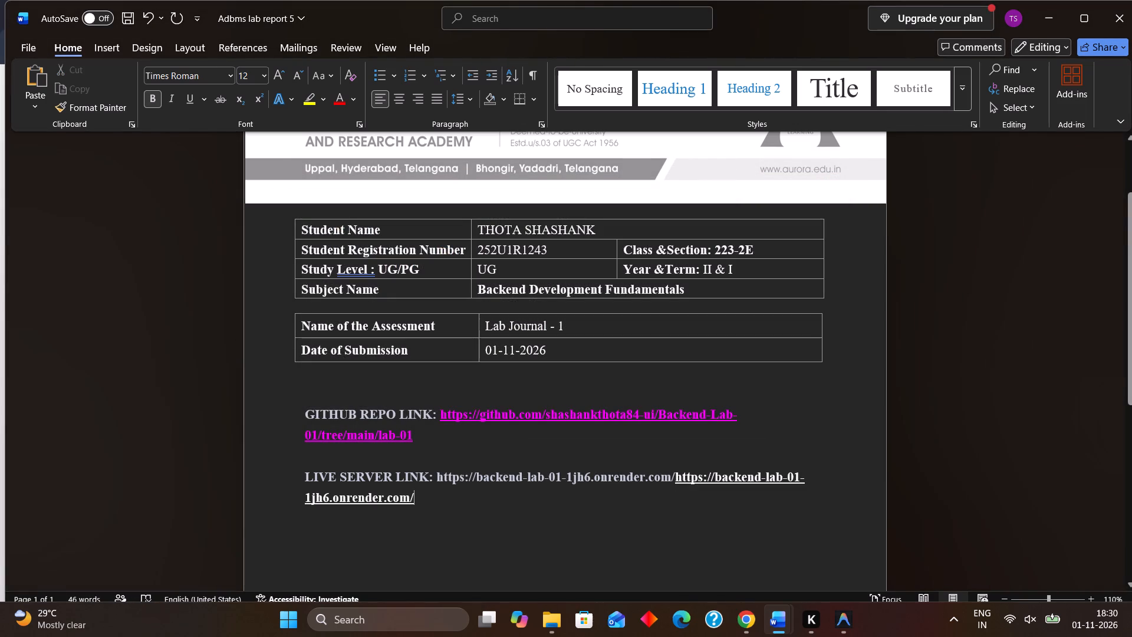
Delete the plain-text URL before the hyperlink on the LIVE SERVER LINK line.
click(675, 479)
key(BackSpace)
key(BackSpace)
key(BackSpace)
key(BackSpace)
key(BackSpace)
key(BackSpace)
key(BackSpace)
key(BackSpace)
key(BackSpace)
key(BackSpace)
key(BackSpace)
key(BackSpace)
key(BackSpace)
key(BackSpace)
key(BackSpace)
key(BackSpace)
key(BackSpace)
key(BackSpace)
key(BackSpace)
key(BackSpace)
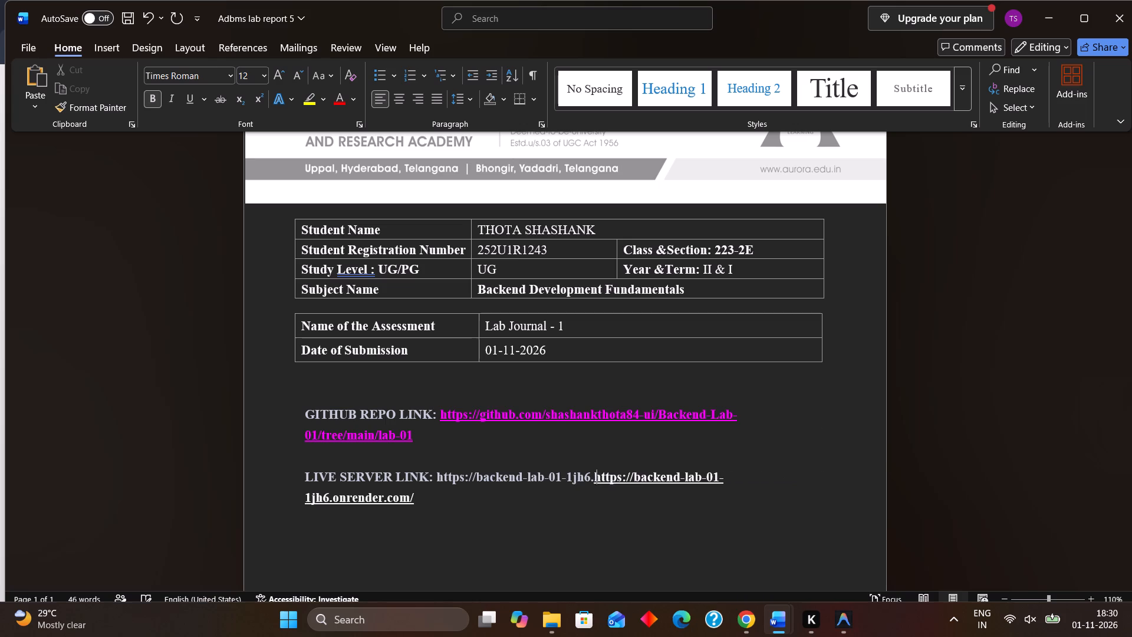
key(BackSpace)
key(BackSpace)
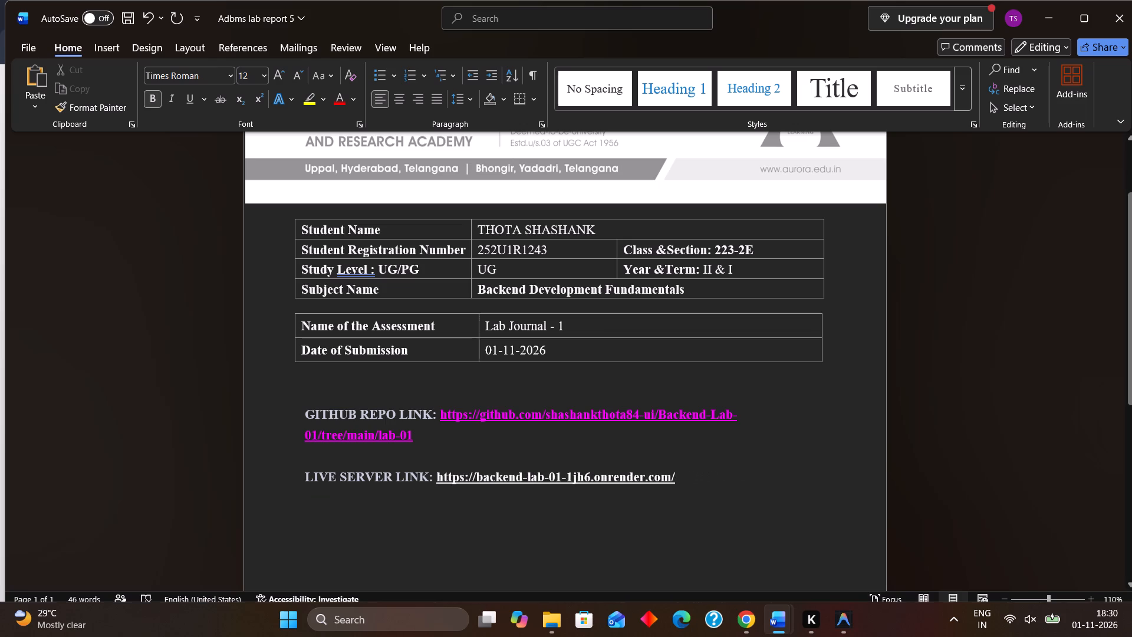
Test the live server hyperlink by following it, and close the browser window it opens.
ctrl+click(627, 475)
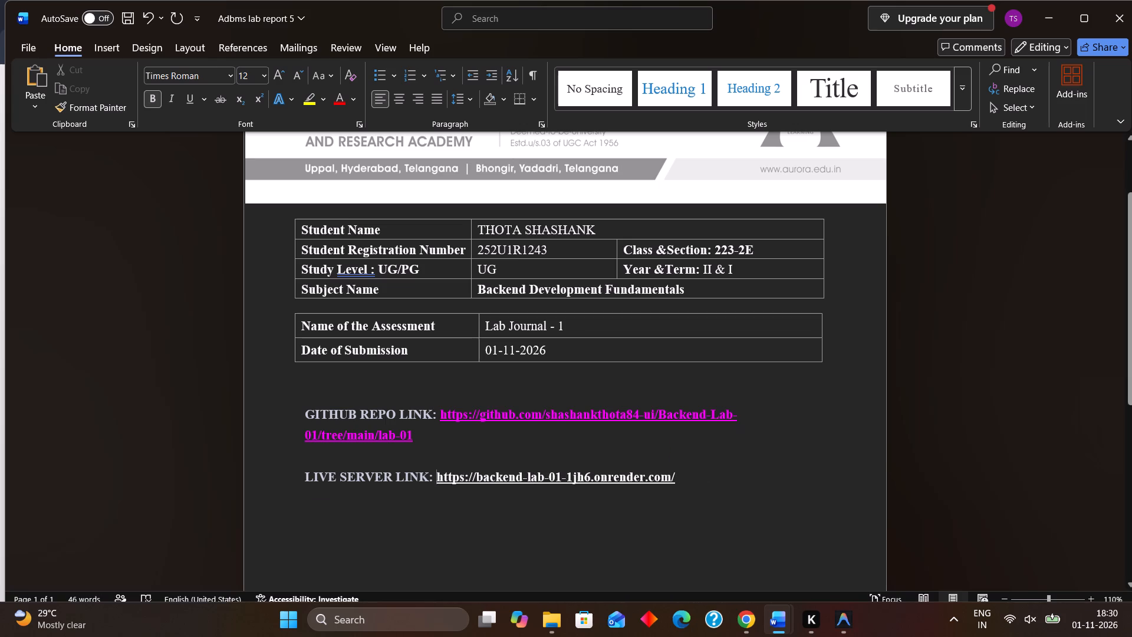
ctrl+click(596, 477)
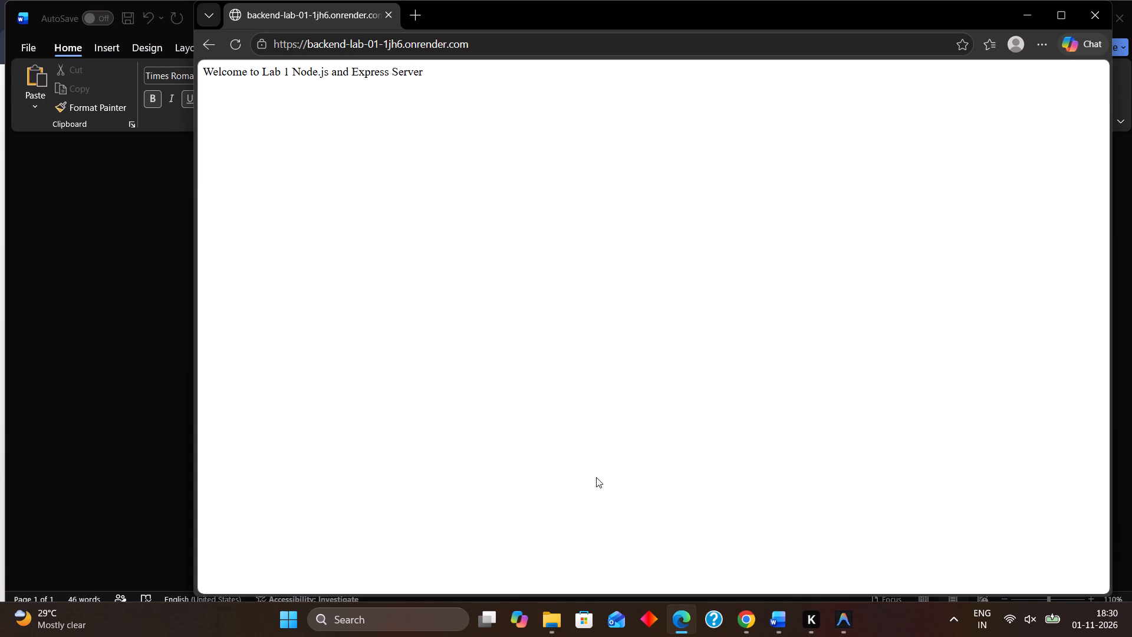
click(1087, 15)
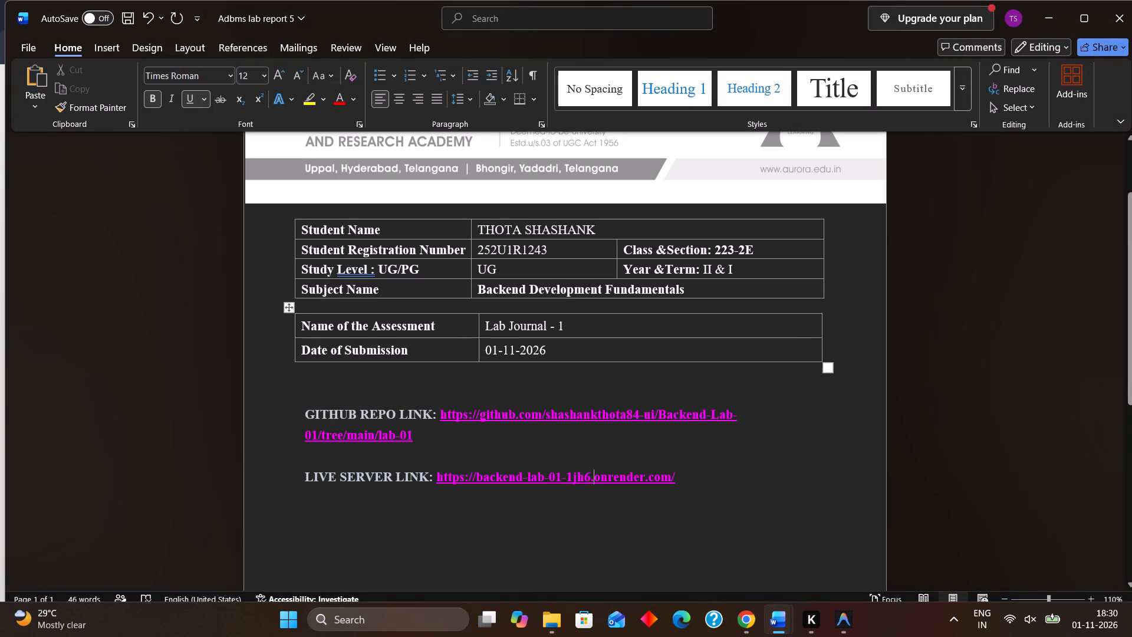
Add one empty line below the LIVE SERVER LINK line.
click(685, 476)
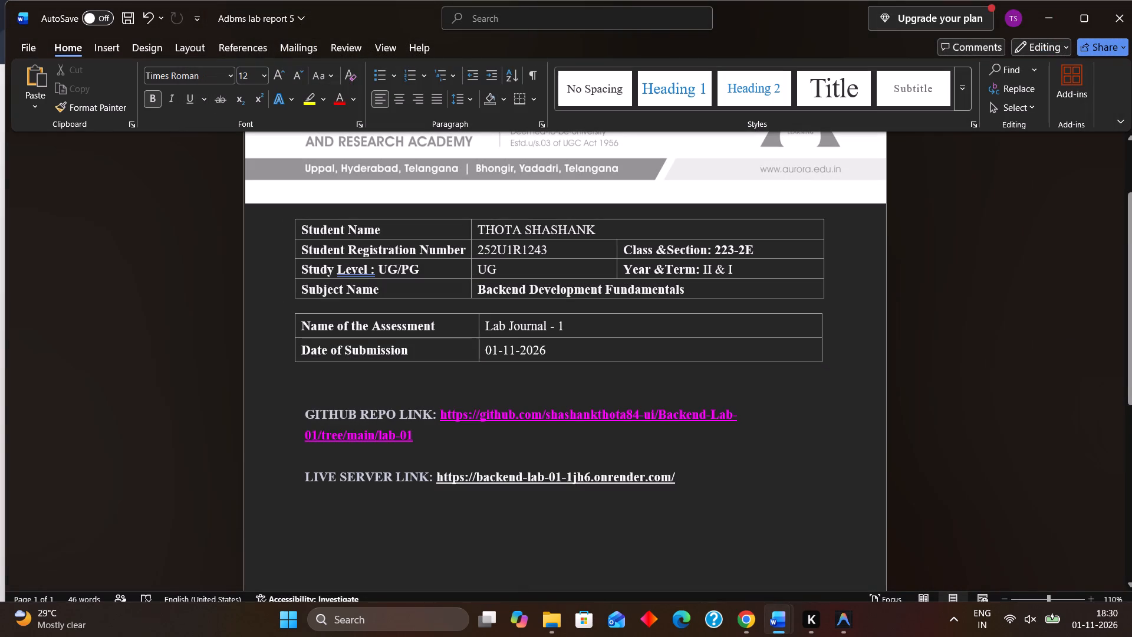
key(Return)
key(Return)
key(BackSpace)
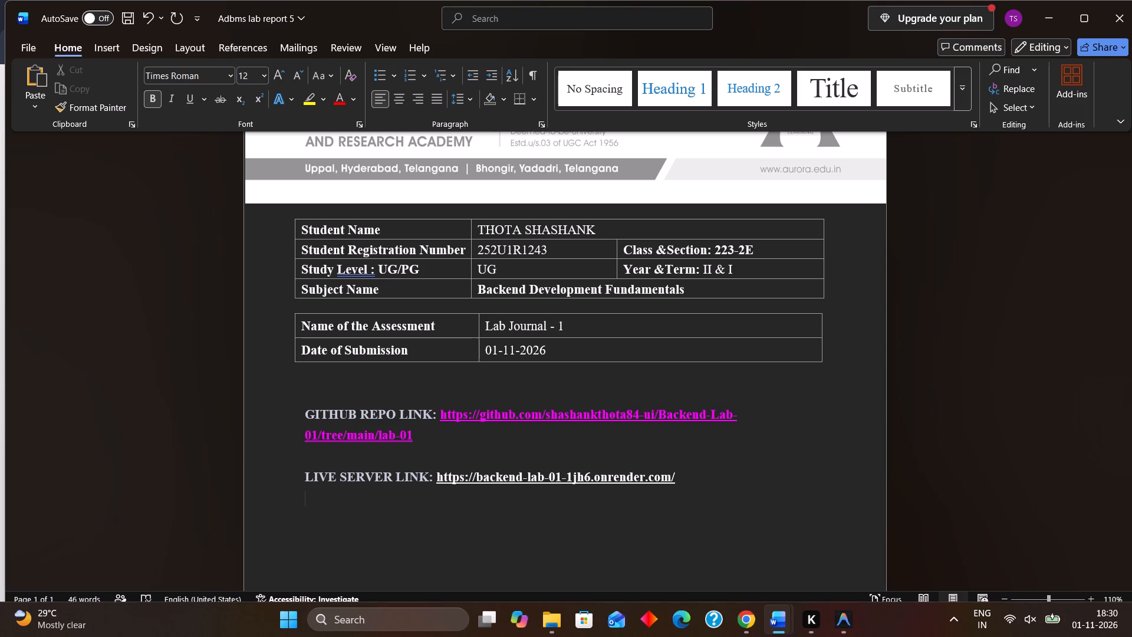
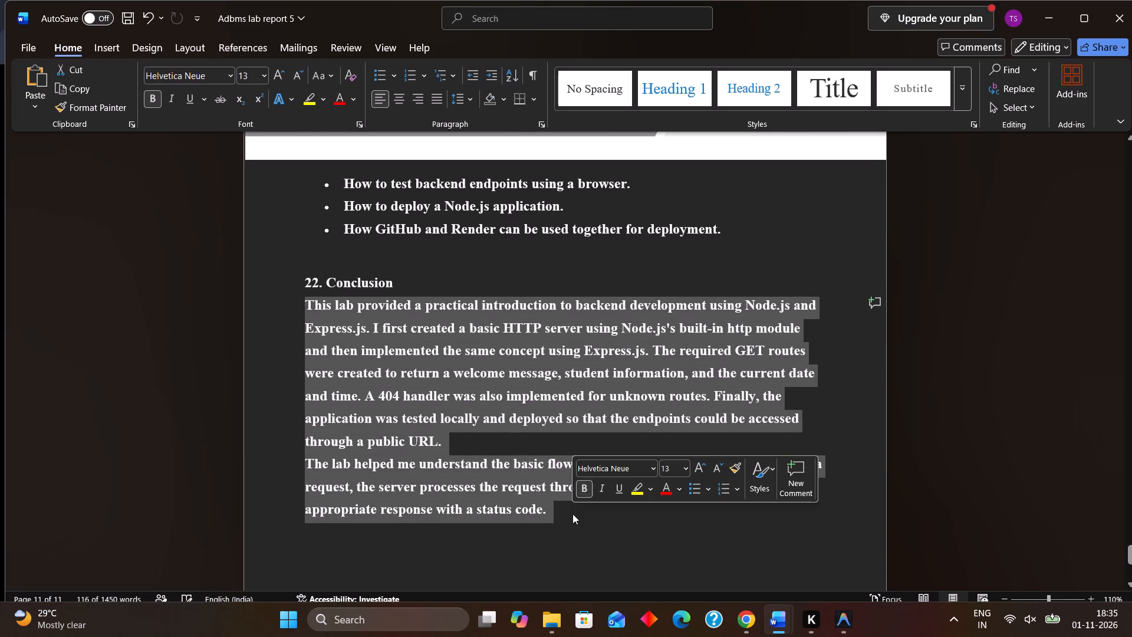
click(583, 488)
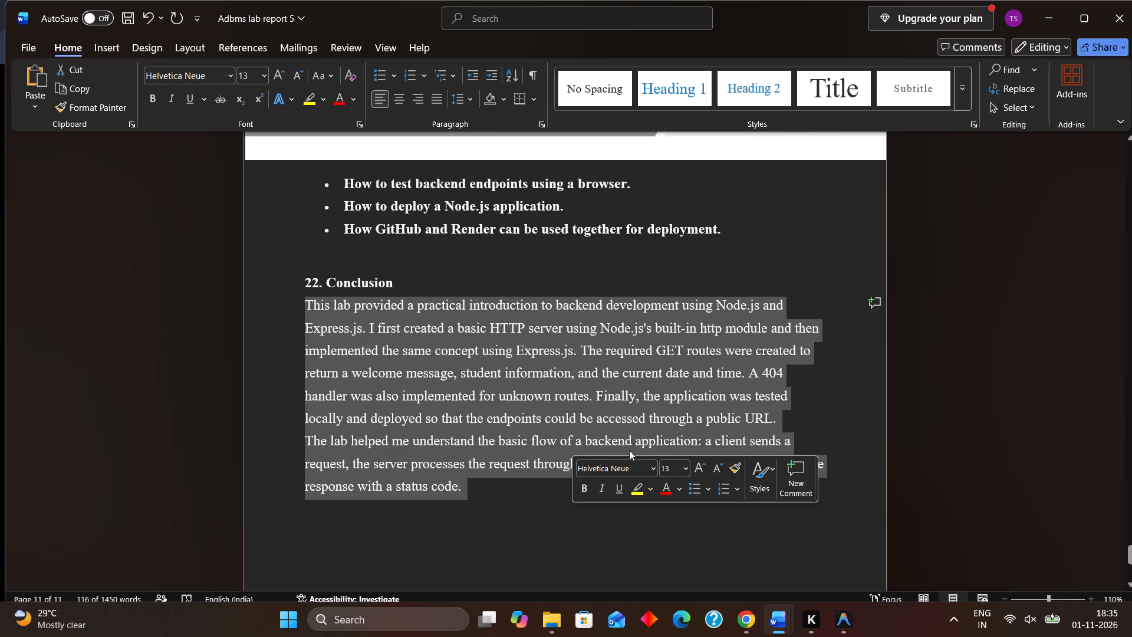
click(437, 98)
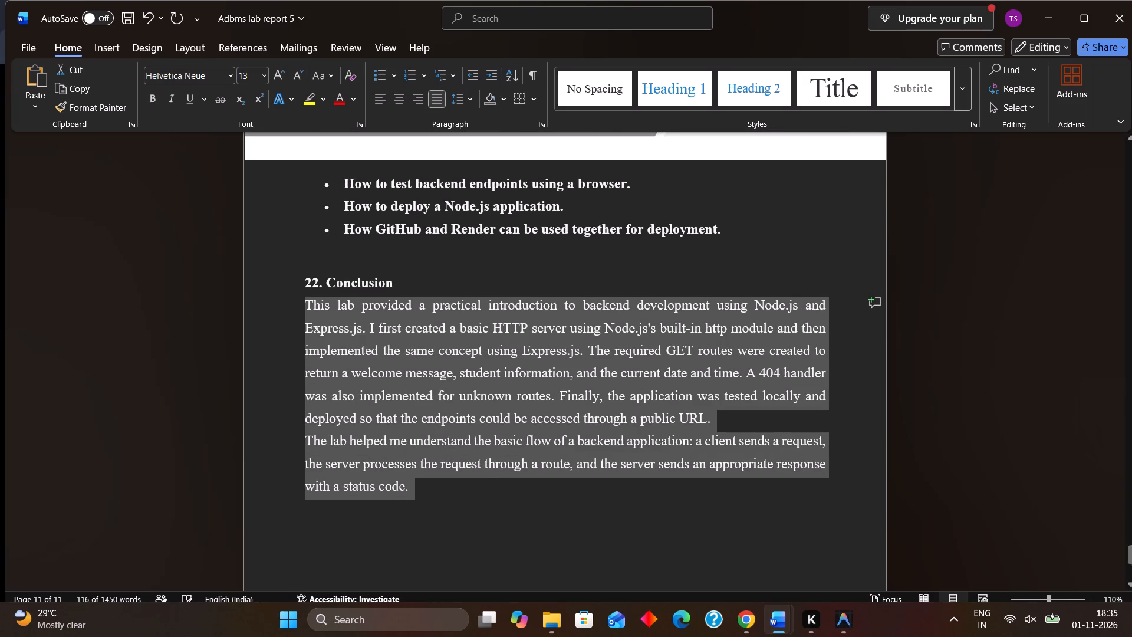
click(495, 369)
Delete the horizontal divider line above the "21. Learning Outcomes" heading.
scroll(495, 369, up, 4)
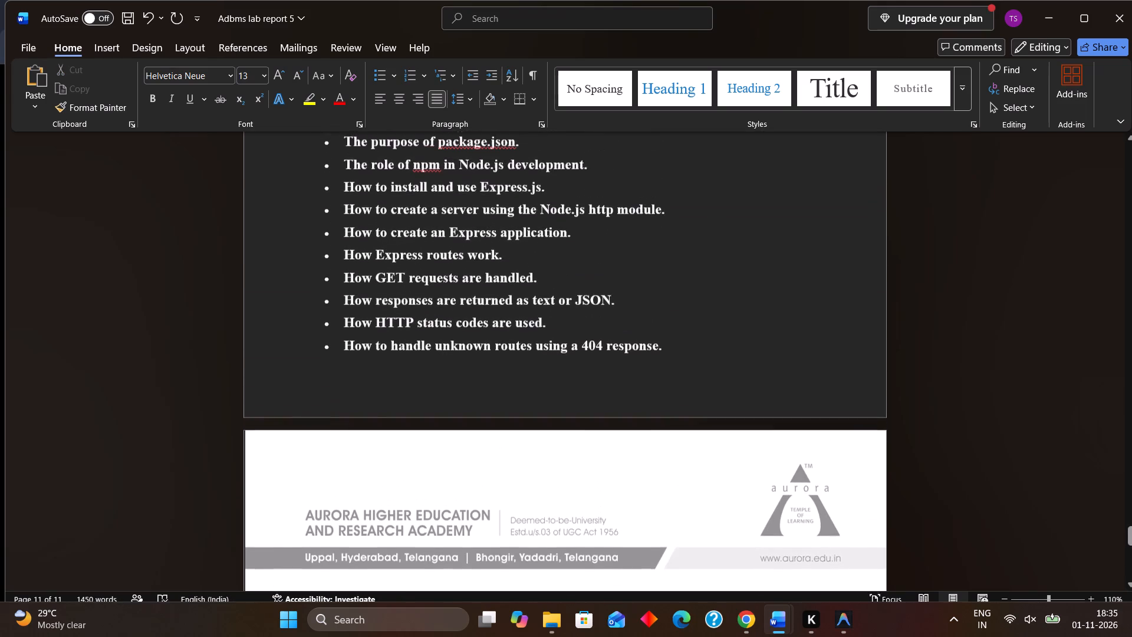
scroll(495, 369, up, 3)
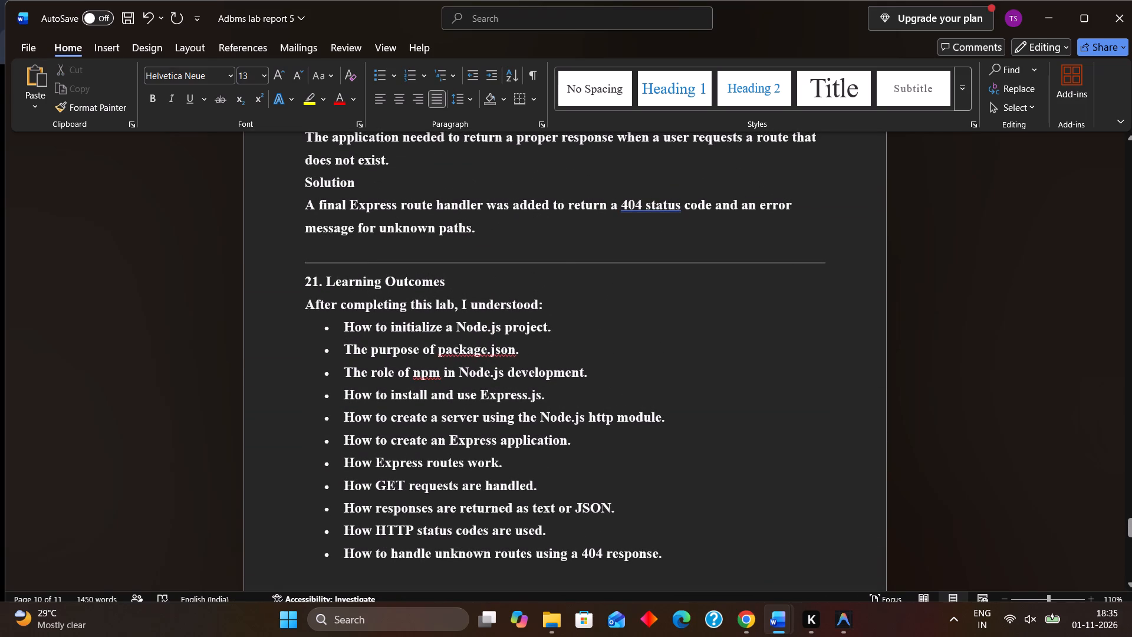
click(357, 267)
key(BackSpace)
Look back through the pasted report from section 20 up to the student details tables on the first page.
scroll(357, 267, up, 3)
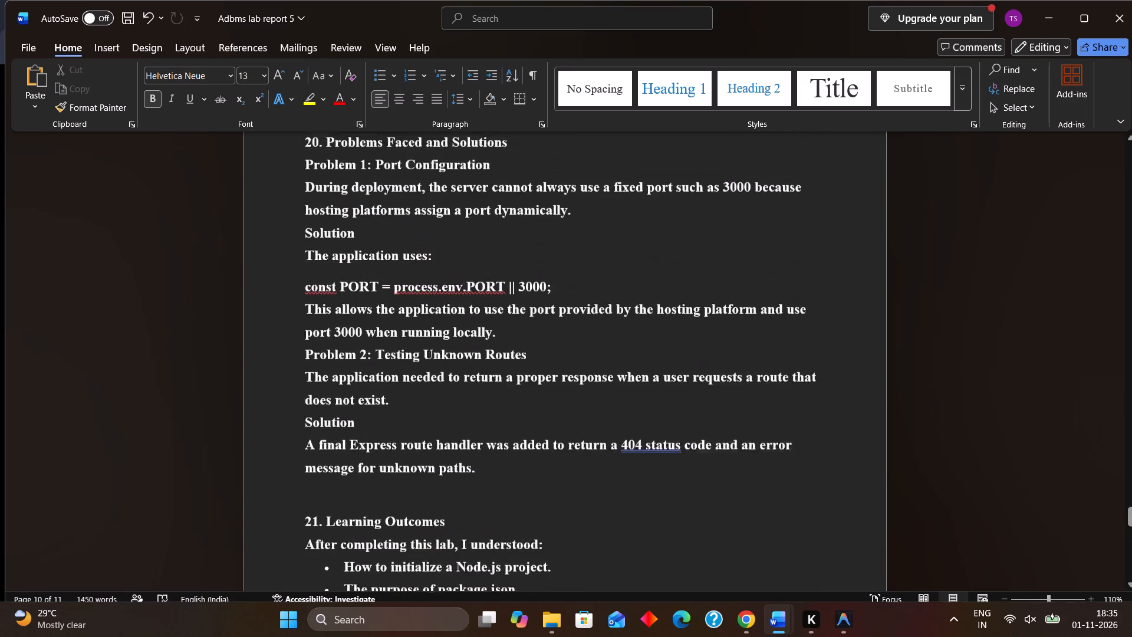
scroll(357, 267, up, 10)
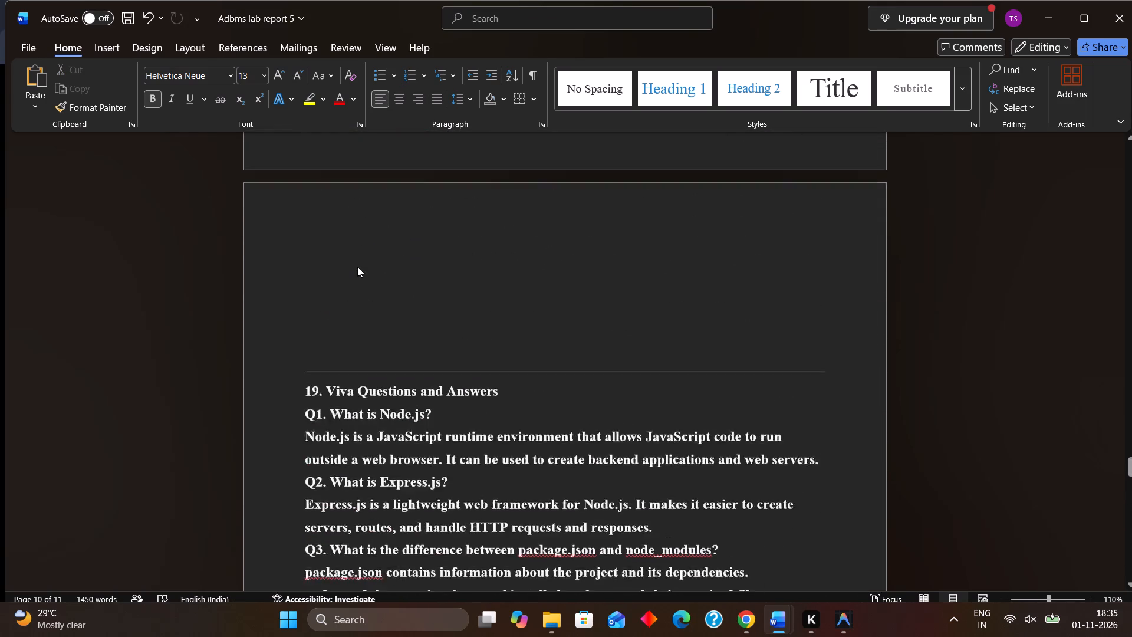
scroll(357, 267, up, 4)
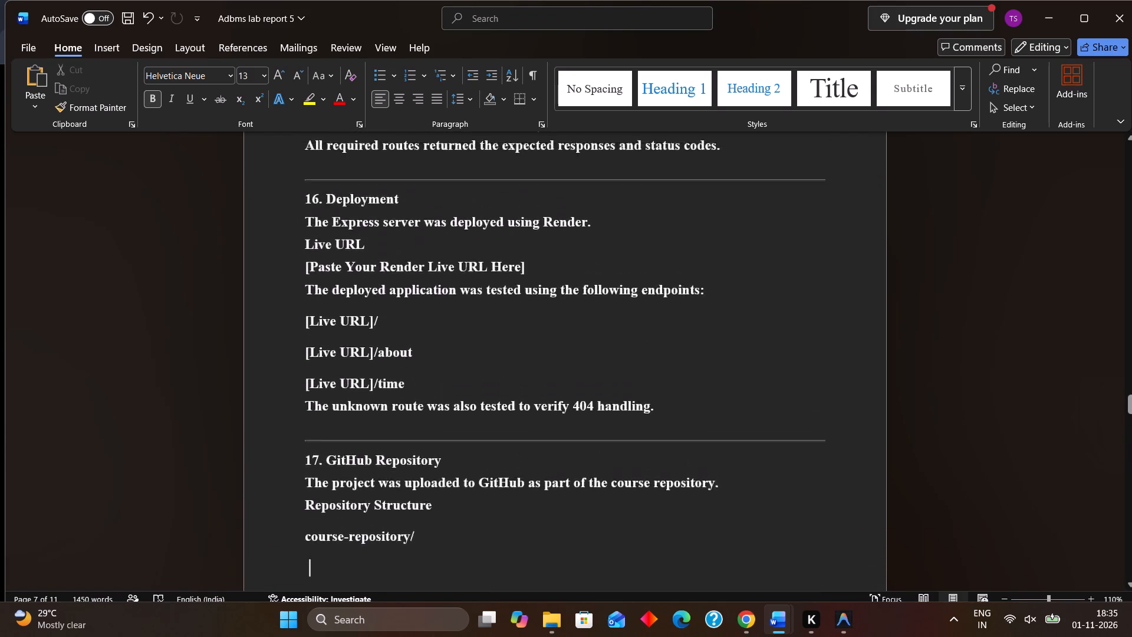
scroll(357, 267, up, 3)
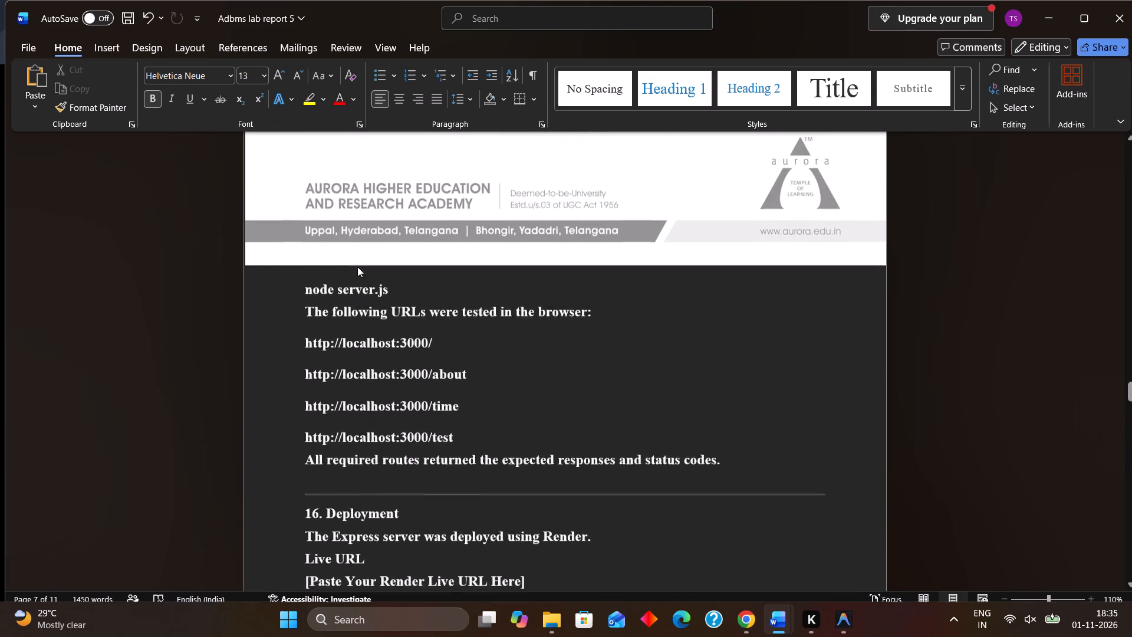
scroll(357, 267, up, 4)
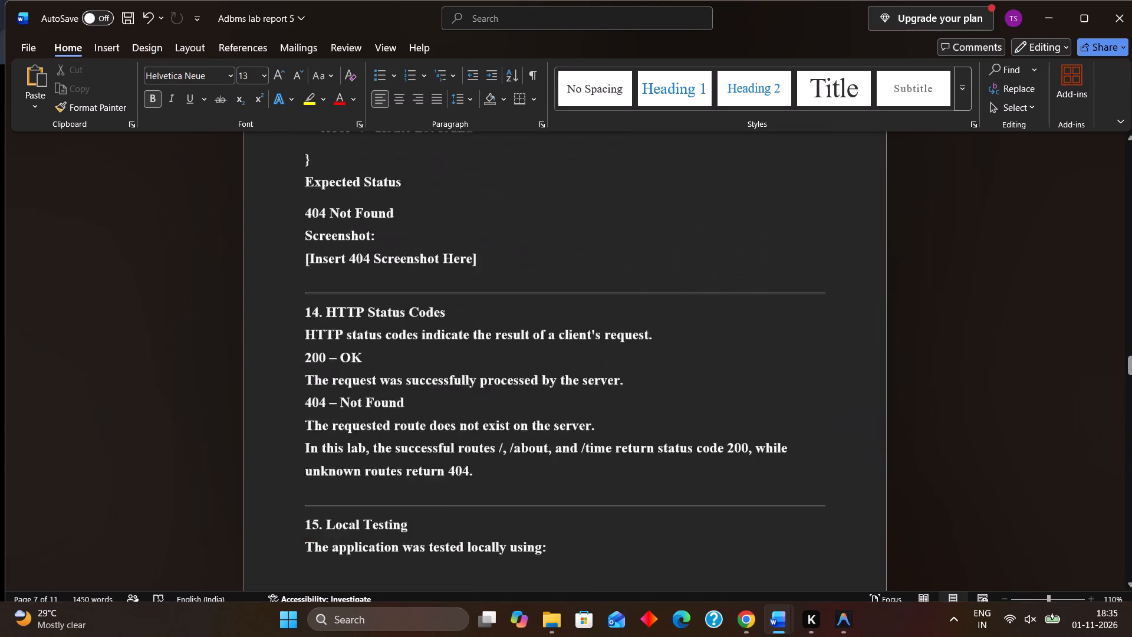
scroll(357, 267, up, 5)
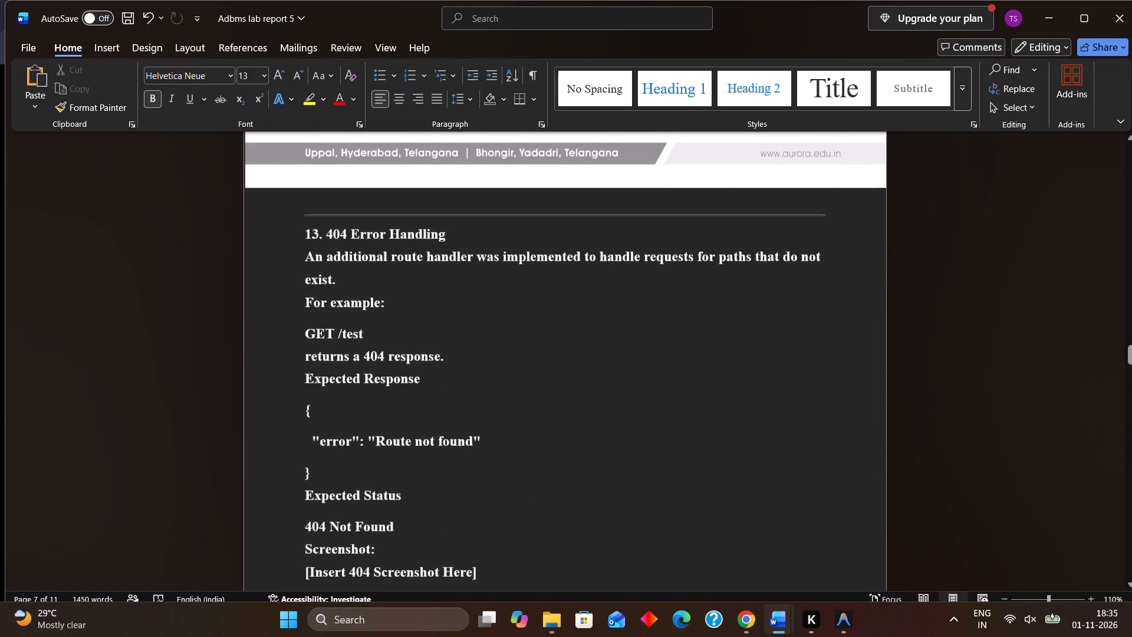
scroll(357, 267, up, 5)
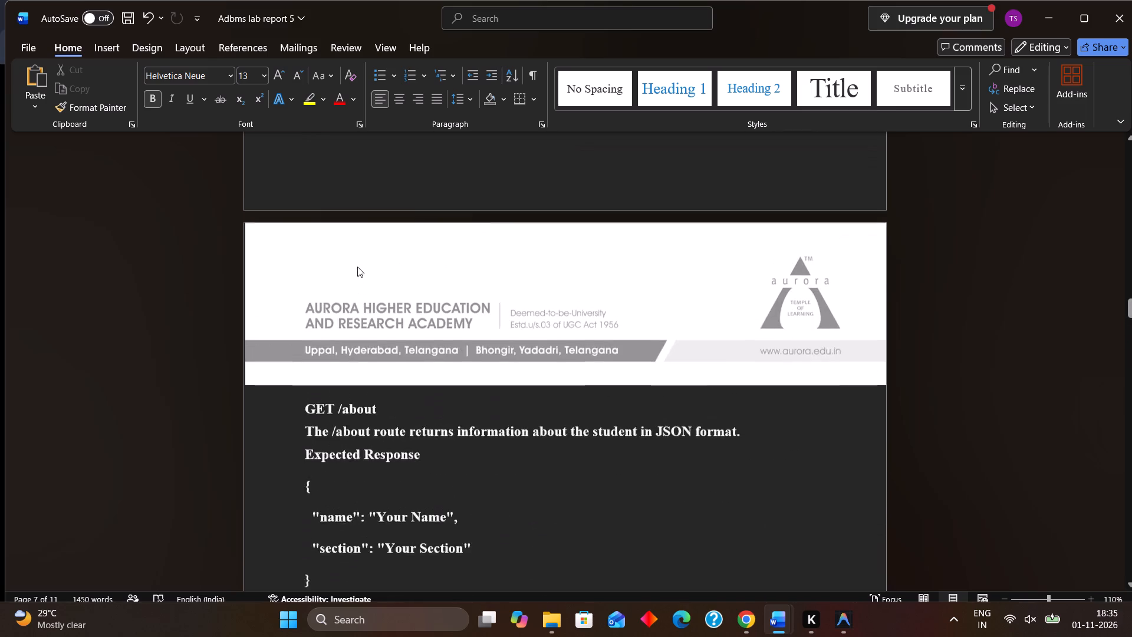
scroll(357, 267, up, 9)
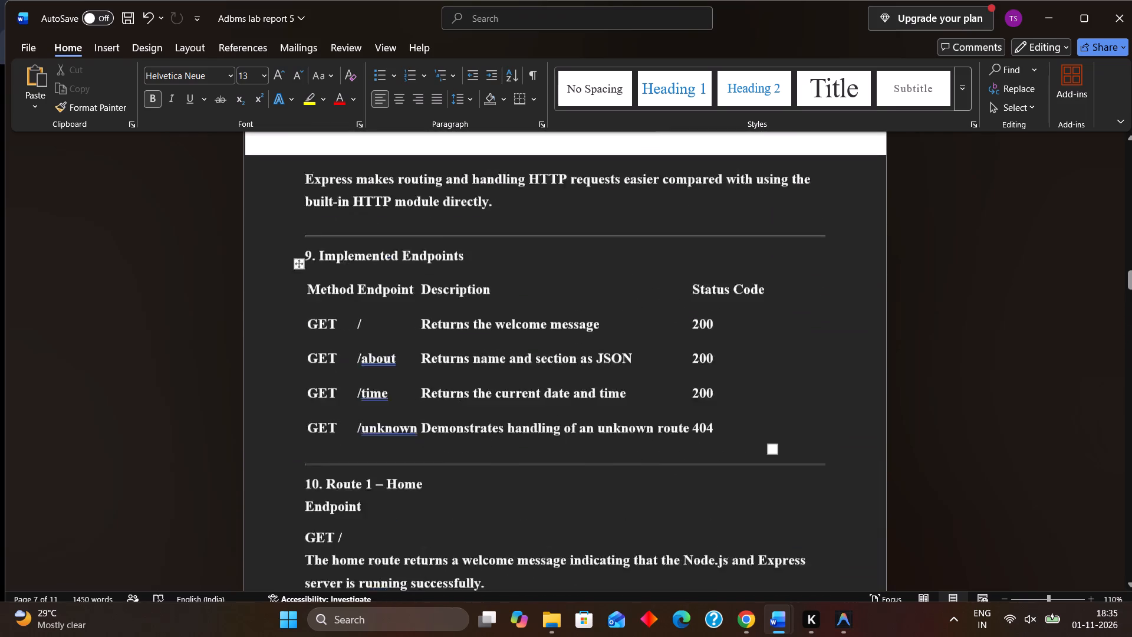
scroll(357, 267, up, 8)
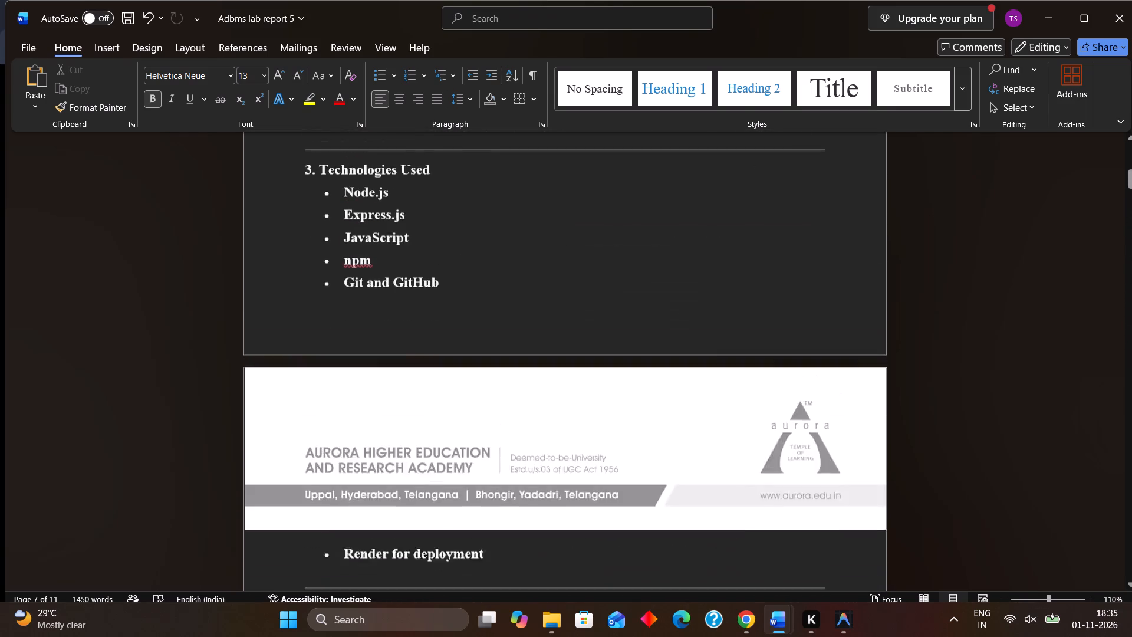
scroll(357, 267, up, 5)
scroll(357, 267, down, 20)
scroll(357, 267, down, 11)
scroll(357, 267, up, 2)
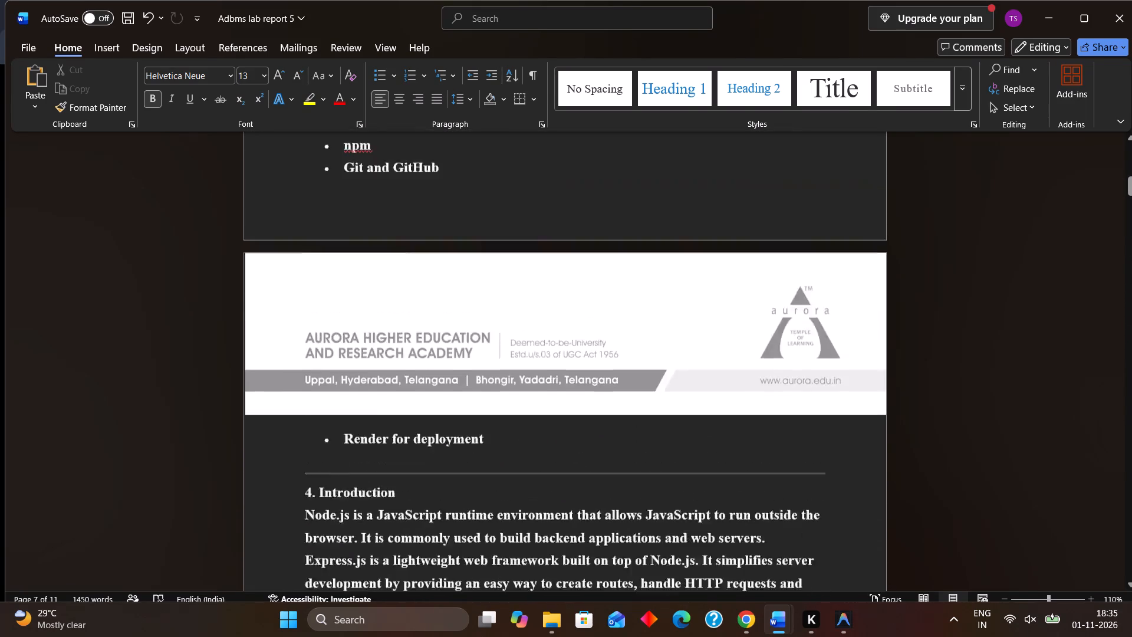
scroll(357, 267, up, 5)
Delete the horizontal divider line above the "2. Objective" heading.
scroll(357, 267, down, 1)
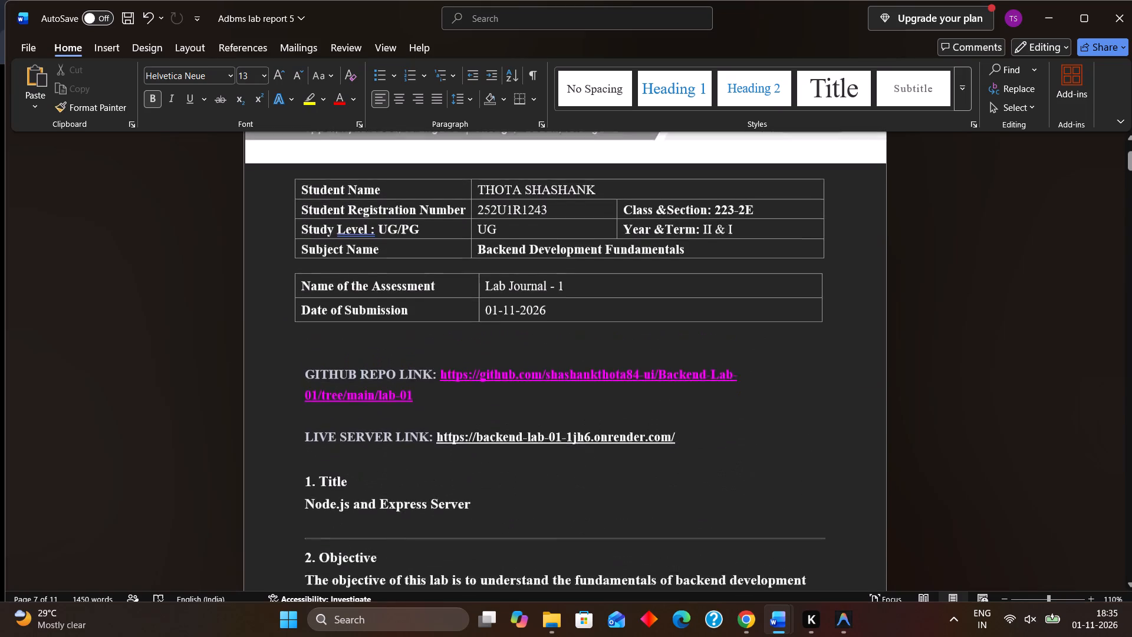
scroll(357, 267, down, 1)
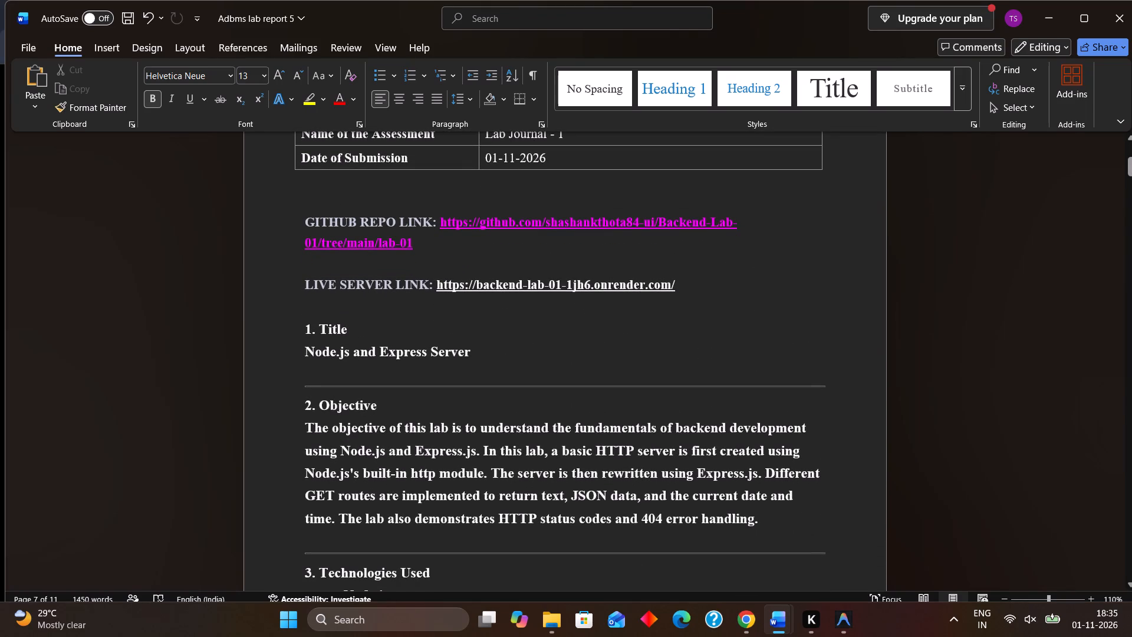
click(378, 387)
key(BackSpace)
Remove bold from the Objective paragraph and justify it.
scroll(378, 387, down, 1)
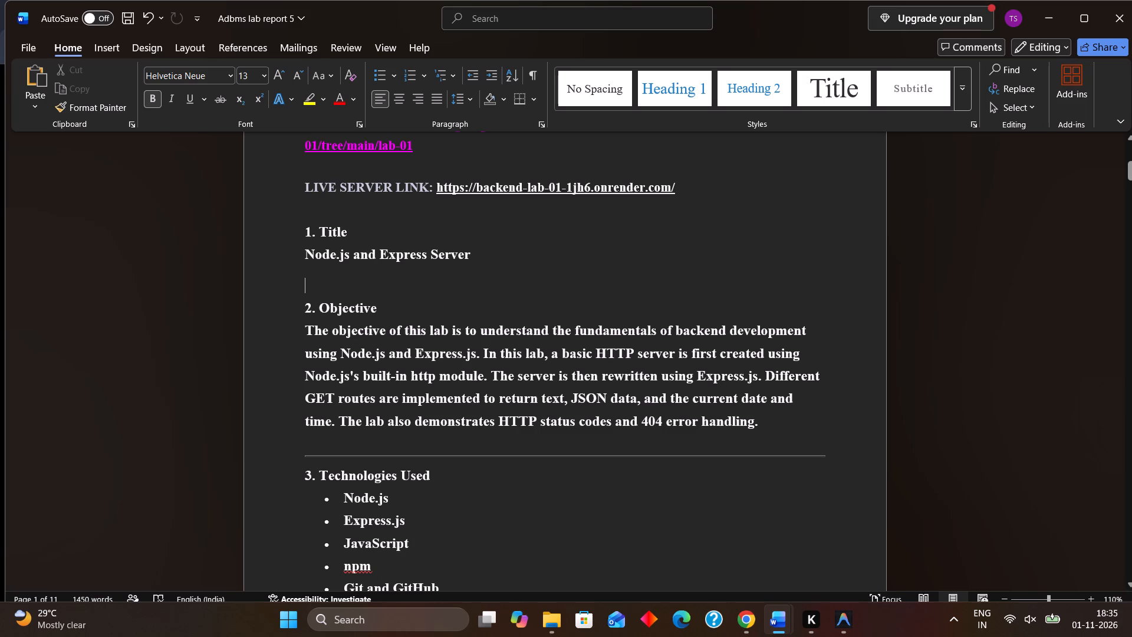
drag(306, 332, 773, 423)
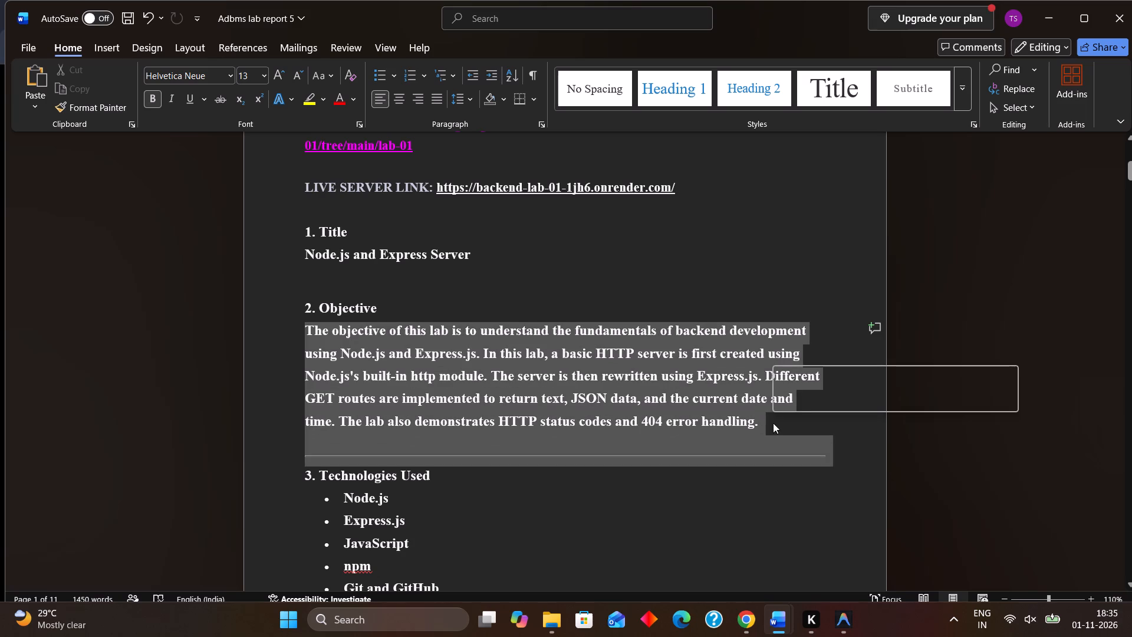
click(781, 402)
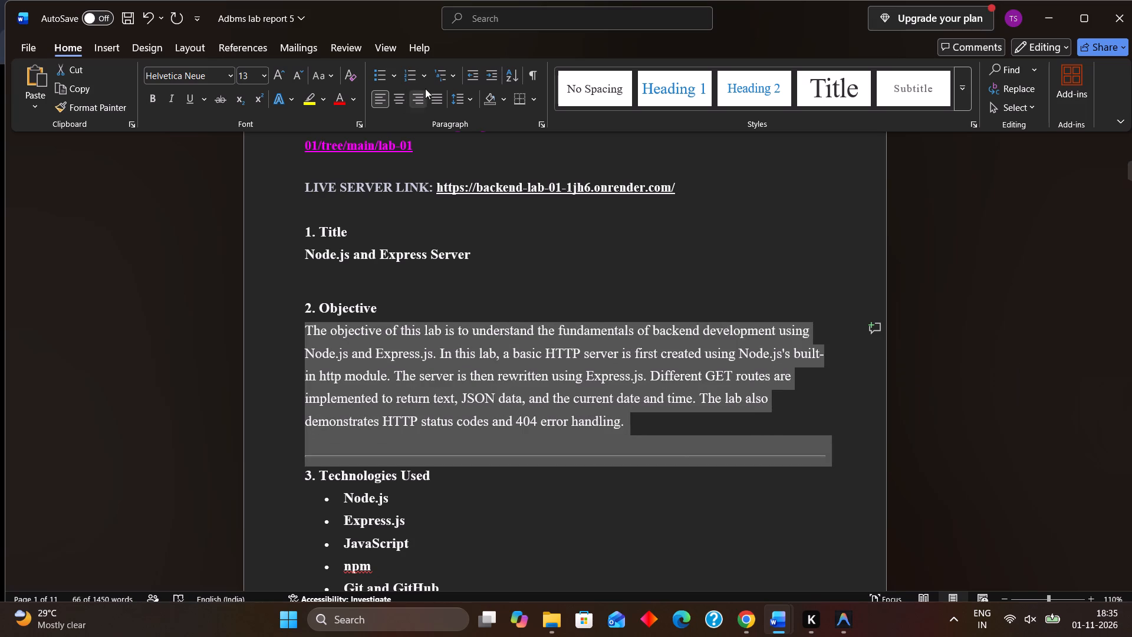
click(439, 103)
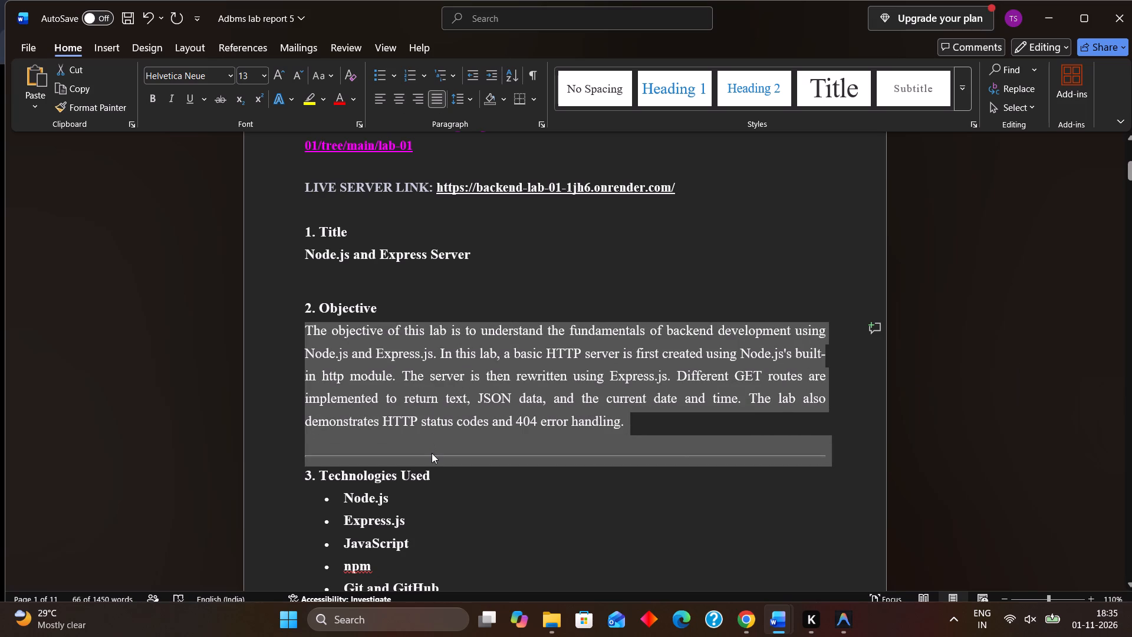
Delete the horizontal divider lines above the "3. Technologies Used" and "4. Introduction" headings.
click(432, 453)
key(BackSpace)
scroll(432, 453, down, 1)
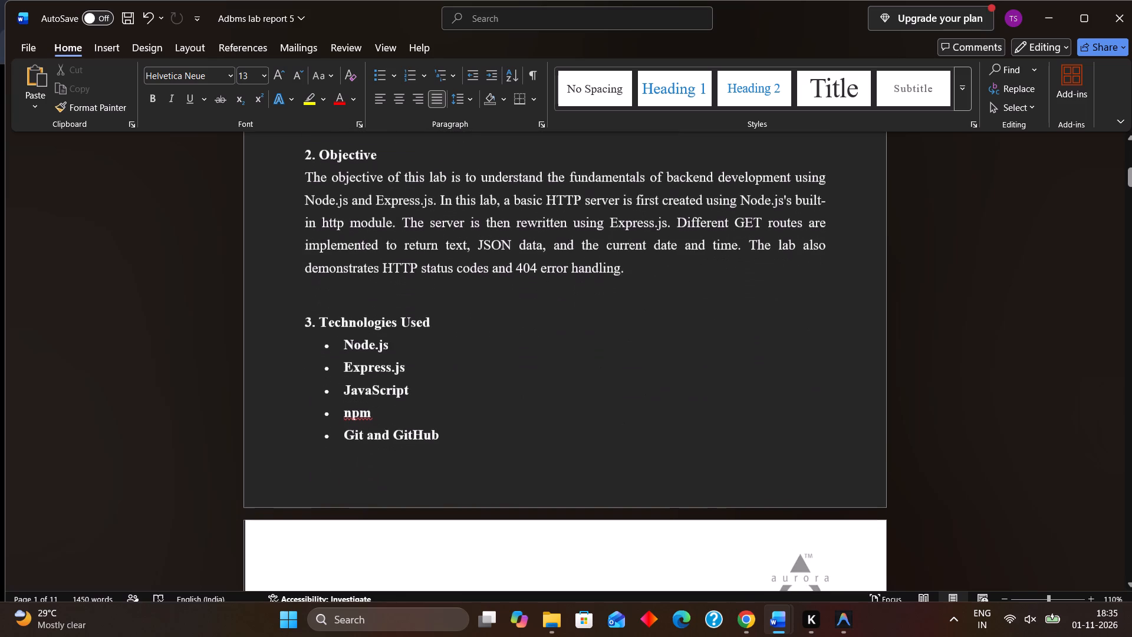
scroll(411, 383, down, 2)
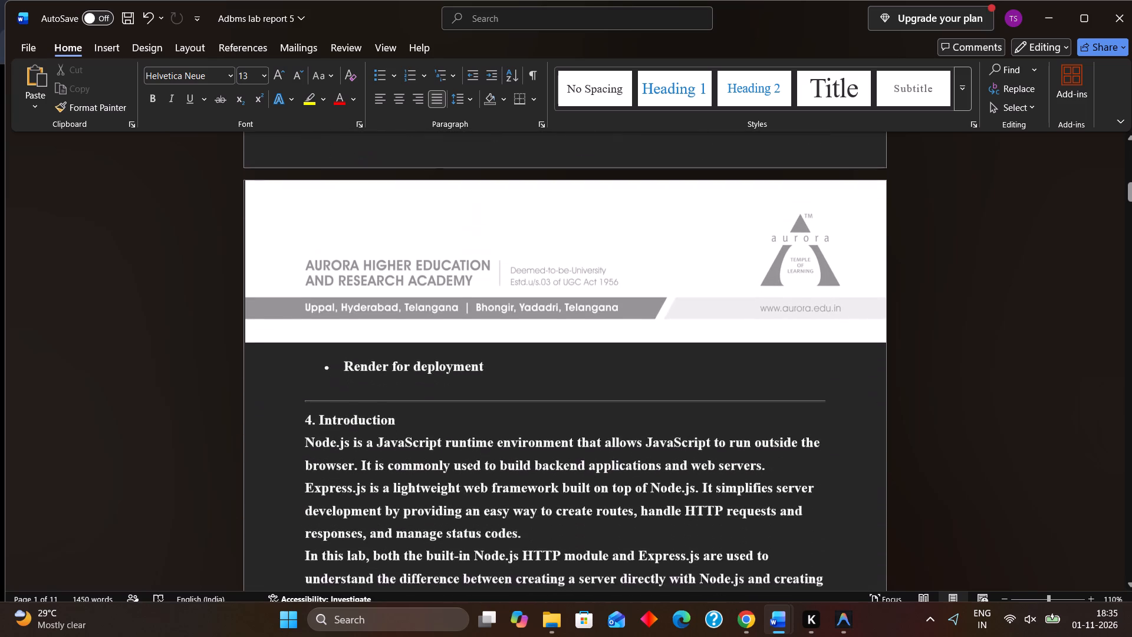
click(409, 390)
key(BackSpace)
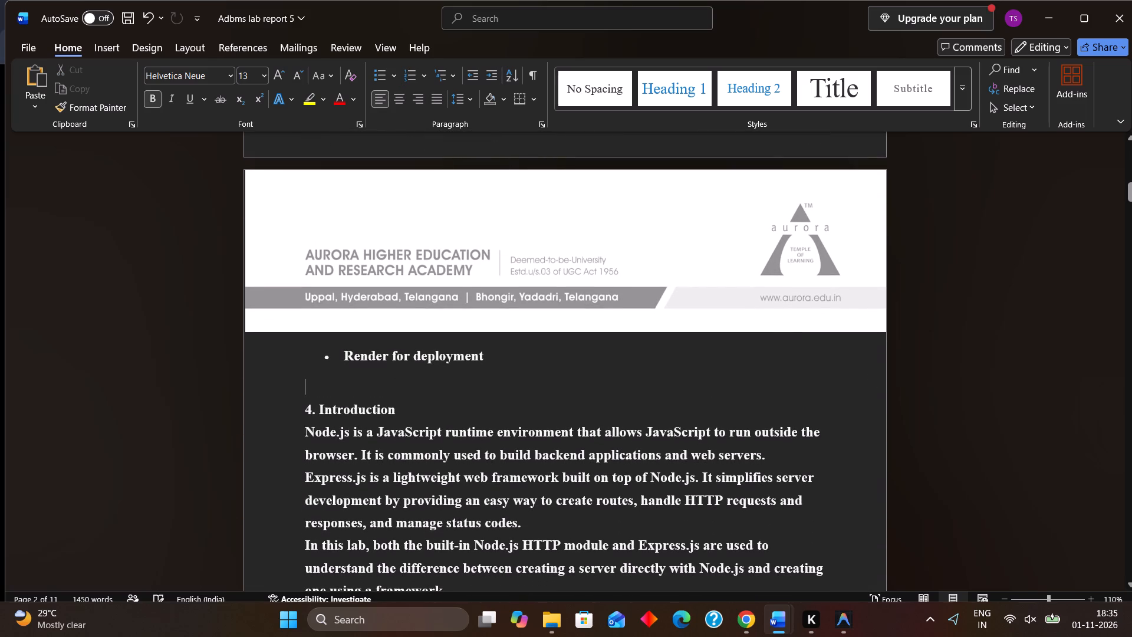
Reduce the gap between the Date of Submission table and the GITHUB REPO LINK line to a single empty line.
scroll(409, 390, up, 4)
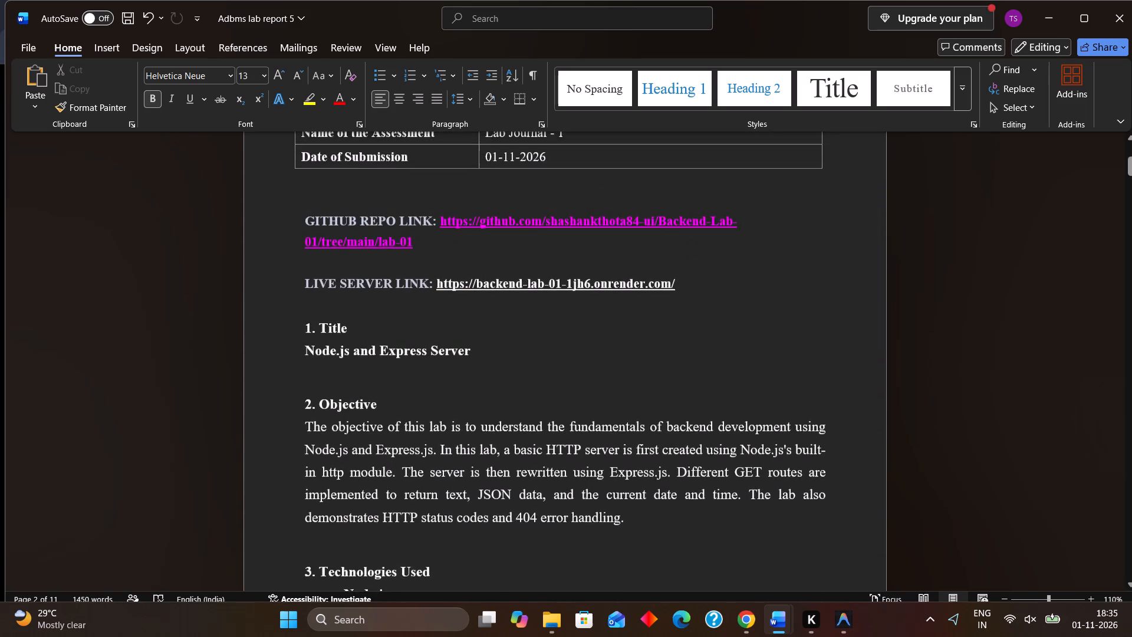
scroll(409, 390, up, 1)
click(304, 248)
click(307, 254)
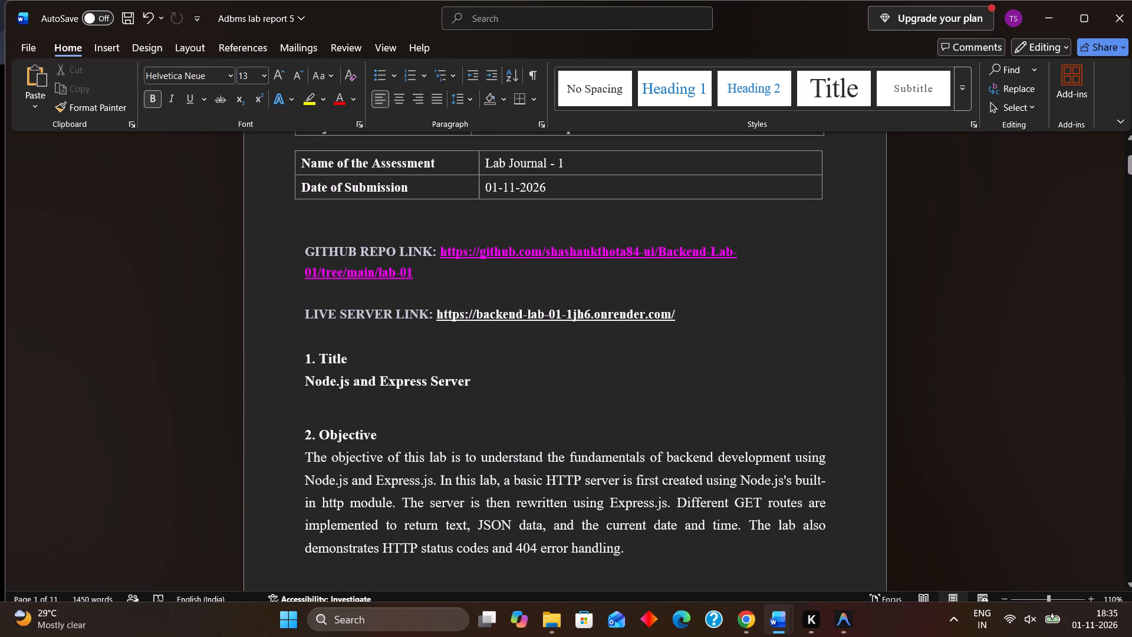
key(BackSpace)
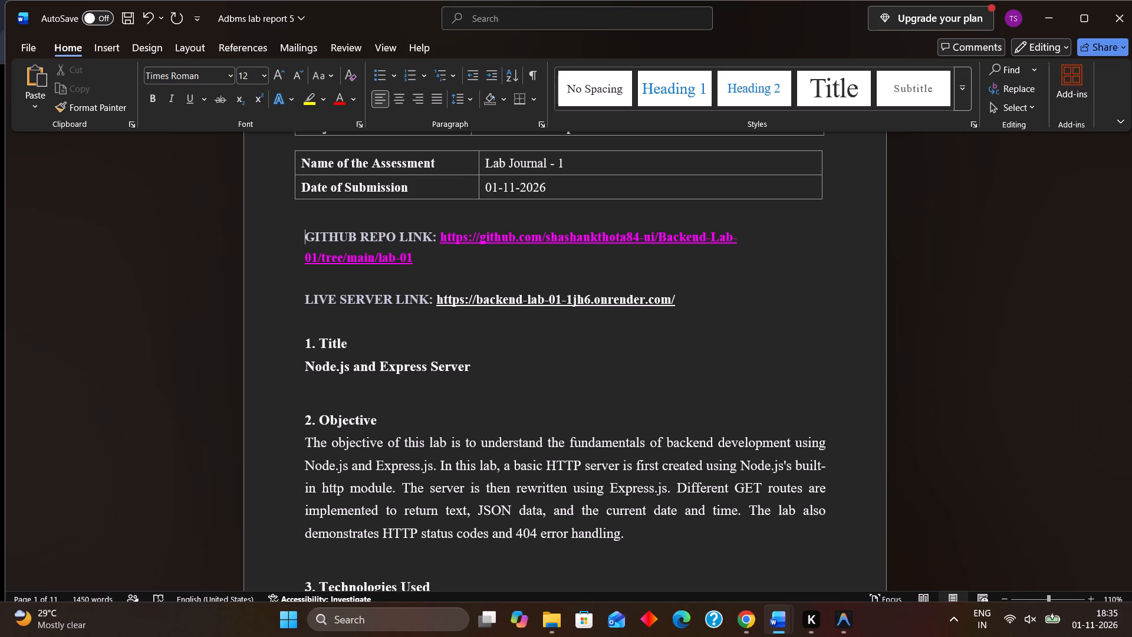
scroll(307, 254, down, 3)
scroll(307, 254, up, 2)
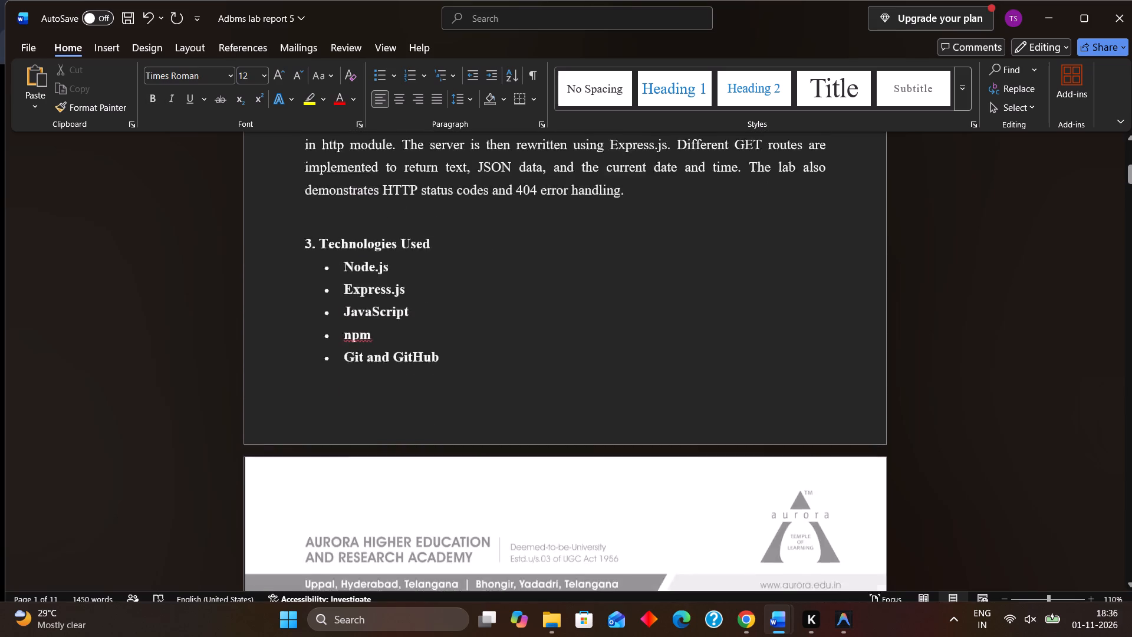
scroll(307, 254, up, 2)
key(BackSpace)
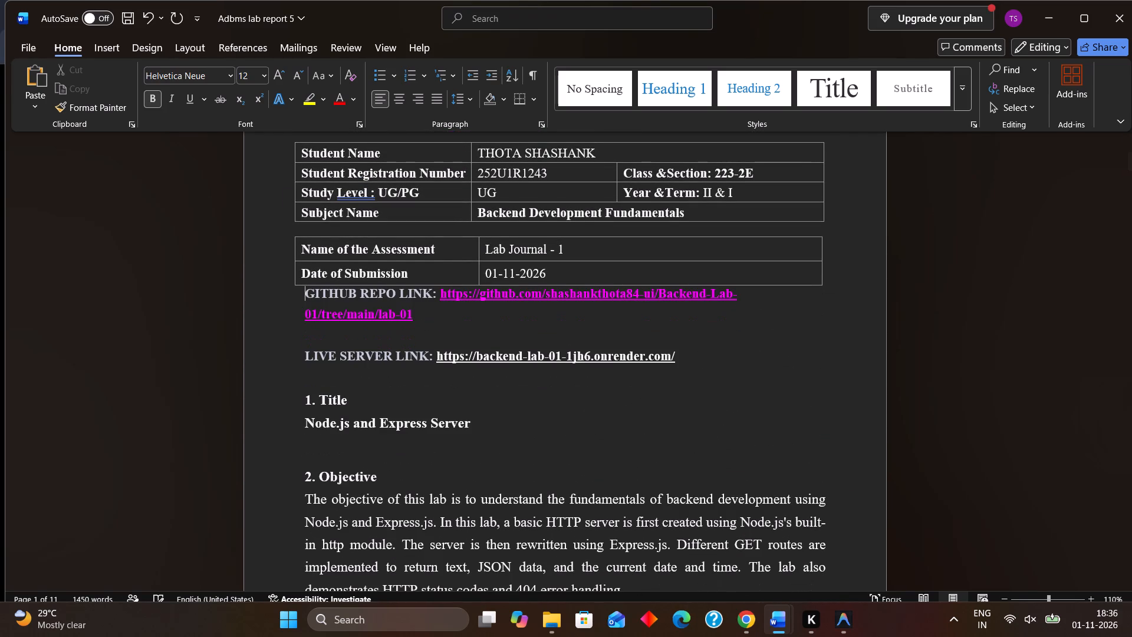
key(Return)
Delete the empty line between the GITHUB REPO LINK and LIVE SERVER LINK entries.
scroll(307, 256, down, 1)
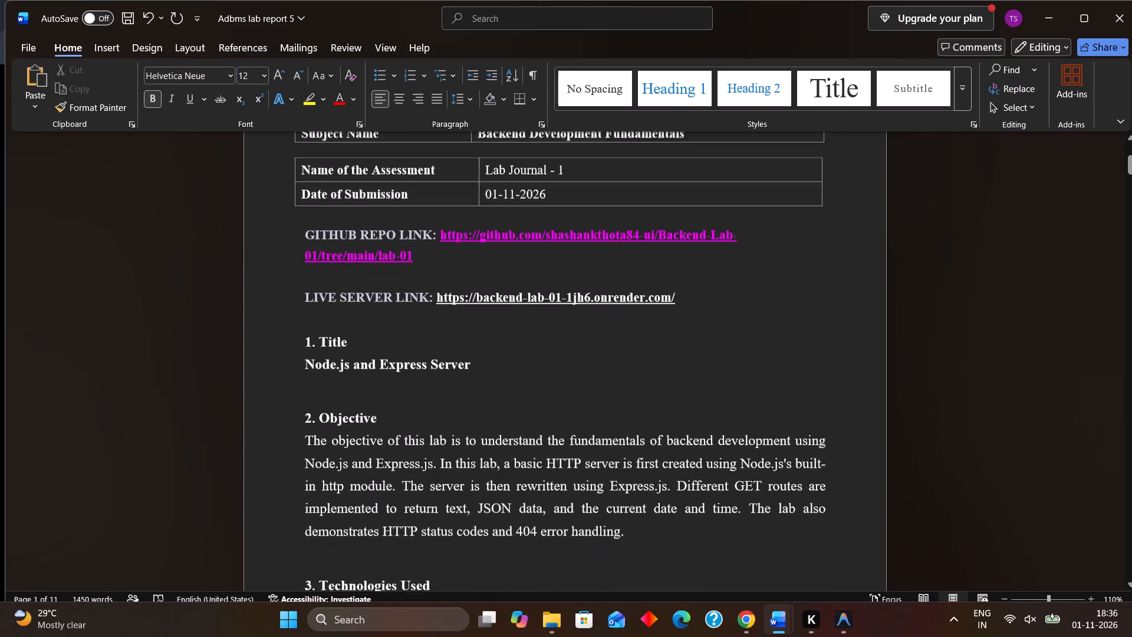
click(302, 290)
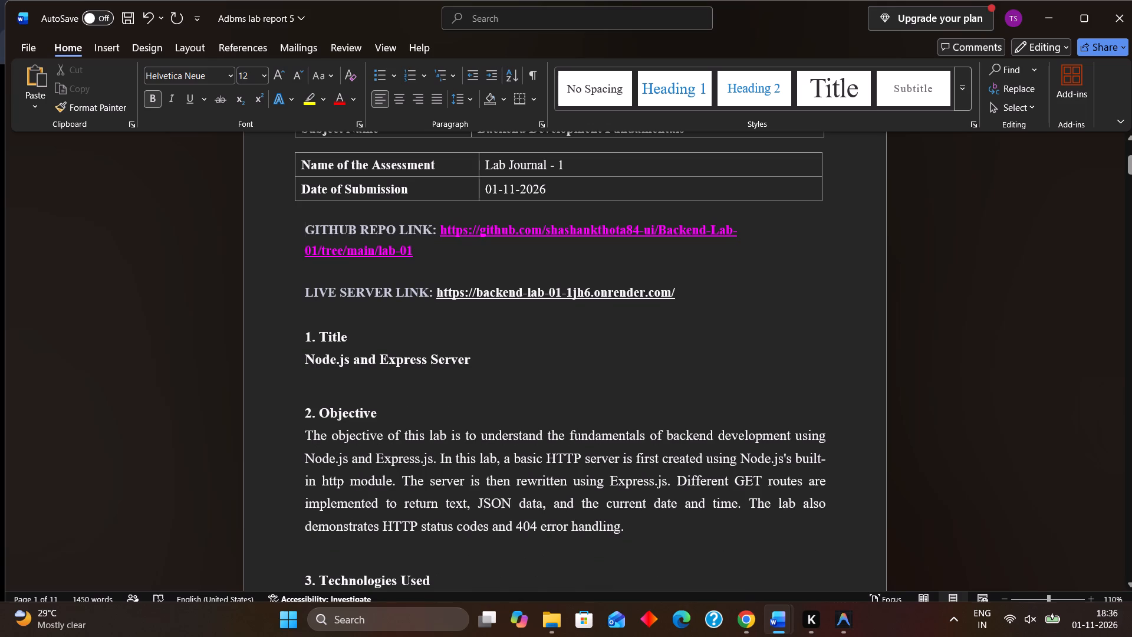
key(BackSpace)
Remove bold from the three paragraphs under "4. Introduction" and justify them.
scroll(345, 325, down, 1)
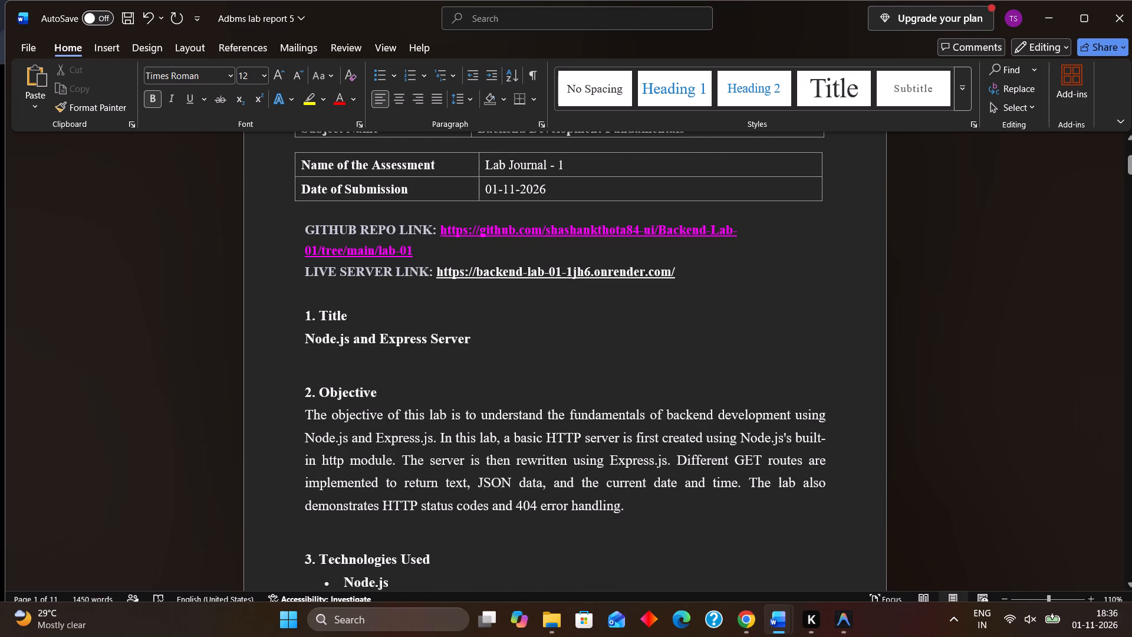
scroll(345, 325, down, 3)
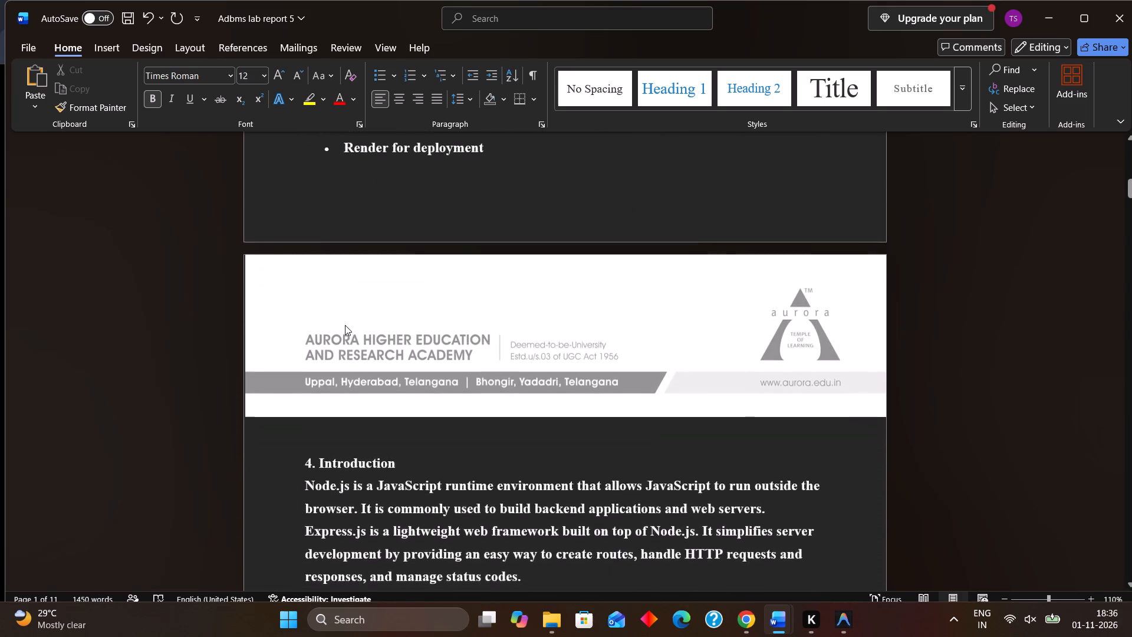
scroll(345, 325, down, 1)
drag(305, 391, 475, 553)
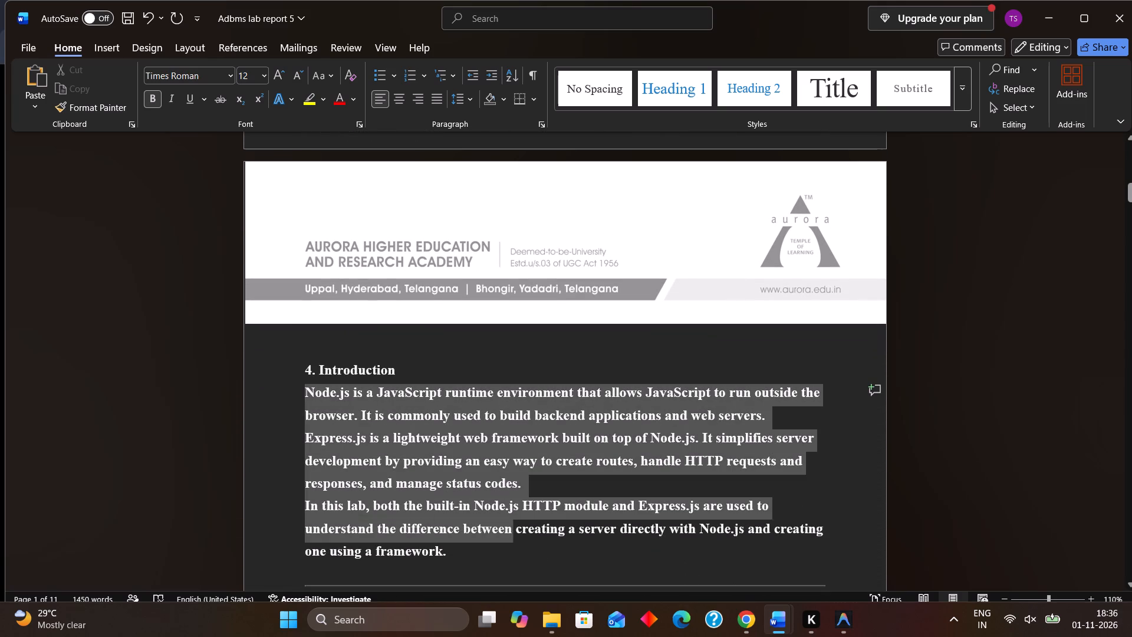
drag(475, 553, 472, 549)
click(482, 524)
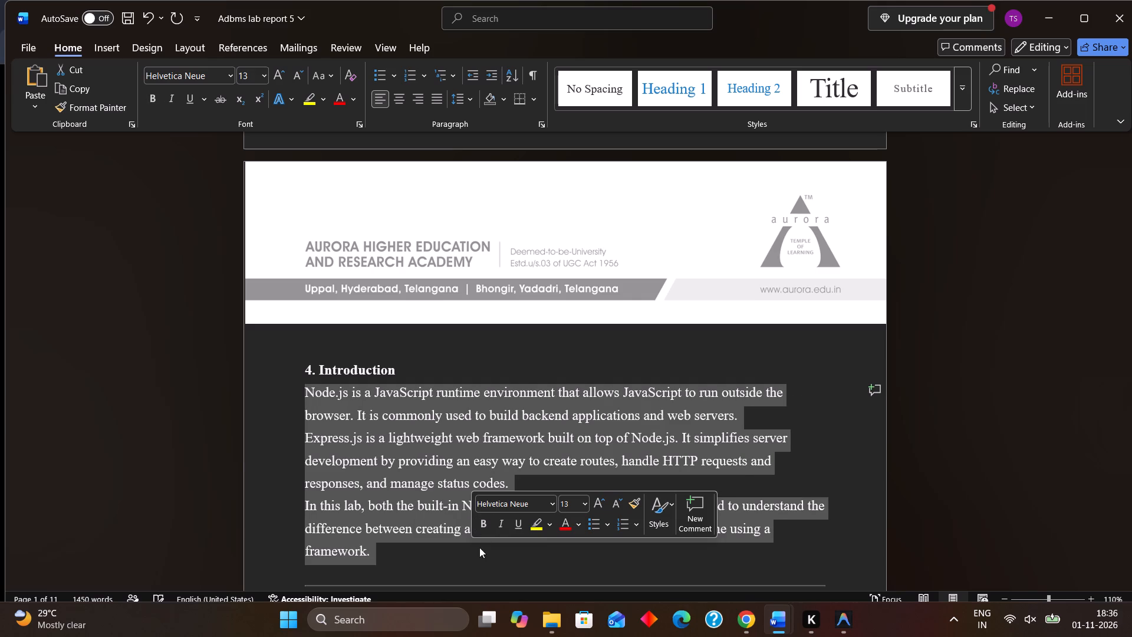
click(440, 100)
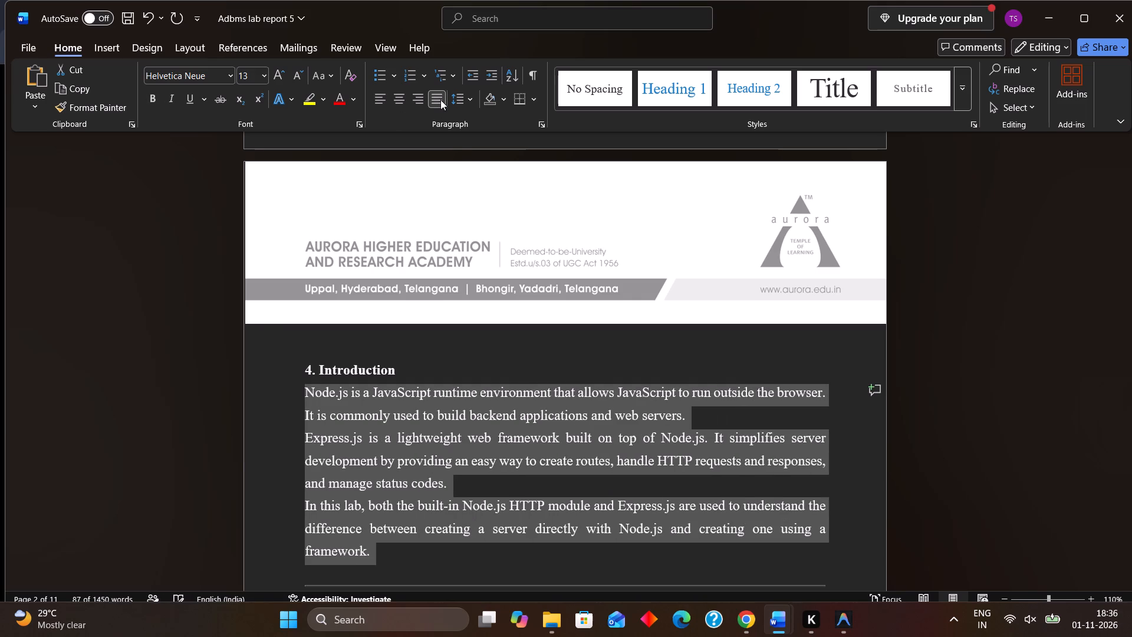
Delete the horizontal divider line above the "5. Project Setup" heading.
click(407, 574)
scroll(407, 574, down, 1)
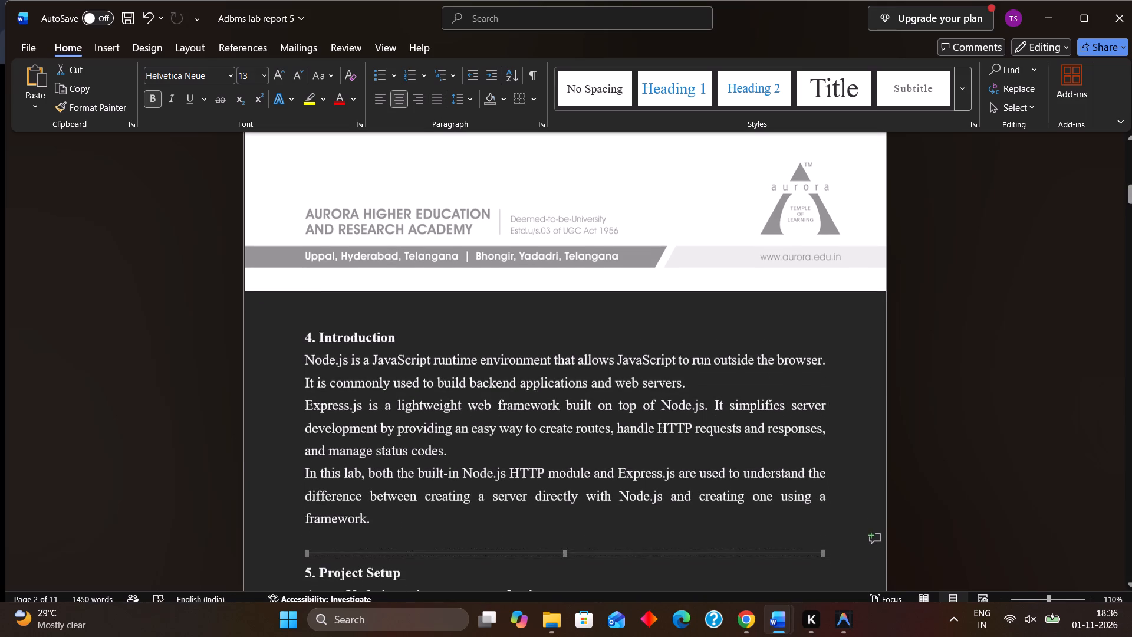
scroll(407, 574, down, 1)
key(BackSpace)
Remove bold from the body text under "5. Project Setup" and delete the divider line below it.
scroll(407, 574, down, 1)
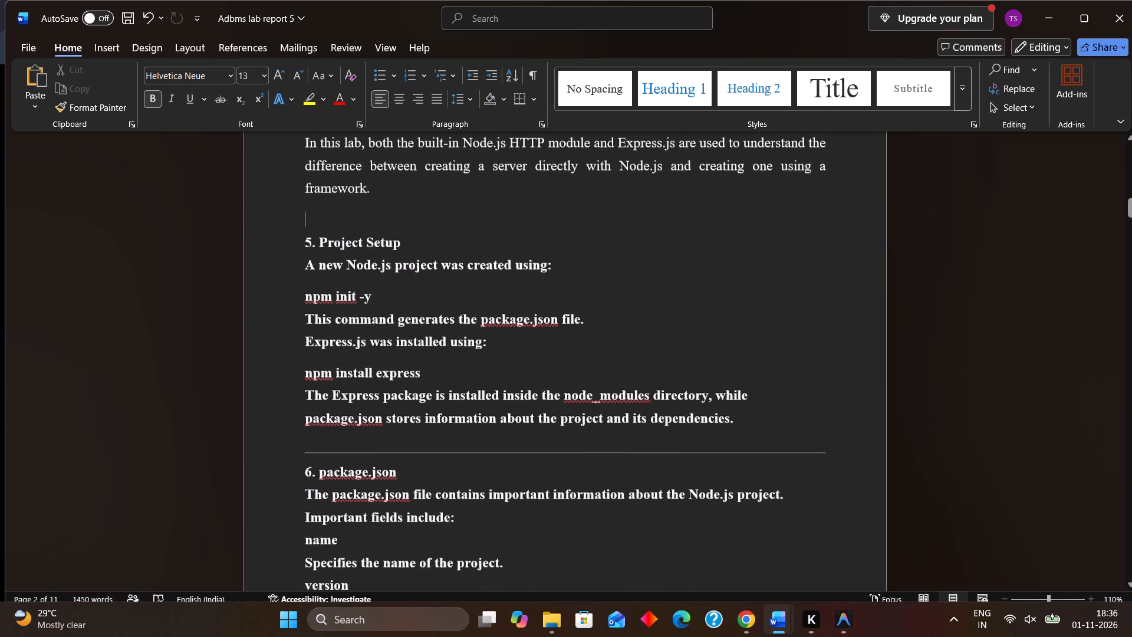
drag(307, 262, 755, 422)
click(763, 392)
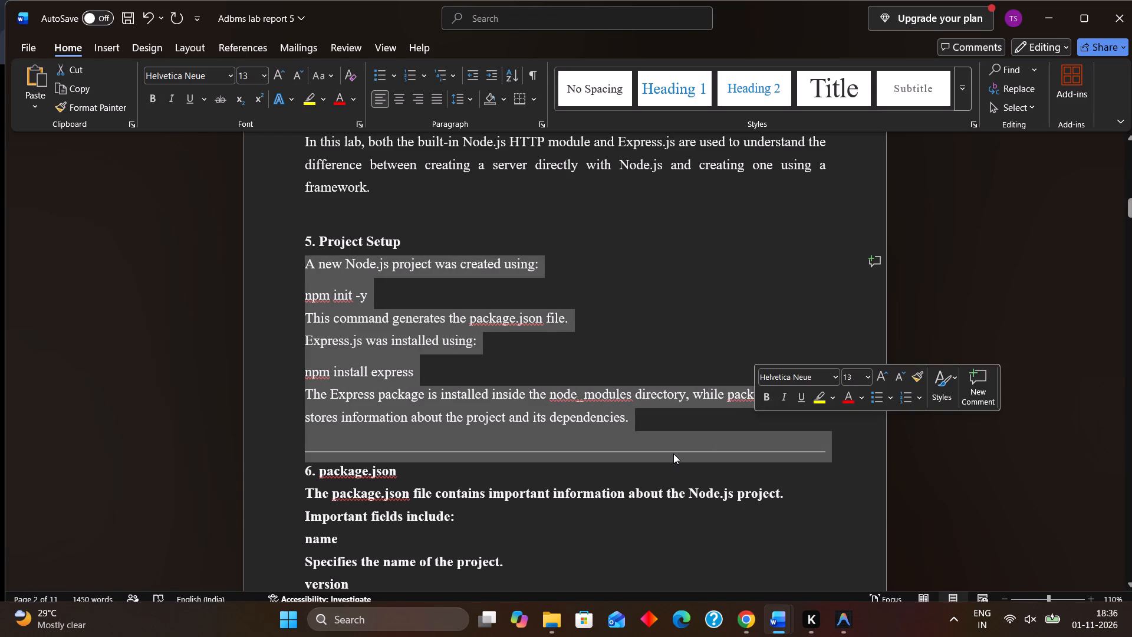
click(673, 454)
key(BackSpace)
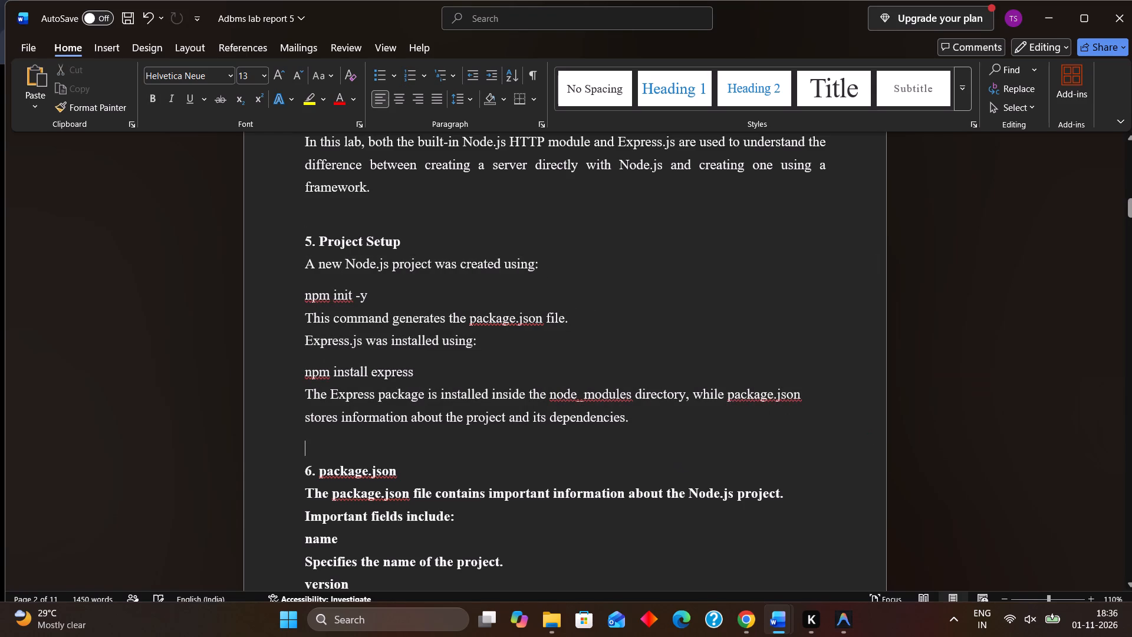
Remove bold from the "6. package.json" body text on both pages and delete the divider line that follows it.
scroll(551, 416, down, 3)
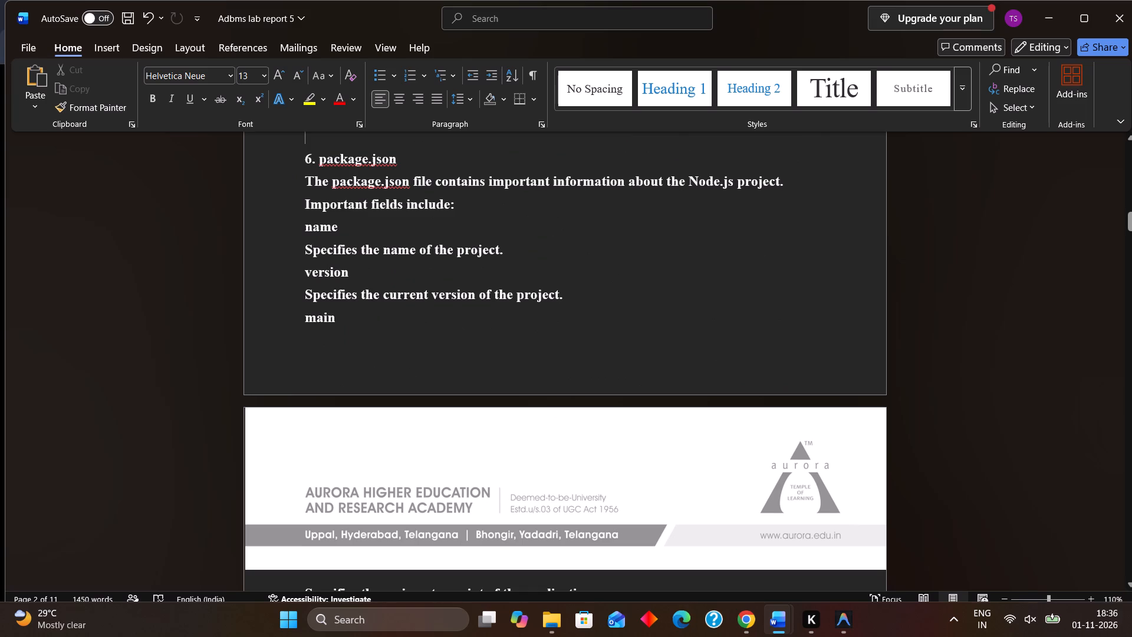
drag(307, 179, 348, 337)
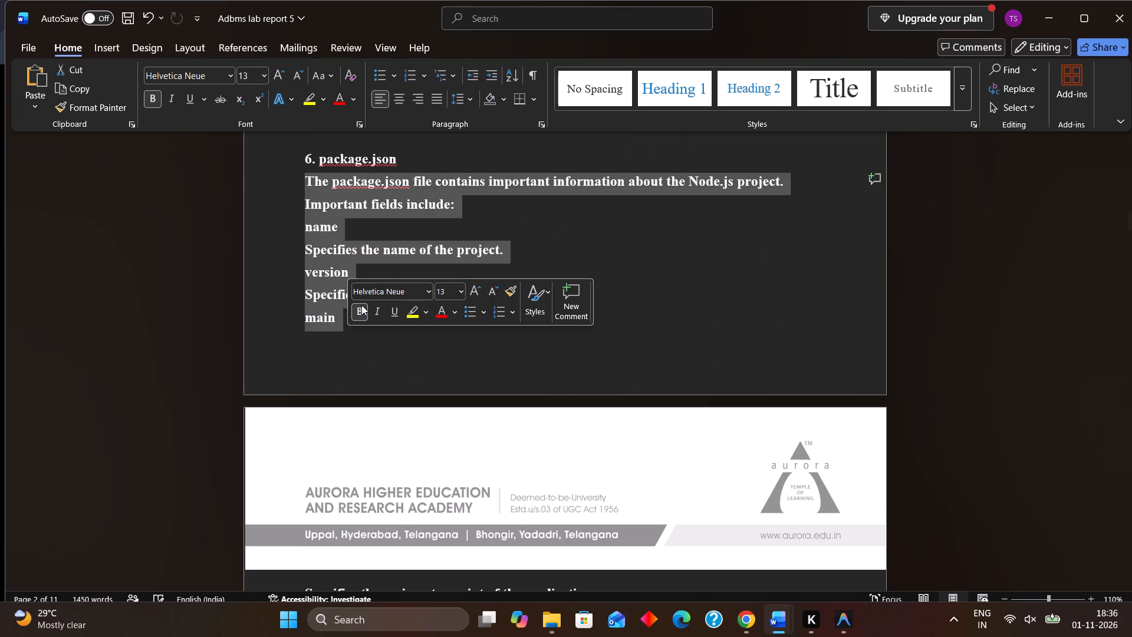
click(361, 305)
click(320, 314)
scroll(320, 314, down, 1)
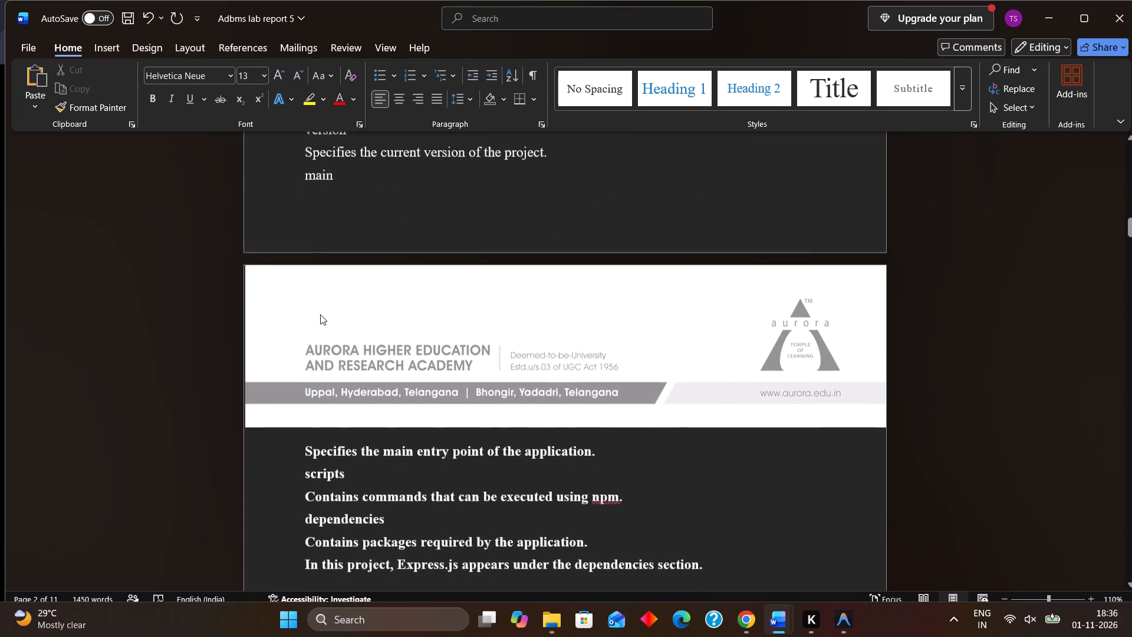
scroll(320, 314, down, 1)
drag(307, 318, 483, 457)
click(496, 431)
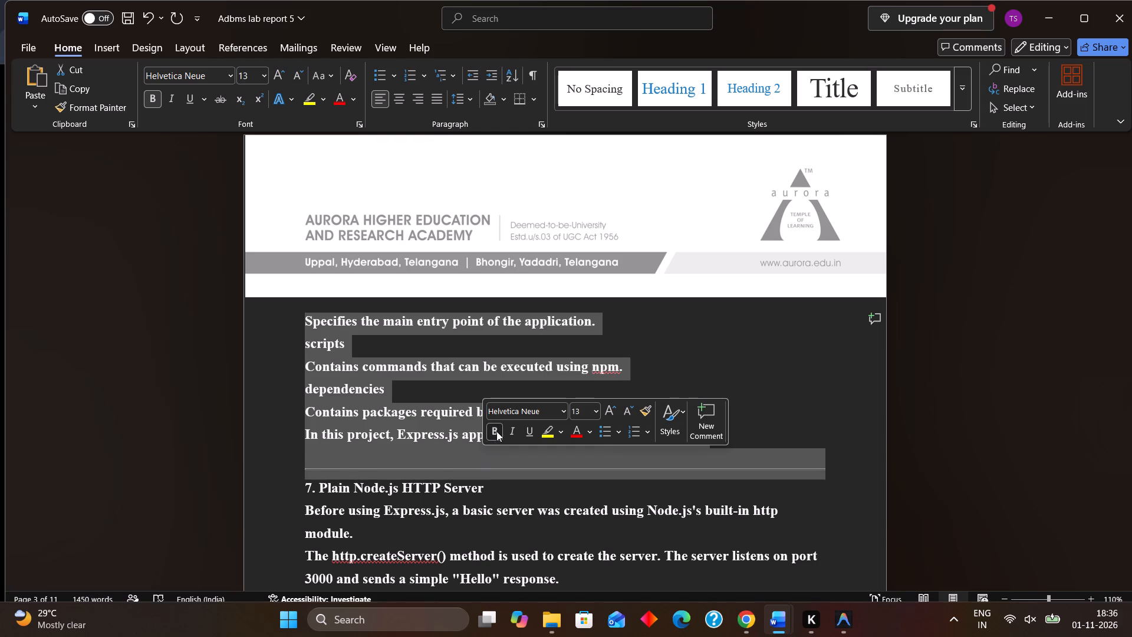
click(476, 461)
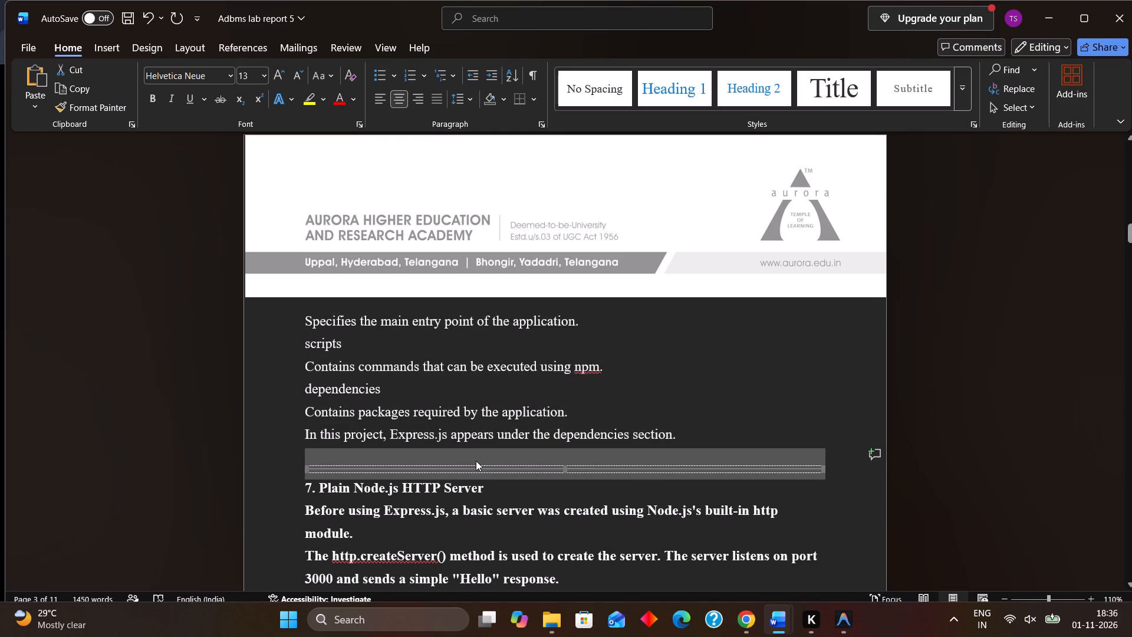
key(BackSpace)
Remove bold from the body text under "7. Plain Node.js HTTP Server" and justify it.
scroll(476, 461, down, 1)
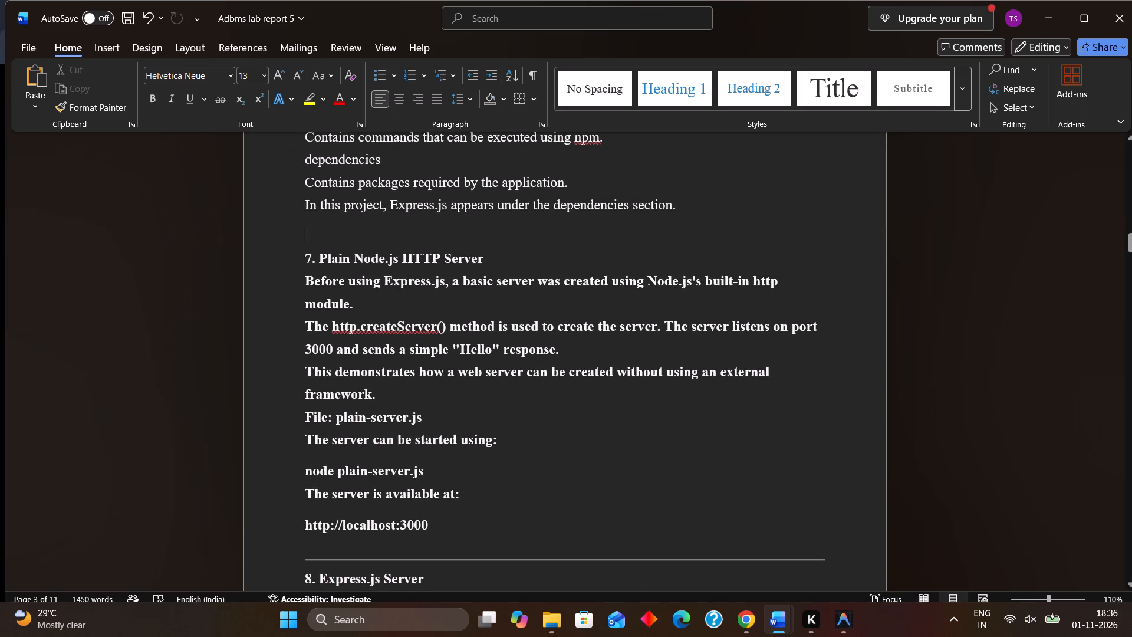
click(304, 281)
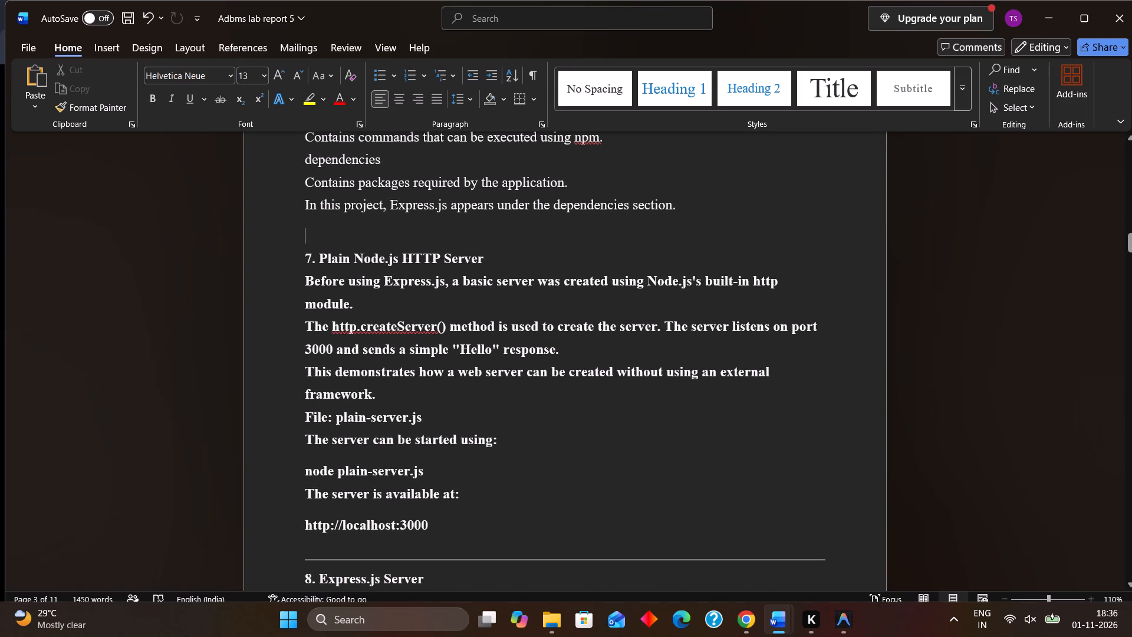
click(307, 281)
drag(307, 281, 448, 538)
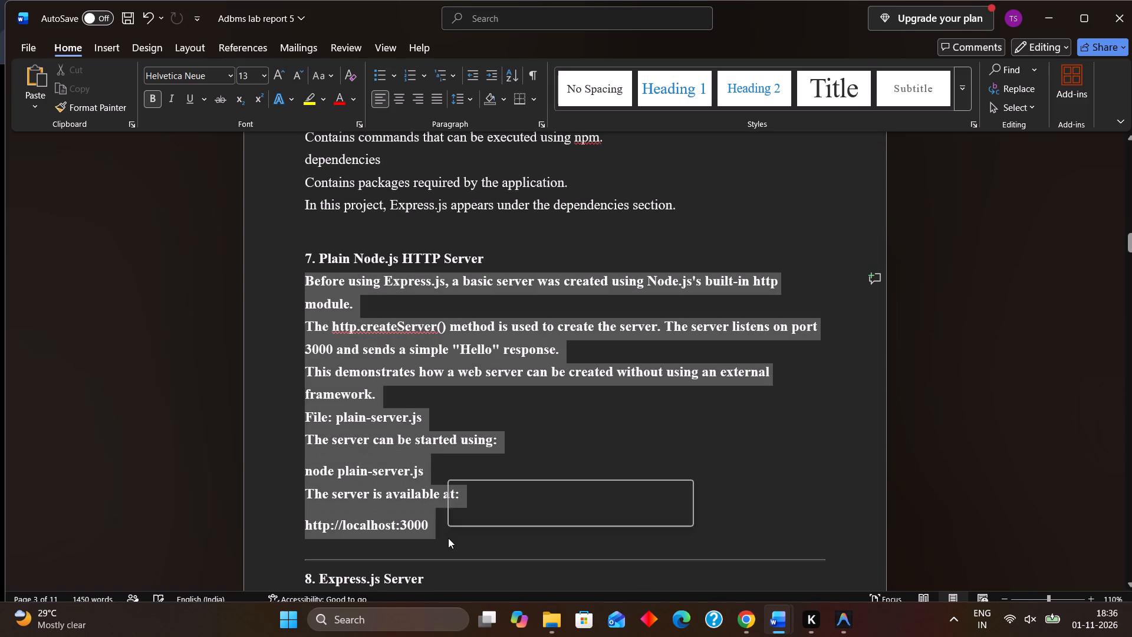
click(459, 511)
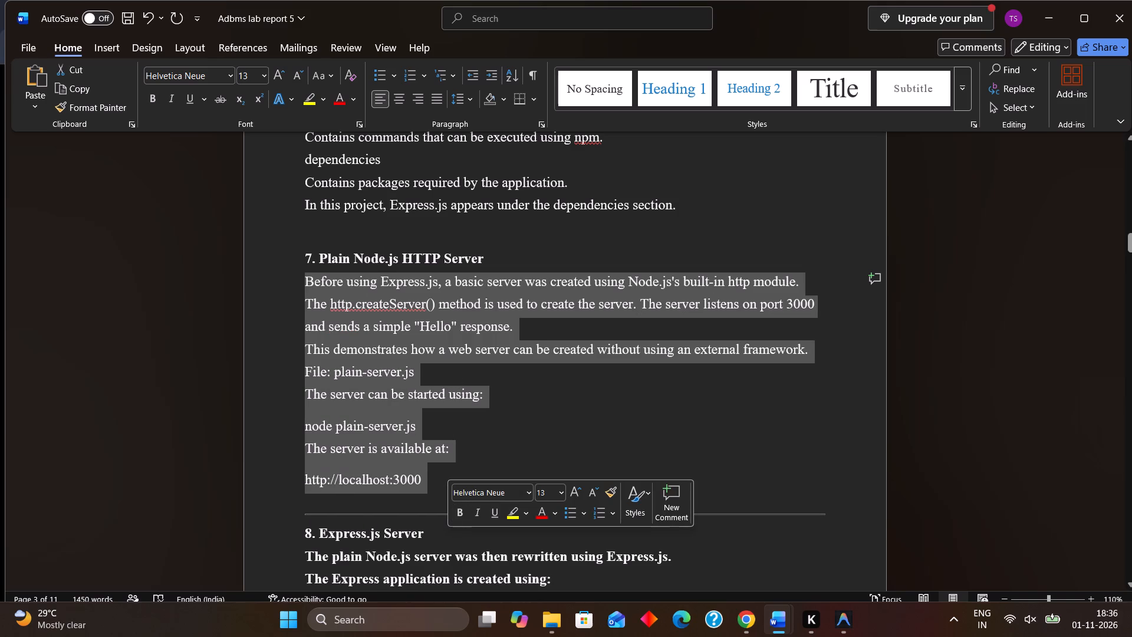
click(440, 94)
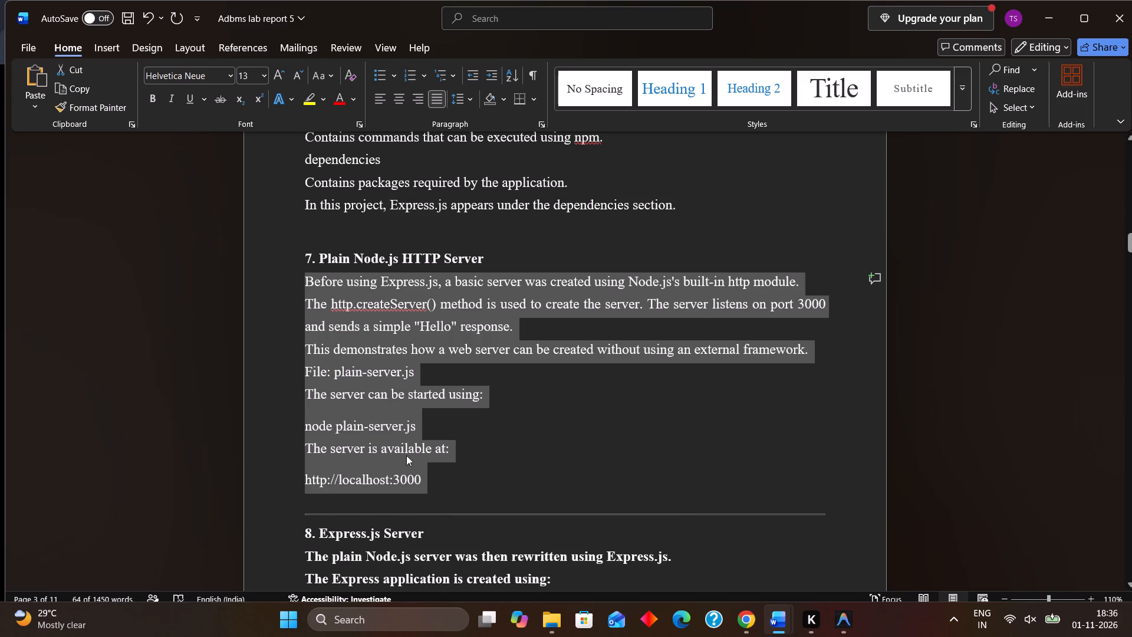
Delete the horizontal divider line above the "8. Express.js Server" heading.
click(428, 515)
key(BackSpace)
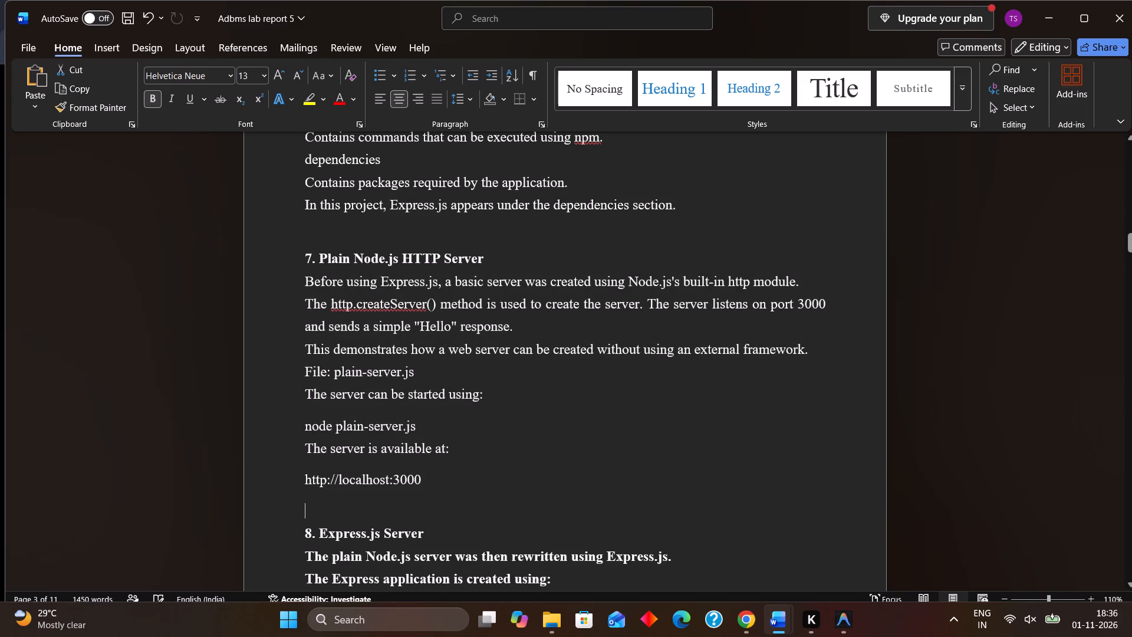
scroll(428, 515, down, 1)
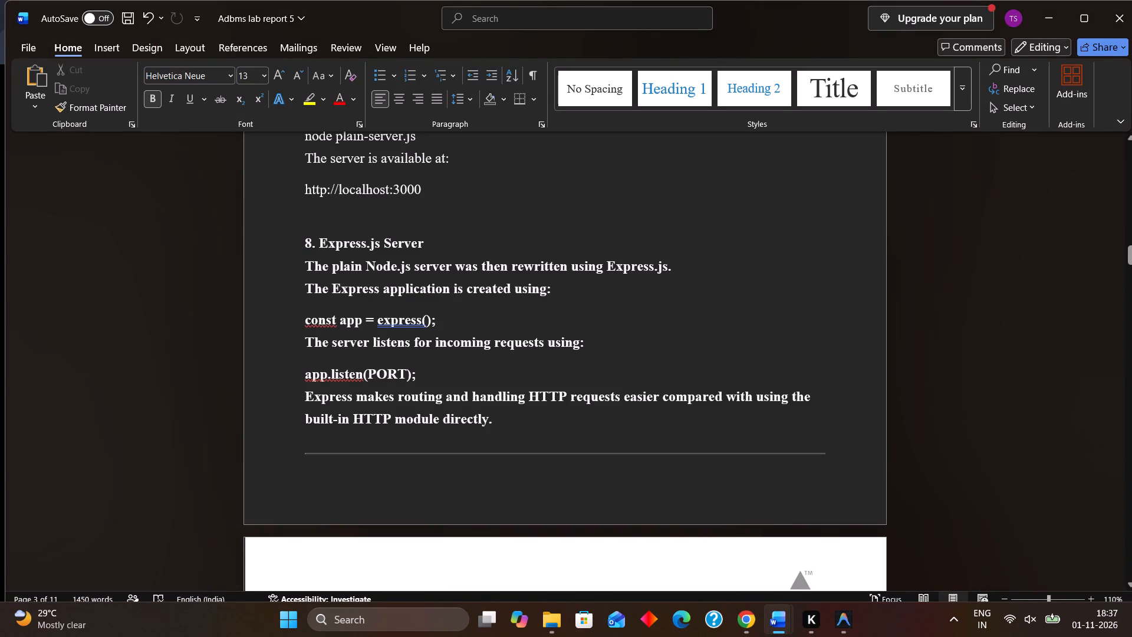
Remove bold from the body text under "8. Express.js Server" and justify it.
drag(306, 262, 494, 418)
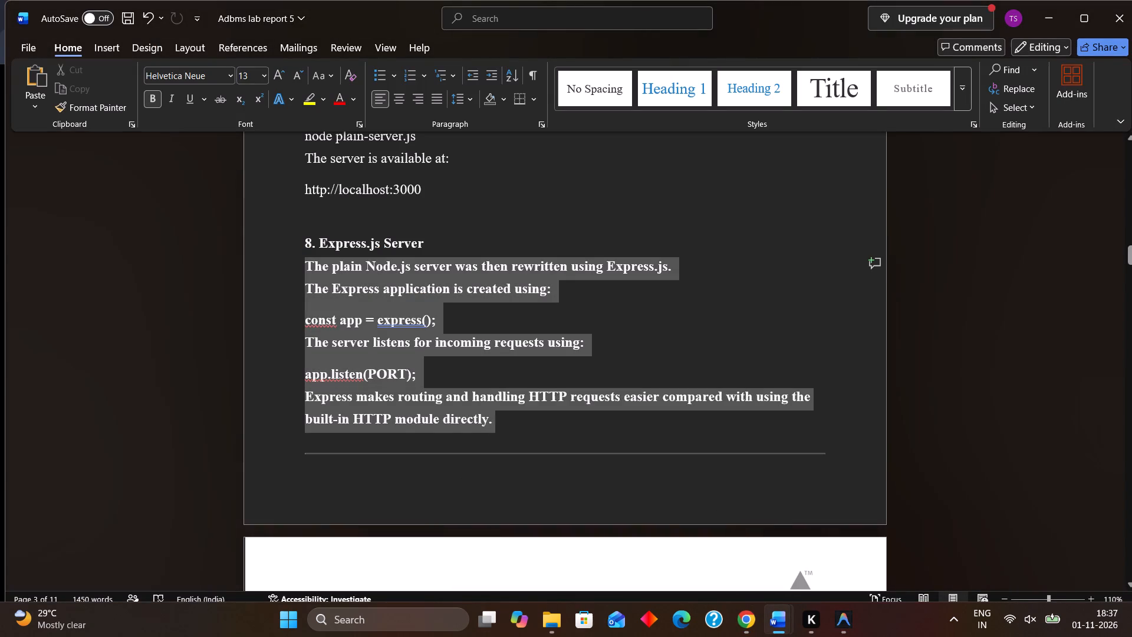
drag(494, 418, 495, 418)
click(505, 396)
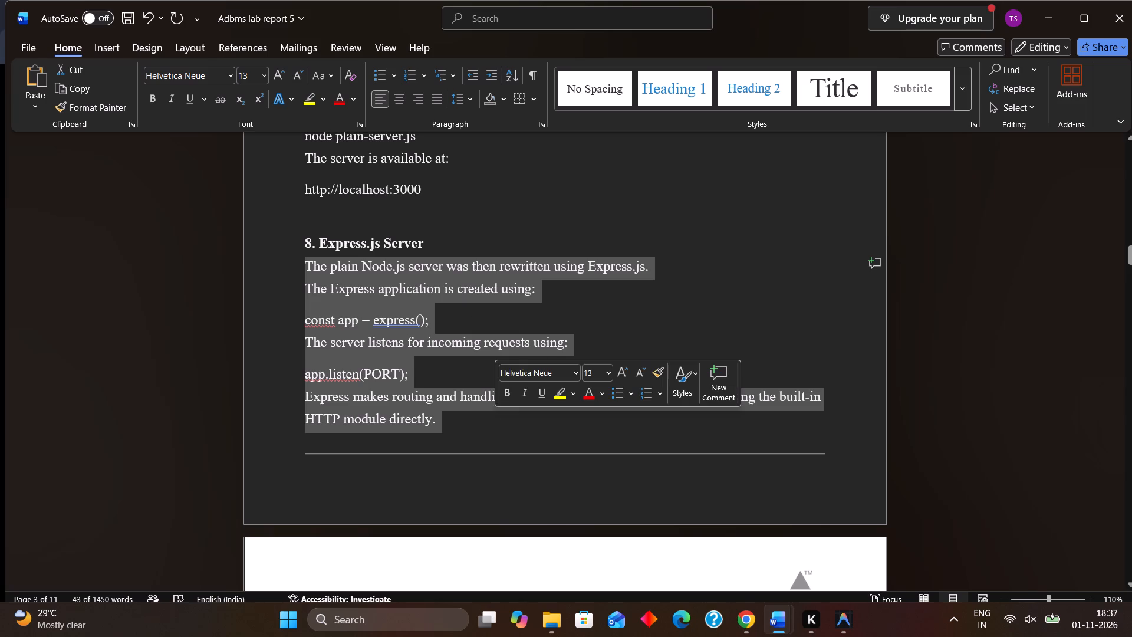
click(431, 98)
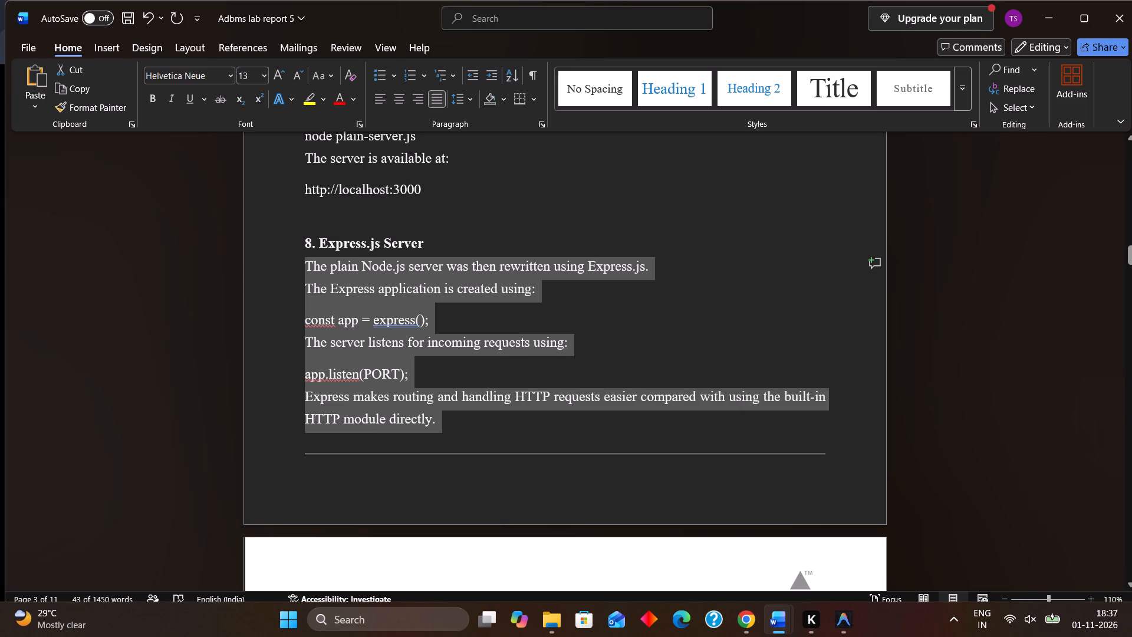
Delete the horizontal divider line at the end of the "8. Express.js Server" section.
click(467, 451)
key(BackSpace)
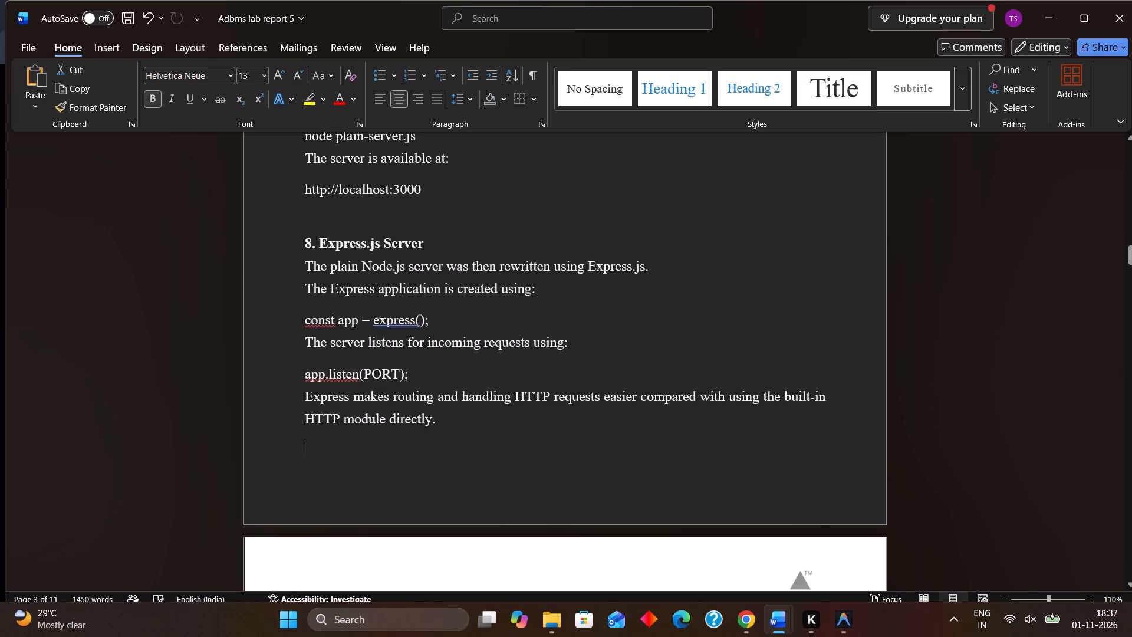
Delete the horizontal divider line between the Implemented Endpoints table and the "10. Route 1 – Home" heading.
scroll(467, 451, down, 3)
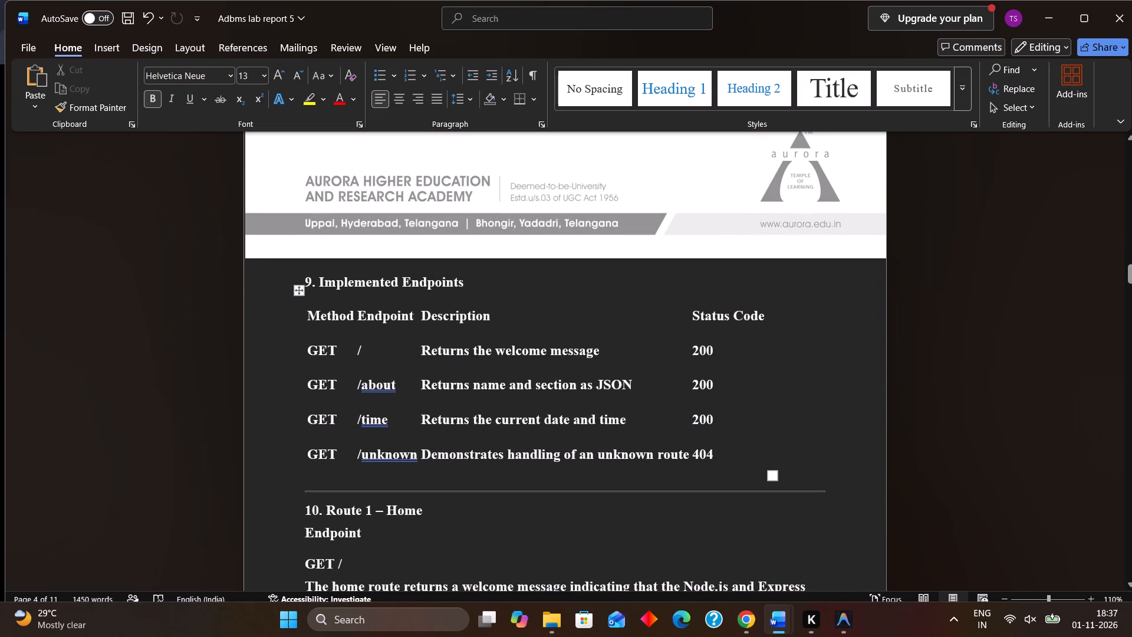
drag(310, 313, 641, 443)
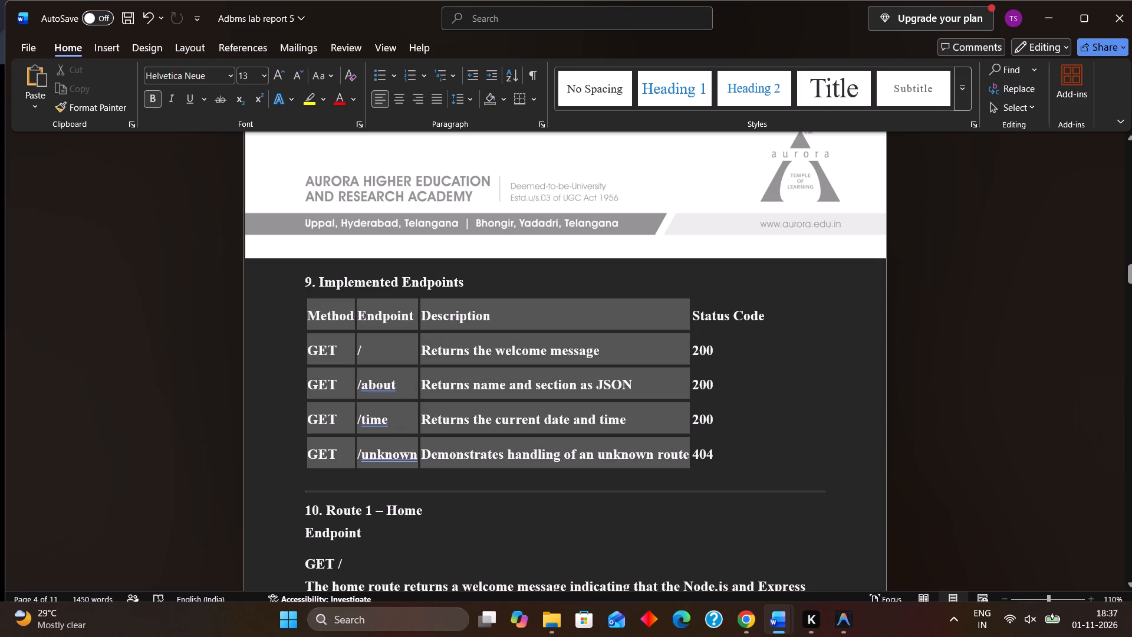
drag(641, 443, 740, 445)
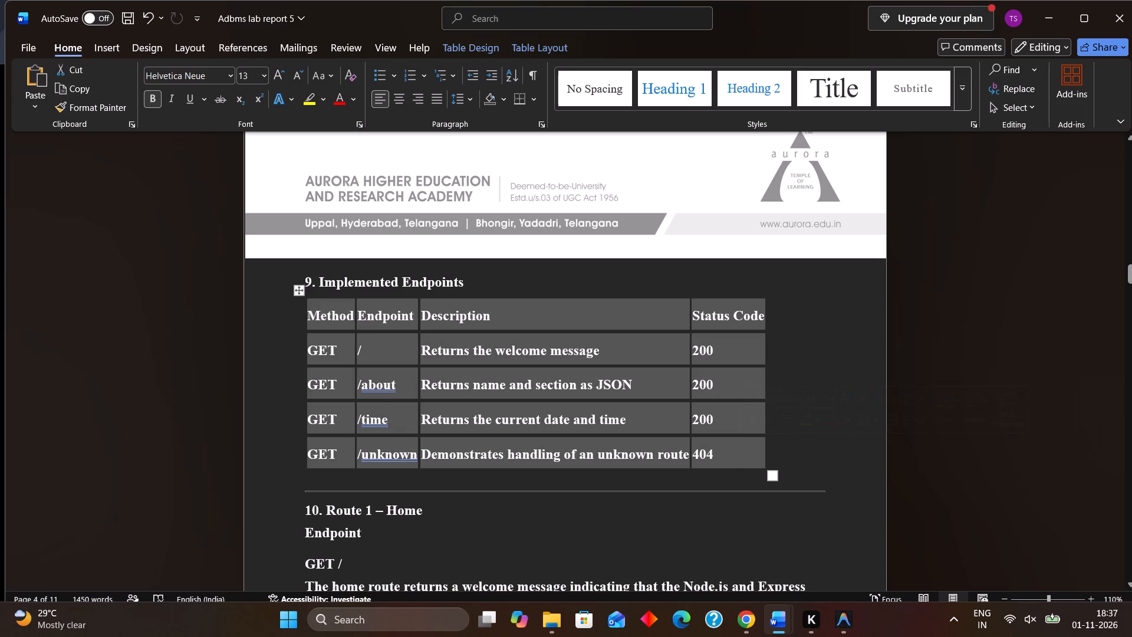
click(689, 490)
key(BackSpace)
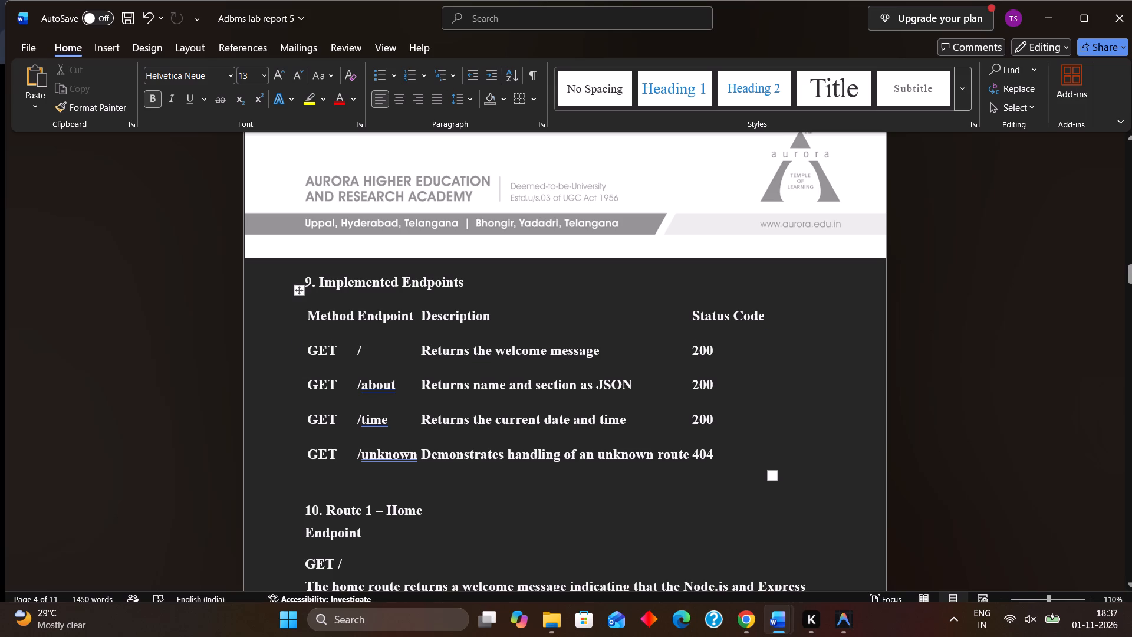
Apply all borders to the whole table under "9. Implemented Endpoints".
drag(297, 303, 326, 331)
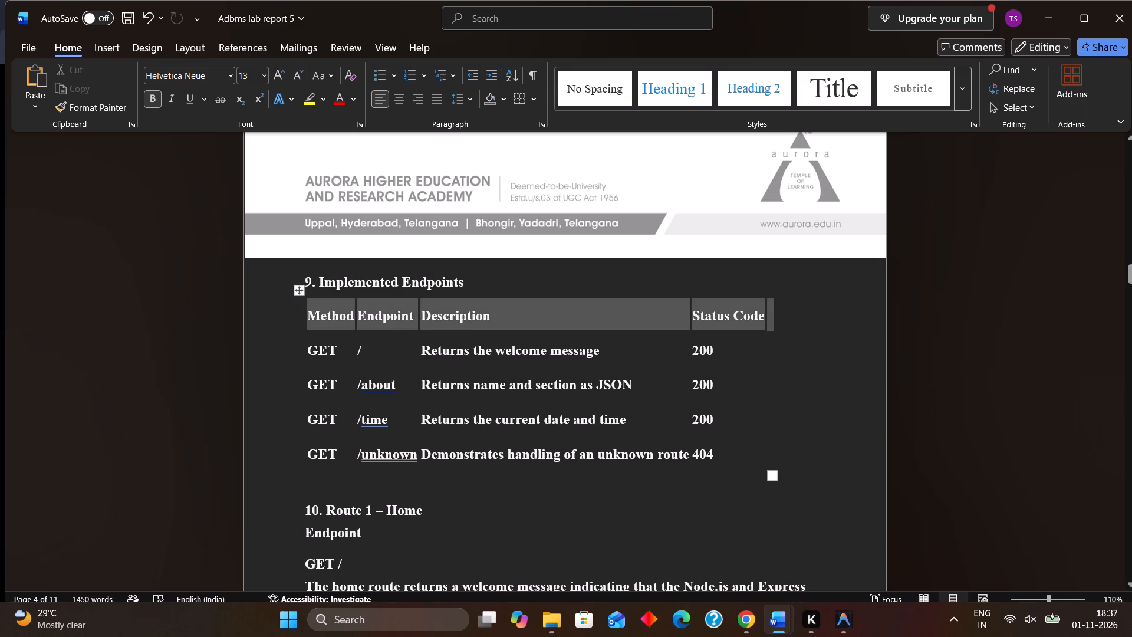
drag(326, 331, 614, 457)
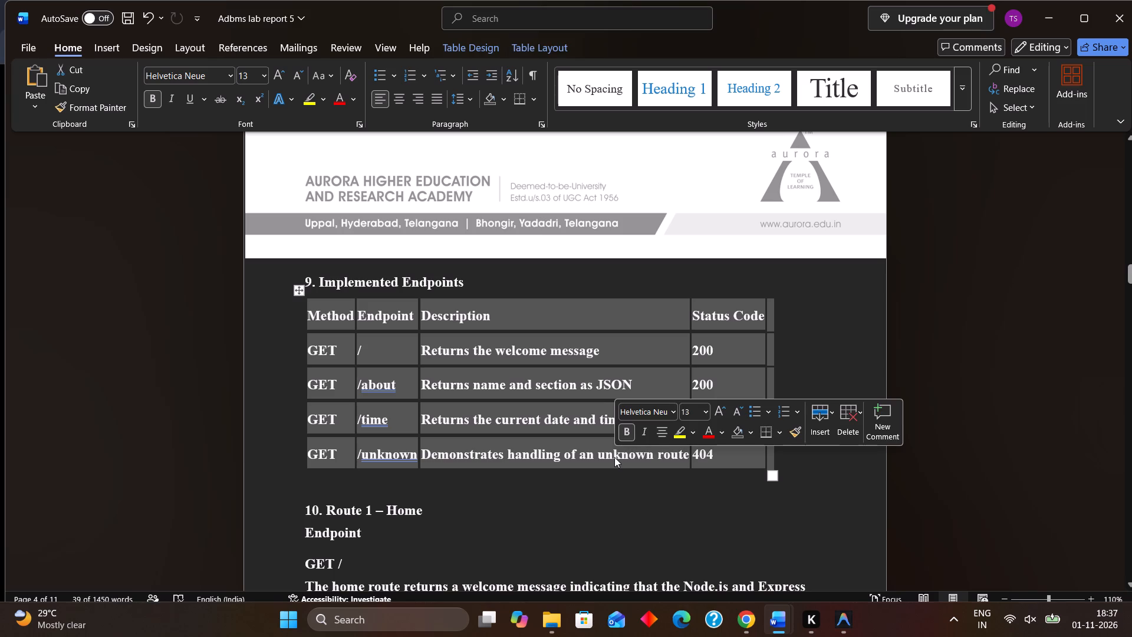
click(777, 435)
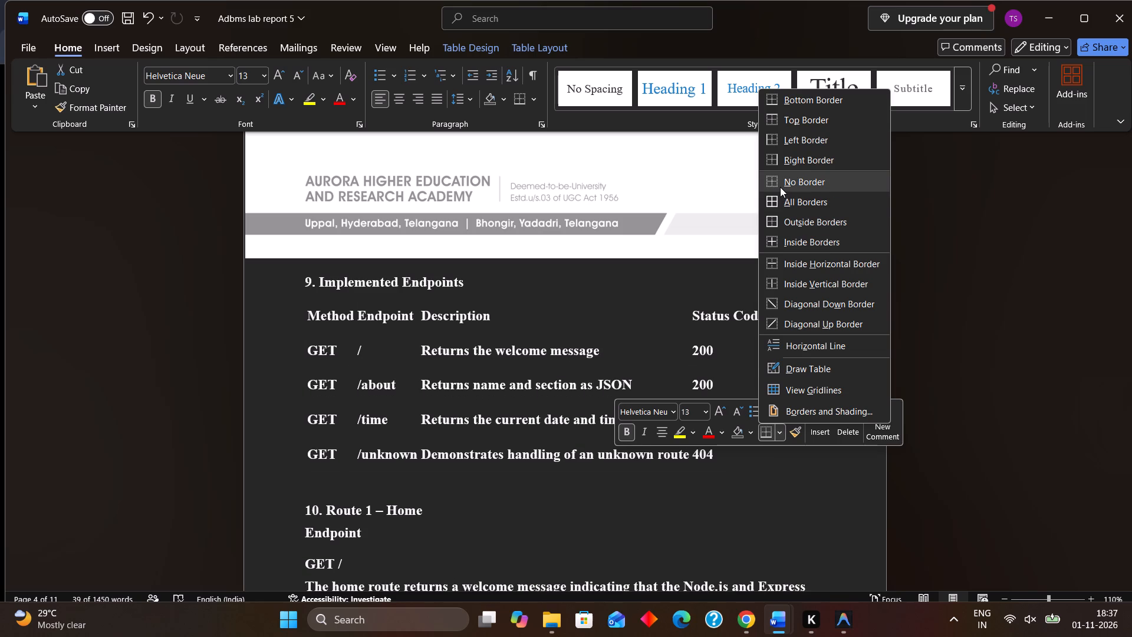
click(776, 201)
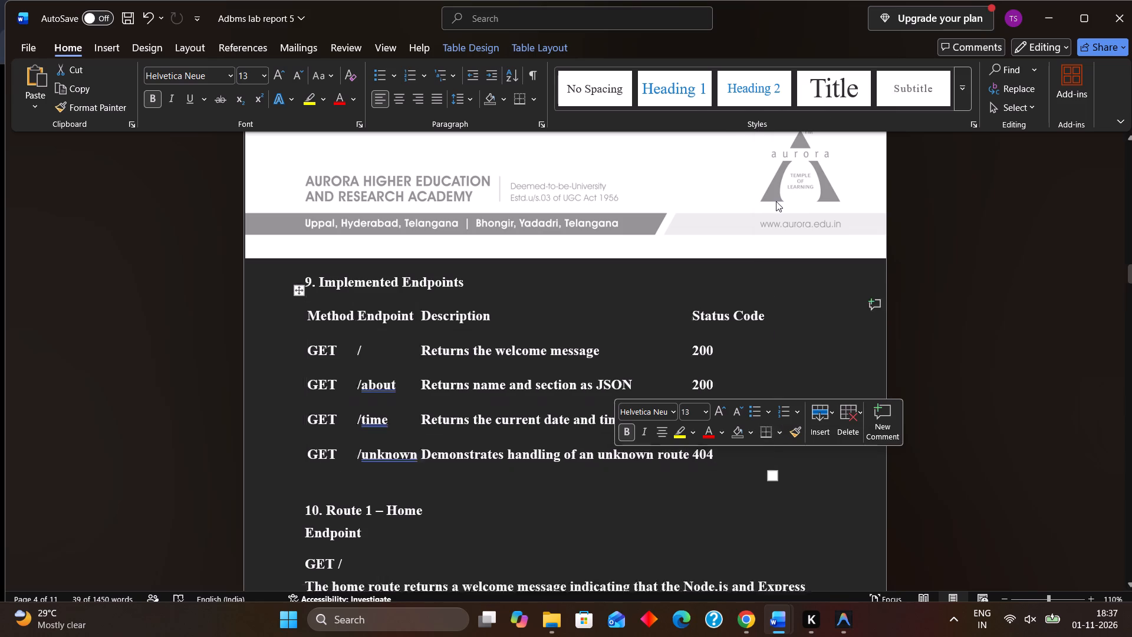
click(600, 490)
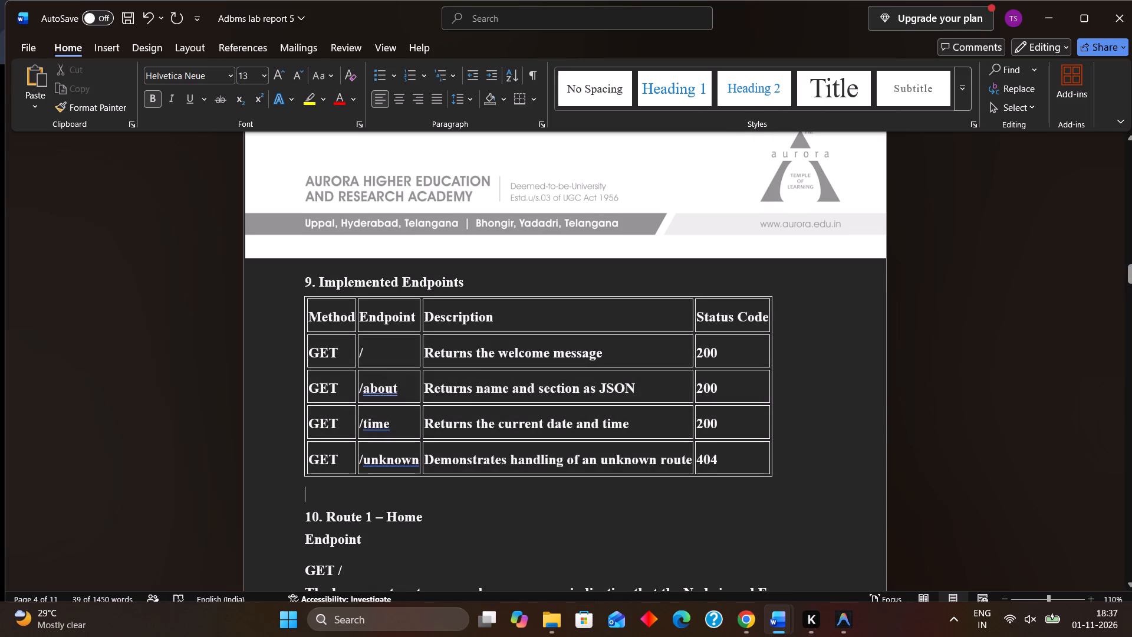
Remove bold from the "Endpoint" line under the "10. Route 1 – Home" heading.
scroll(600, 490, down, 1)
scroll(445, 367, down, 1)
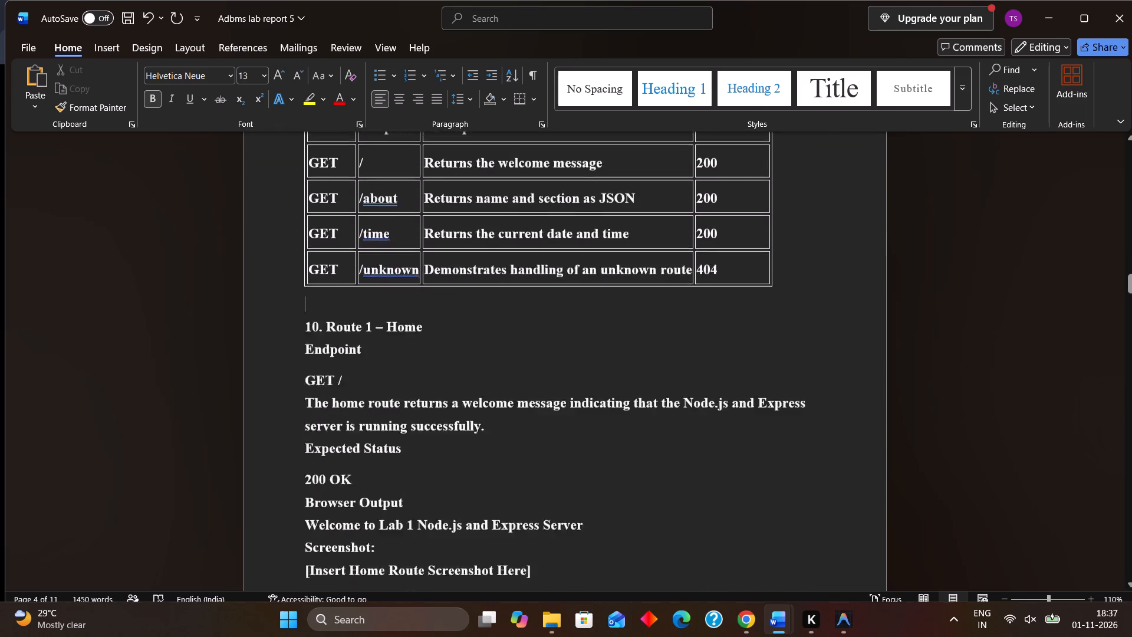
scroll(445, 367, down, 1)
drag(302, 299, 372, 297)
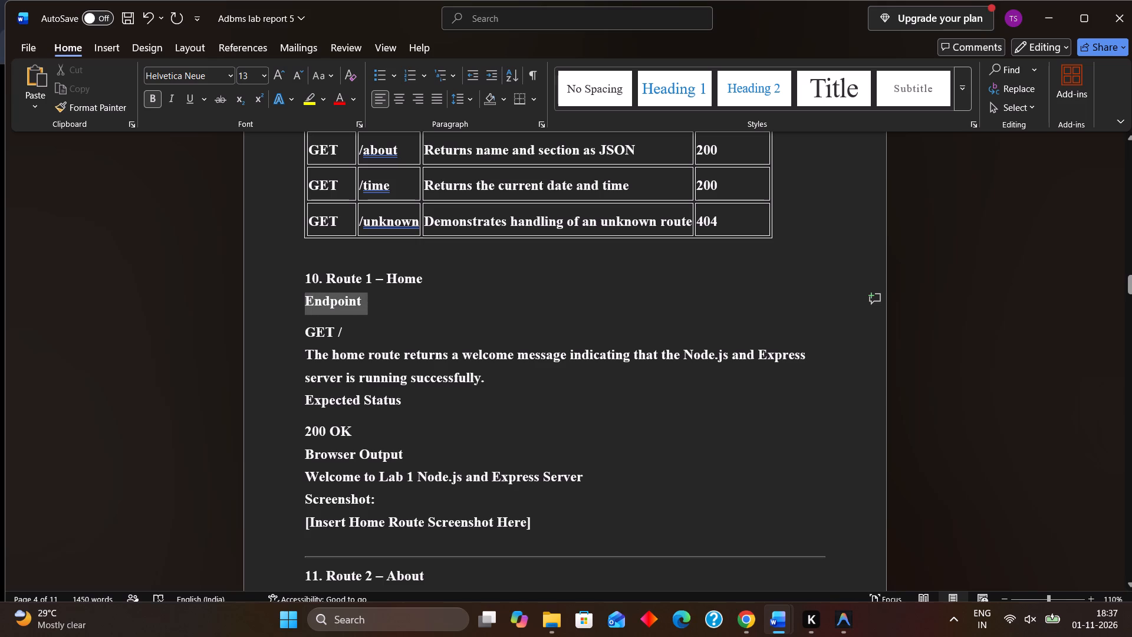
drag(372, 297, 374, 298)
click(387, 275)
click(354, 297)
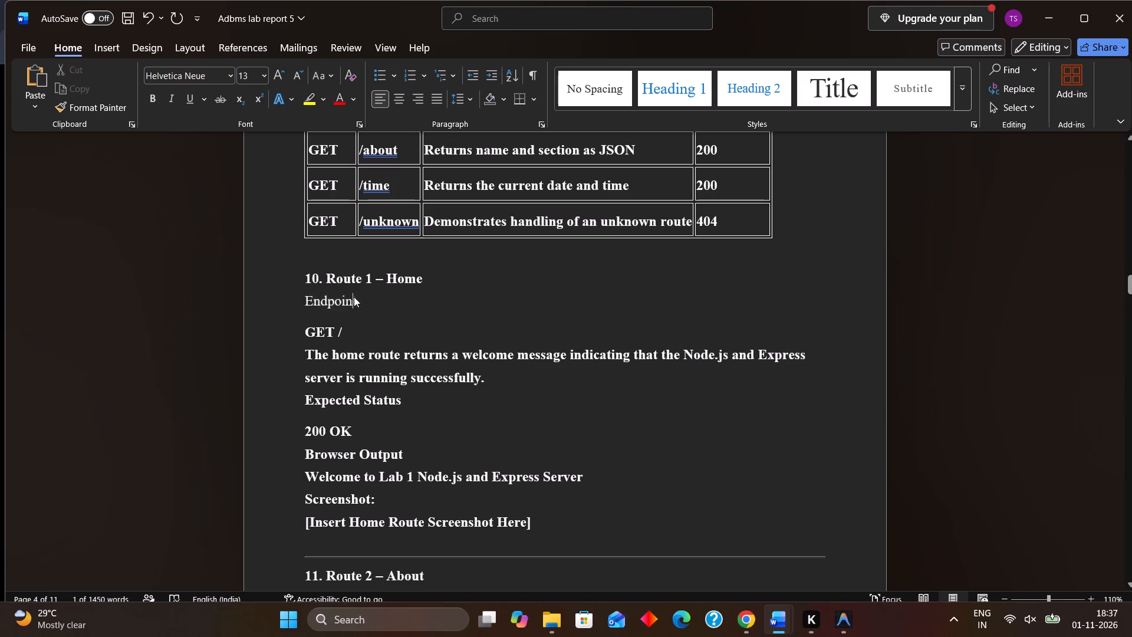
Remove bold from the home route description and the "Expected Status" line, and justify both.
scroll(354, 297, down, 1)
click(305, 262)
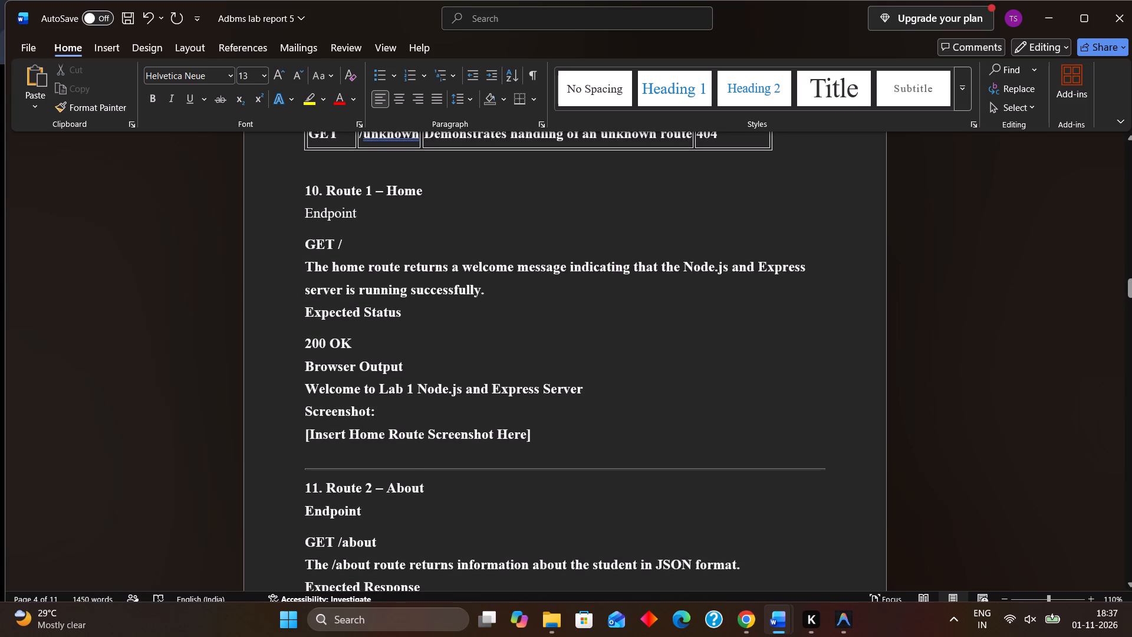
drag(305, 263, 419, 317)
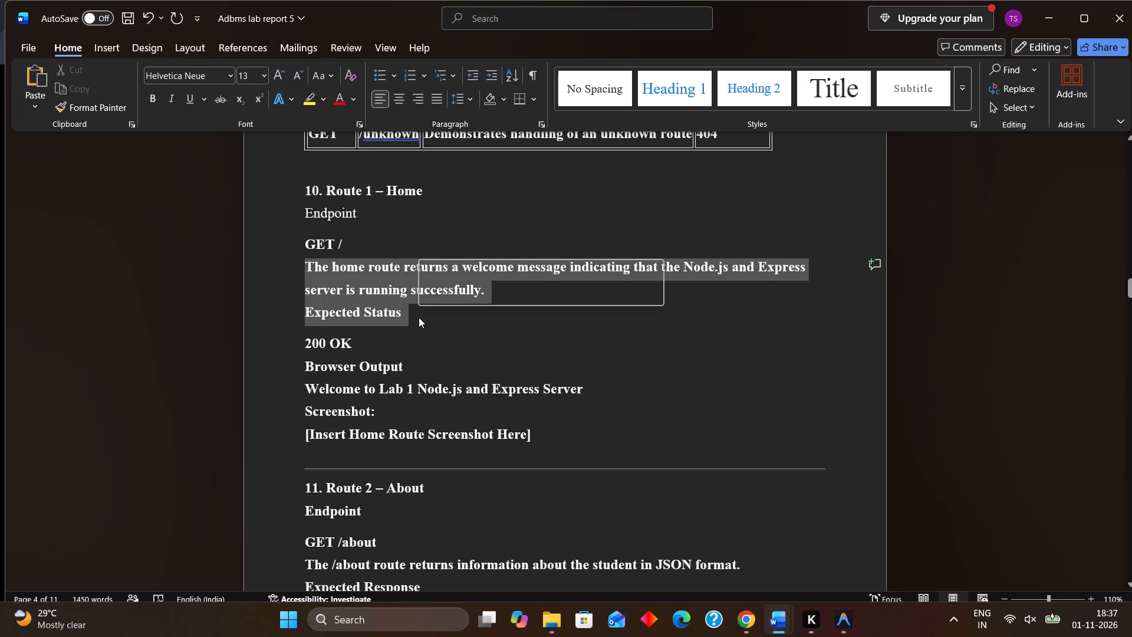
click(429, 291)
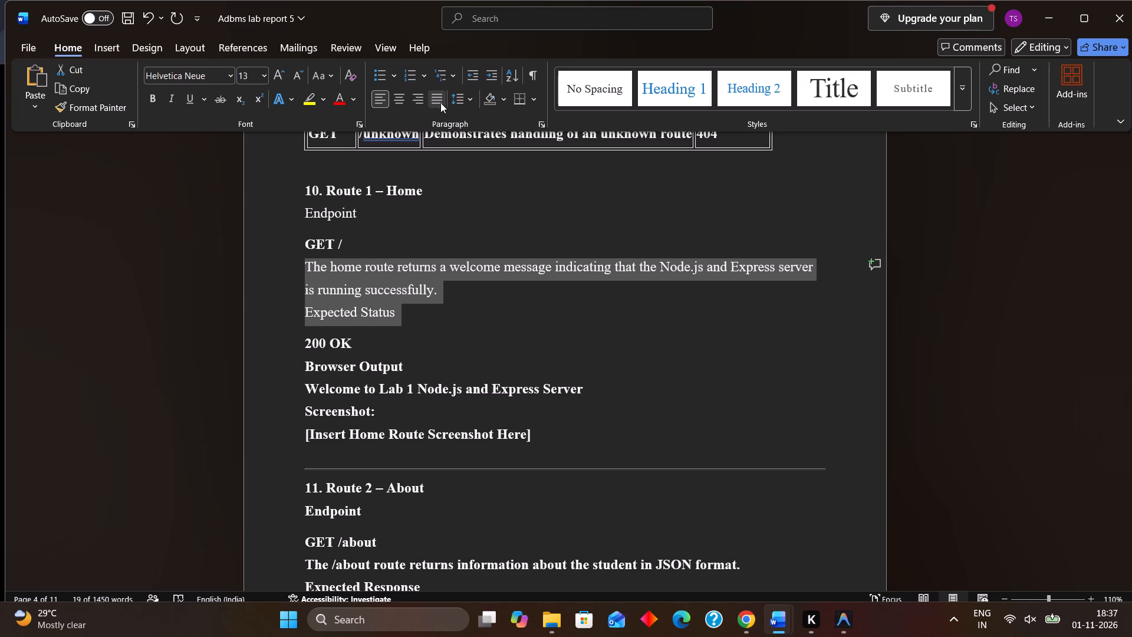
click(442, 102)
click(411, 306)
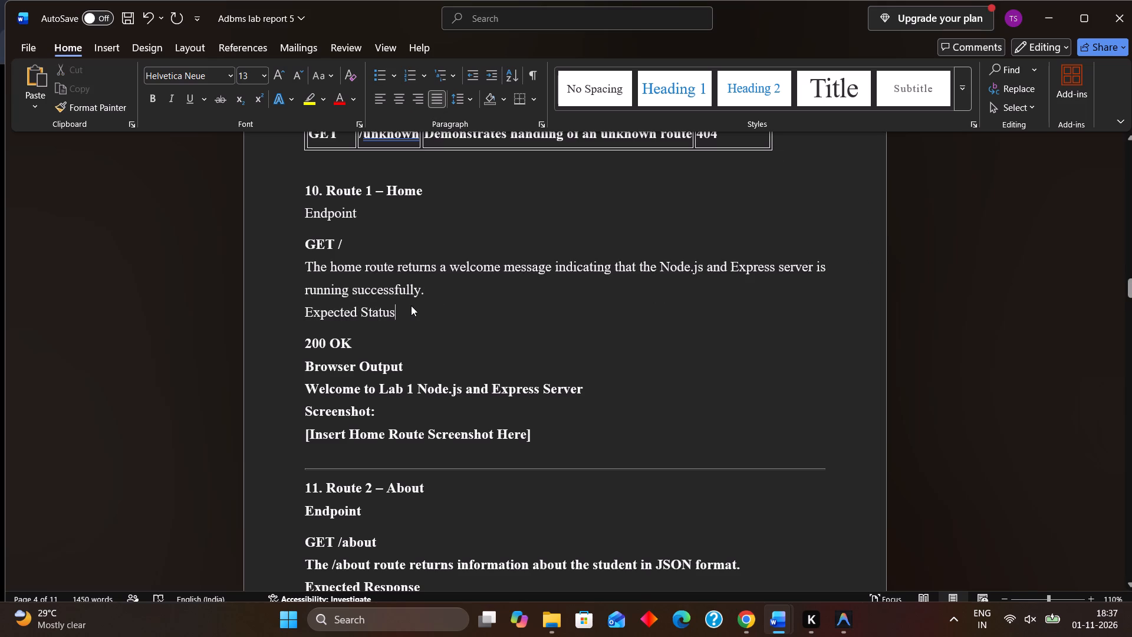
Remove bold from the "Browser Output" and "Welcome to Lab 1 Node.js and Express Server" lines in the Home route section.
scroll(411, 306, down, 3)
scroll(372, 271, up, 1)
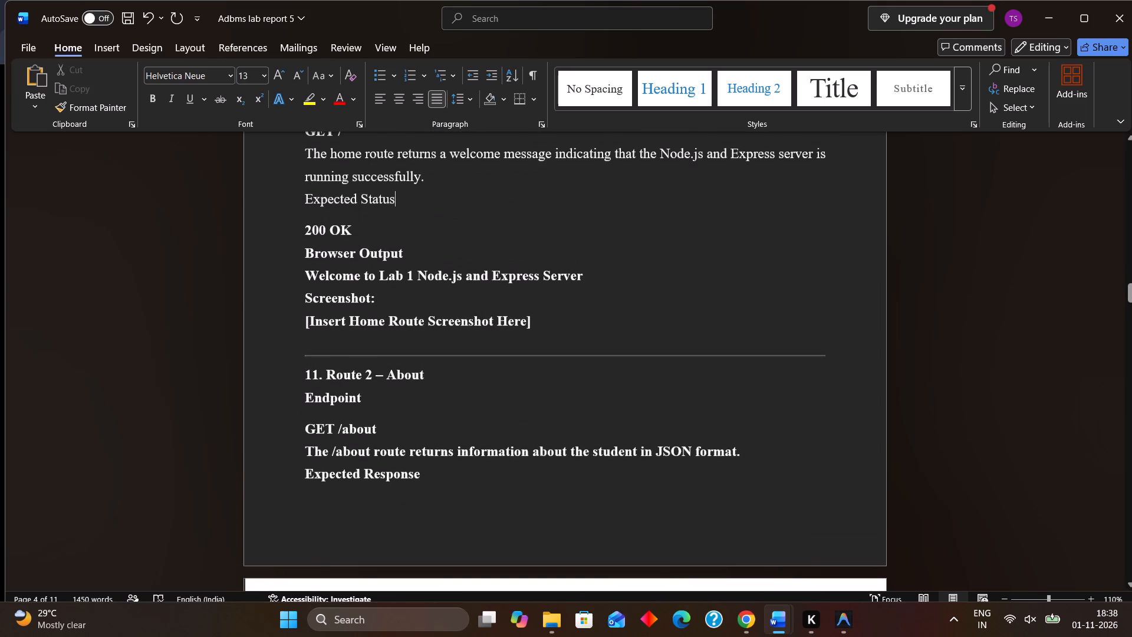
scroll(372, 271, up, 1)
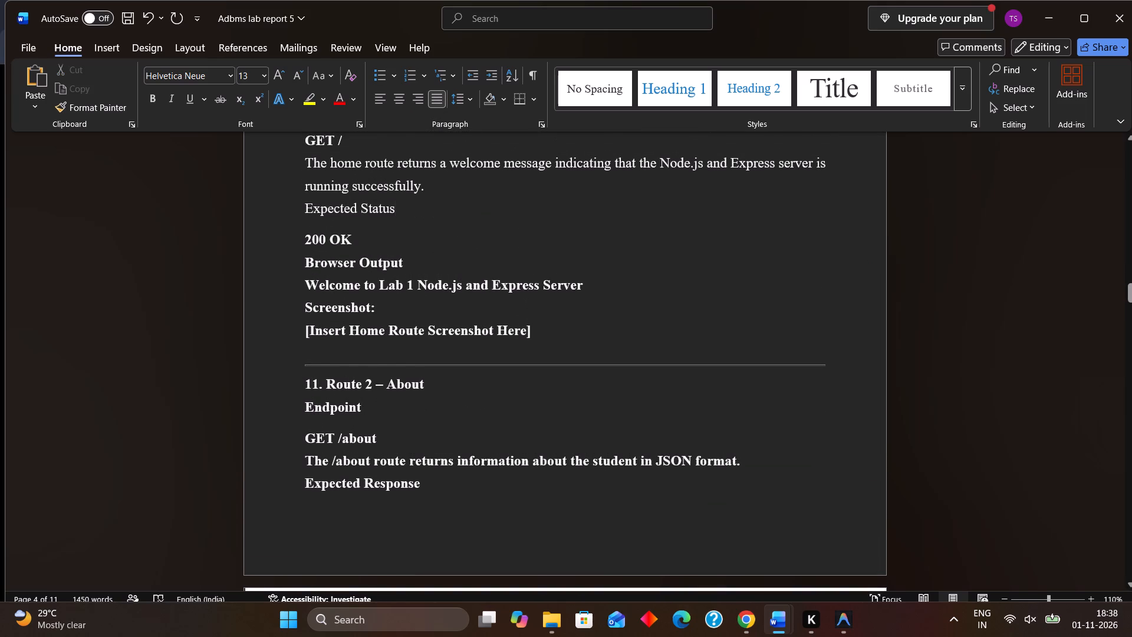
drag(308, 265, 570, 293)
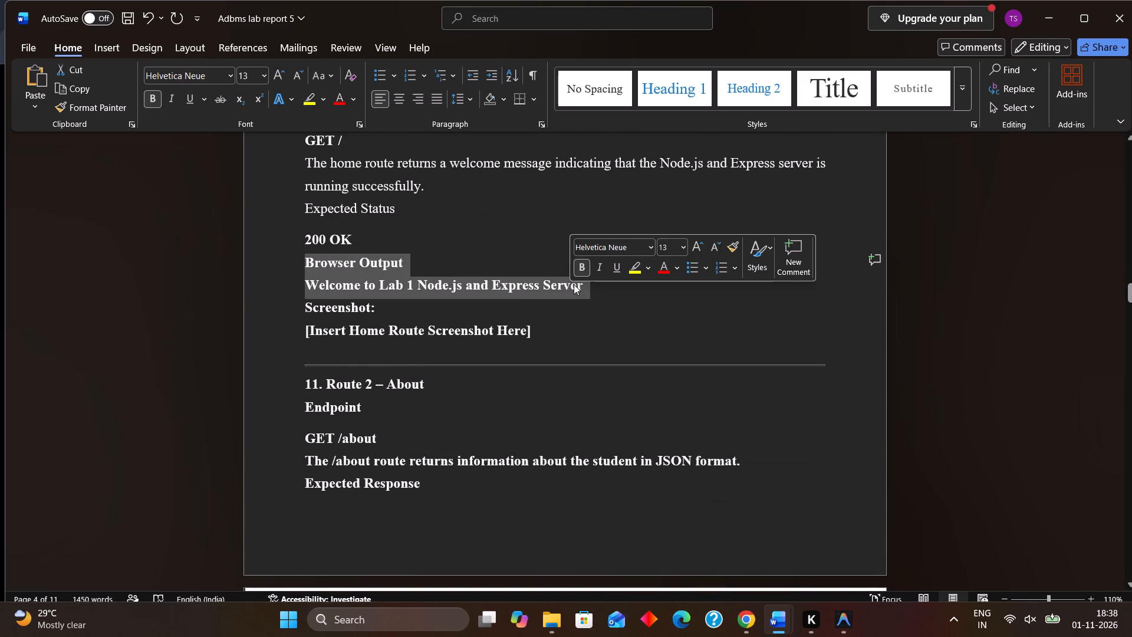
click(577, 266)
Delete the "[Insert Home Route Screenshot Here]" placeholder, leaving an empty line below "Screenshot:".
double_click(305, 333)
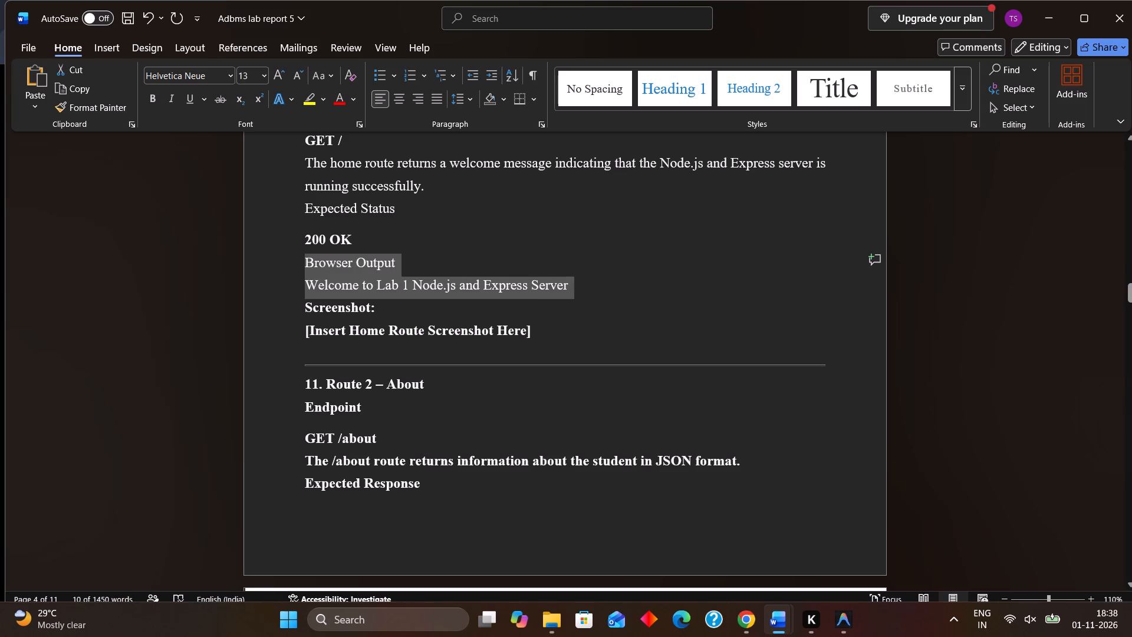
click(320, 333)
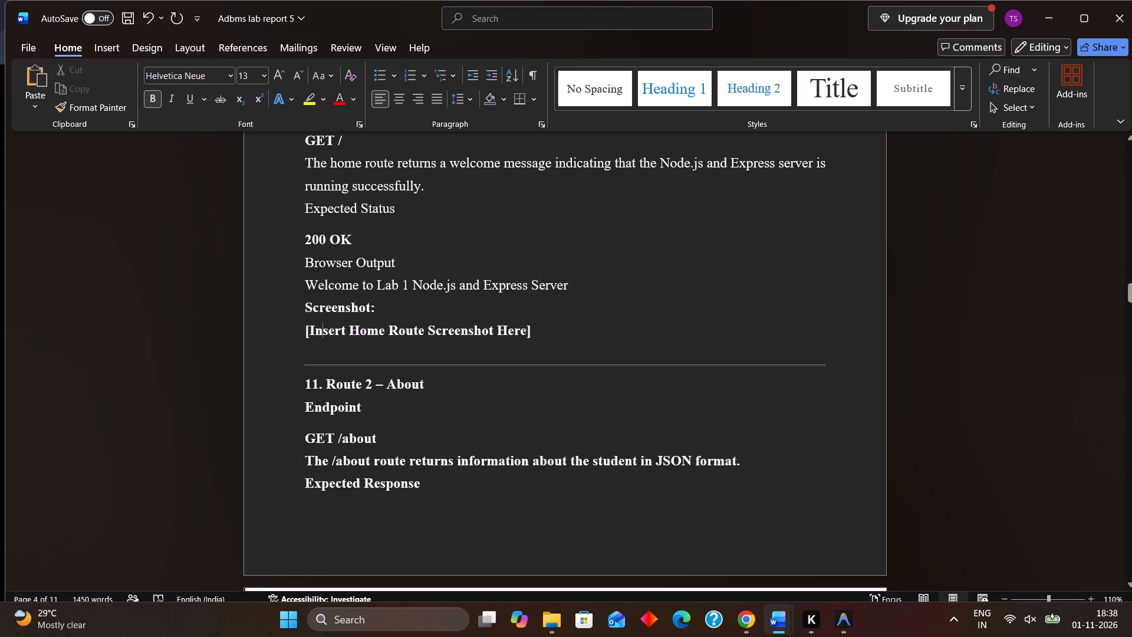
drag(551, 333, 400, 309)
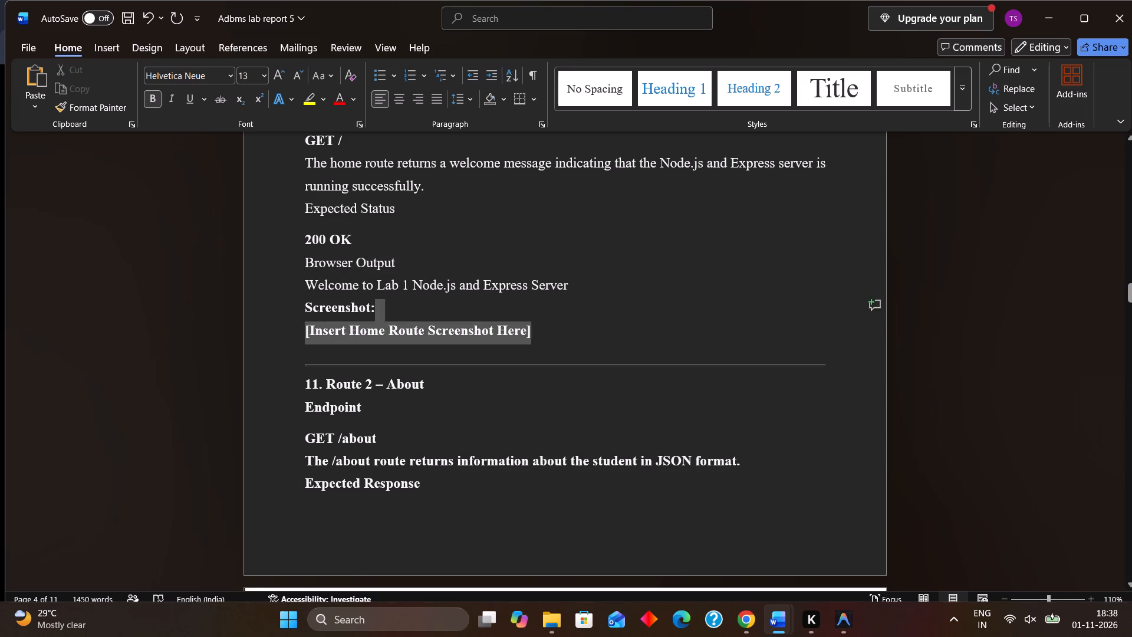
drag(400, 309, 399, 309)
key(BackSpace)
key(Return)
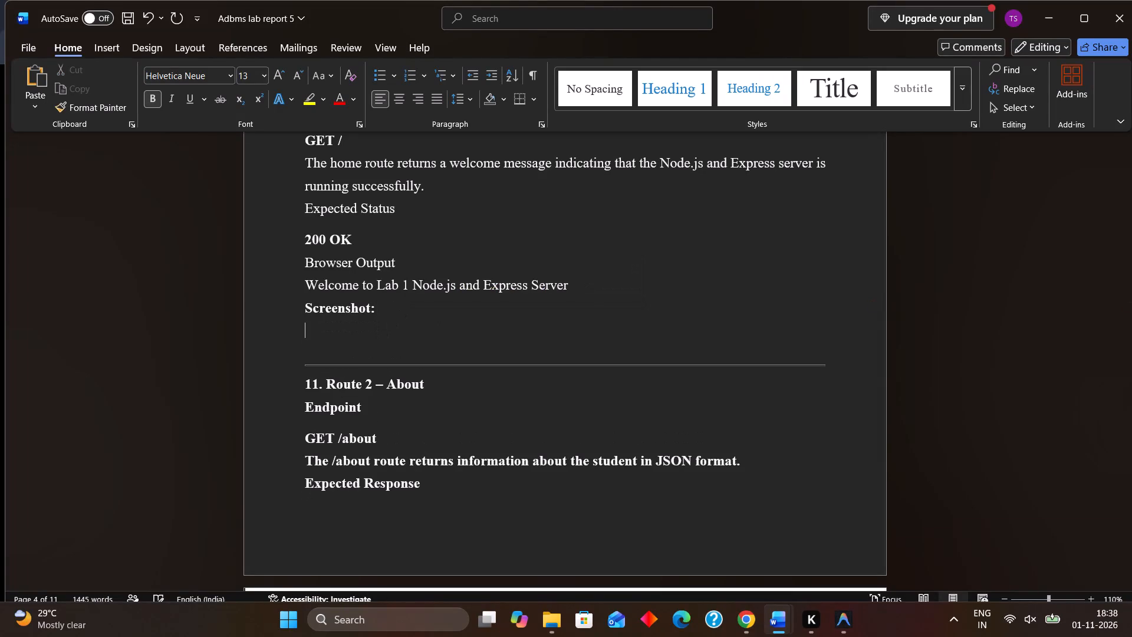
Switch to Chrome and copy a full-width screen capture of the backend-lab-01-1jh6.onrender.com home page, including its address bar.
click(736, 615)
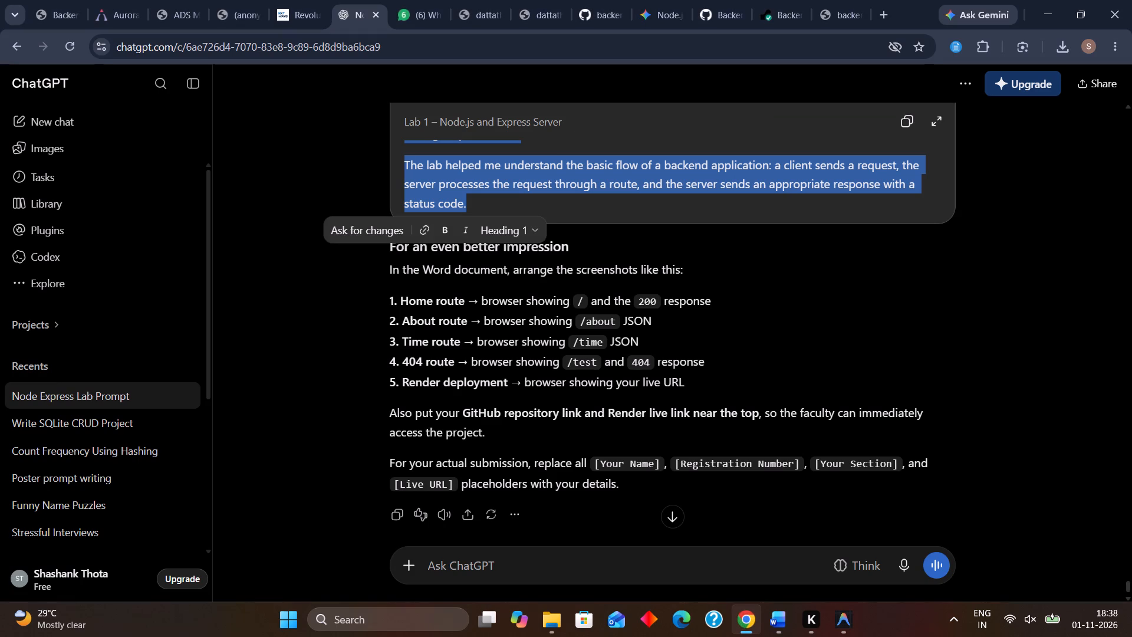
click(827, 3)
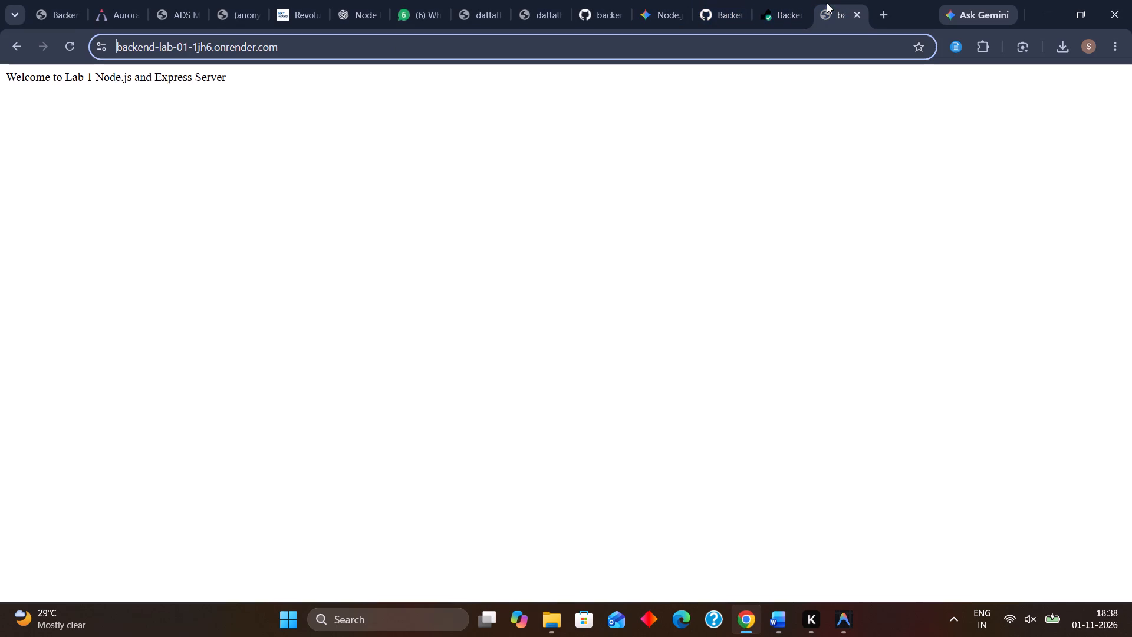
click(436, 159)
key(Print)
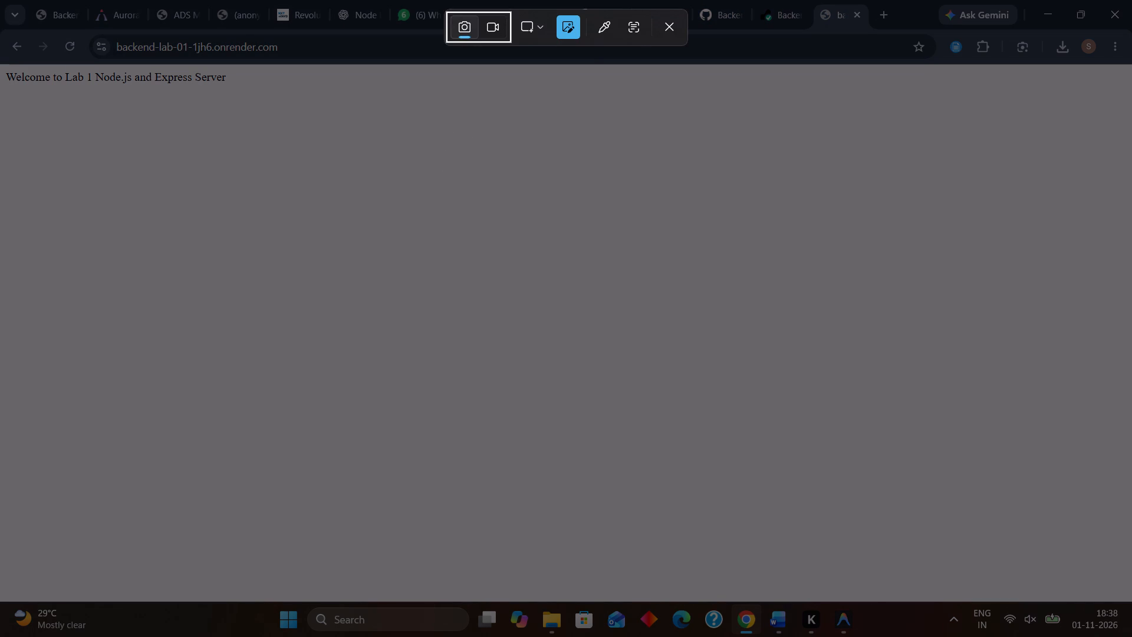
drag(0, 34, 822, 415)
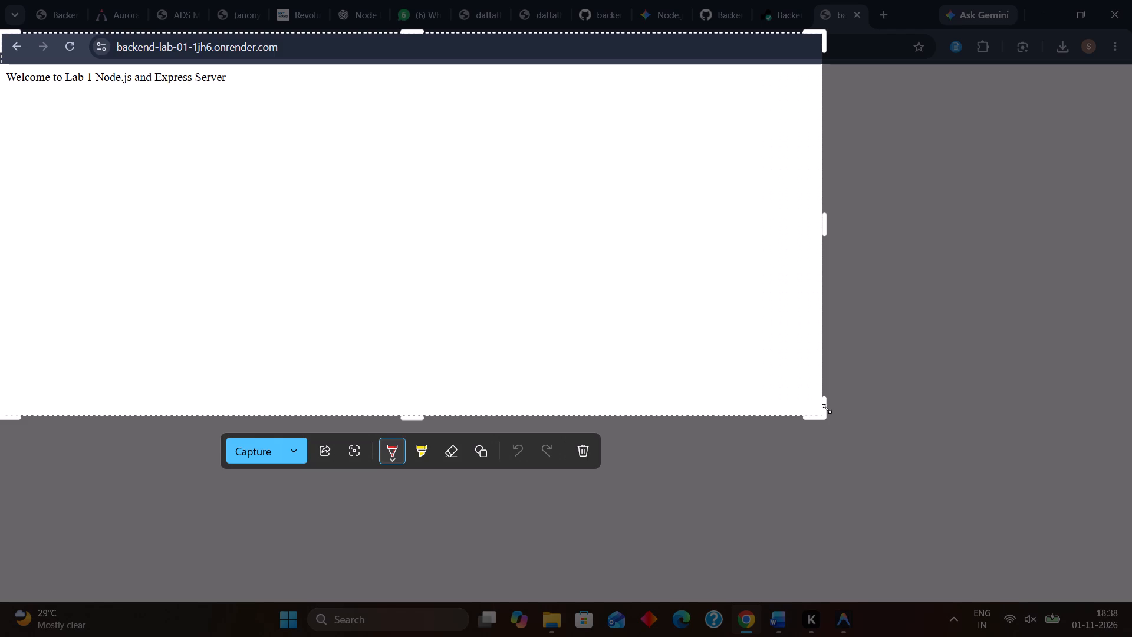
drag(824, 416, 1080, 462)
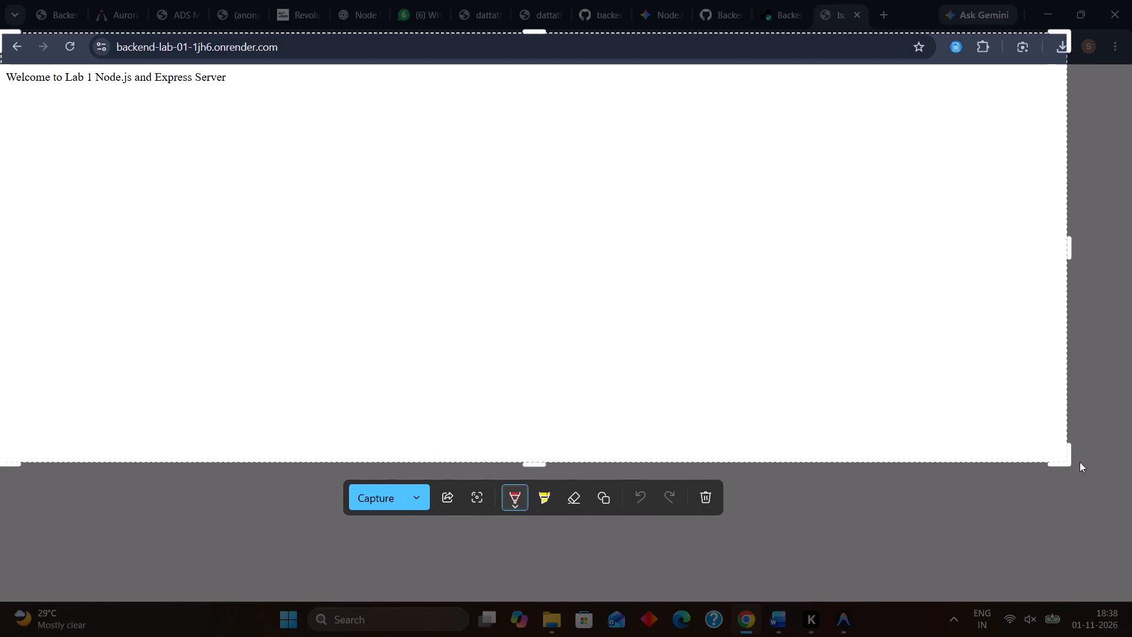
drag(1080, 462, 1131, 459)
key(ctrl+c)
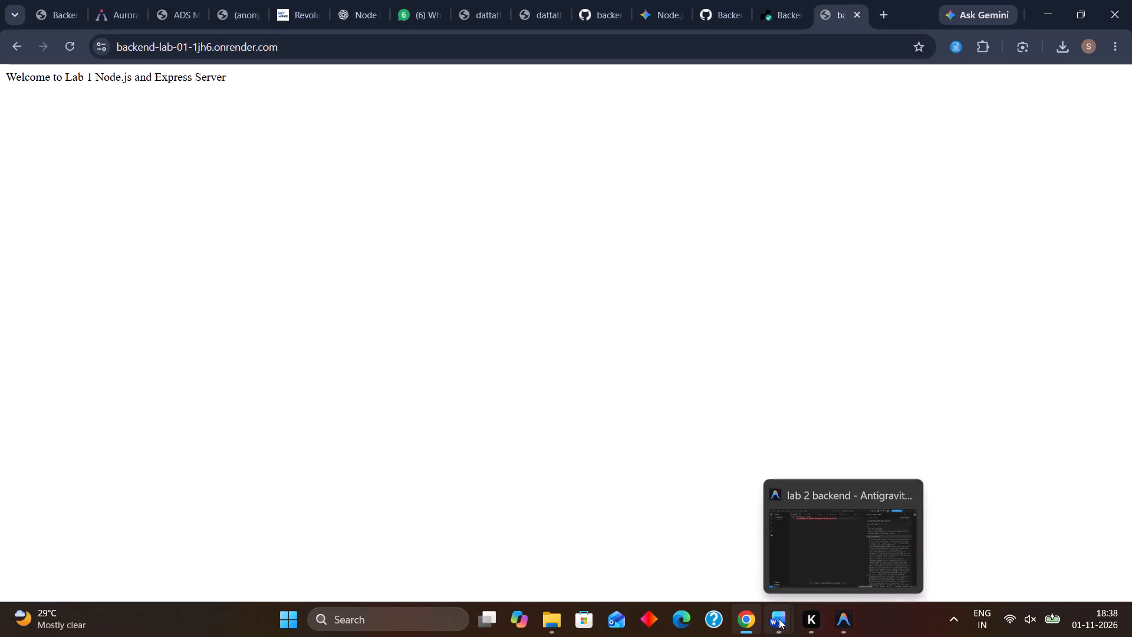
Return to the Word report and paste the home page capture below "Screenshot:" in the Home route section.
click(974, 556)
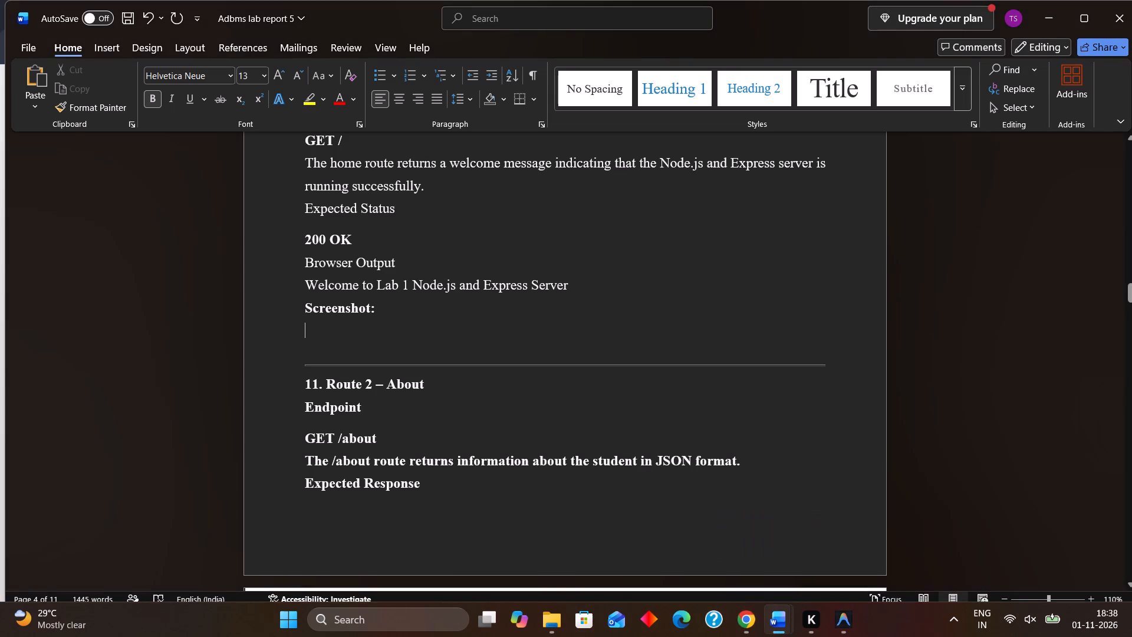
key(ctrl+v)
scroll(468, 412, down, 1)
scroll(468, 412, up, 1)
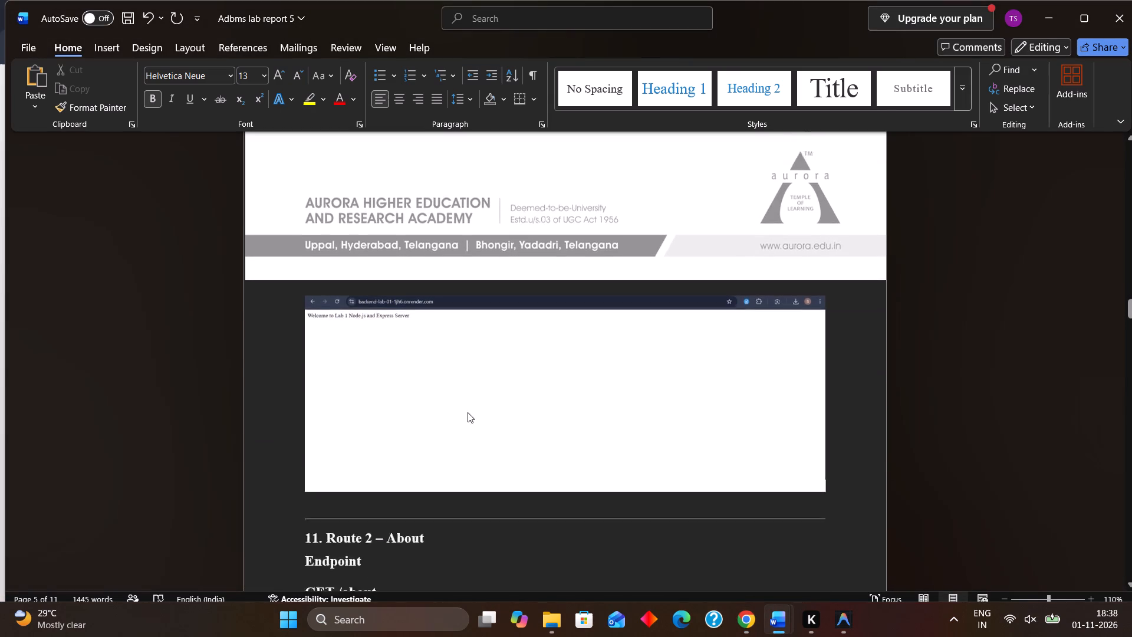
scroll(468, 412, up, 2)
scroll(420, 448, down, 4)
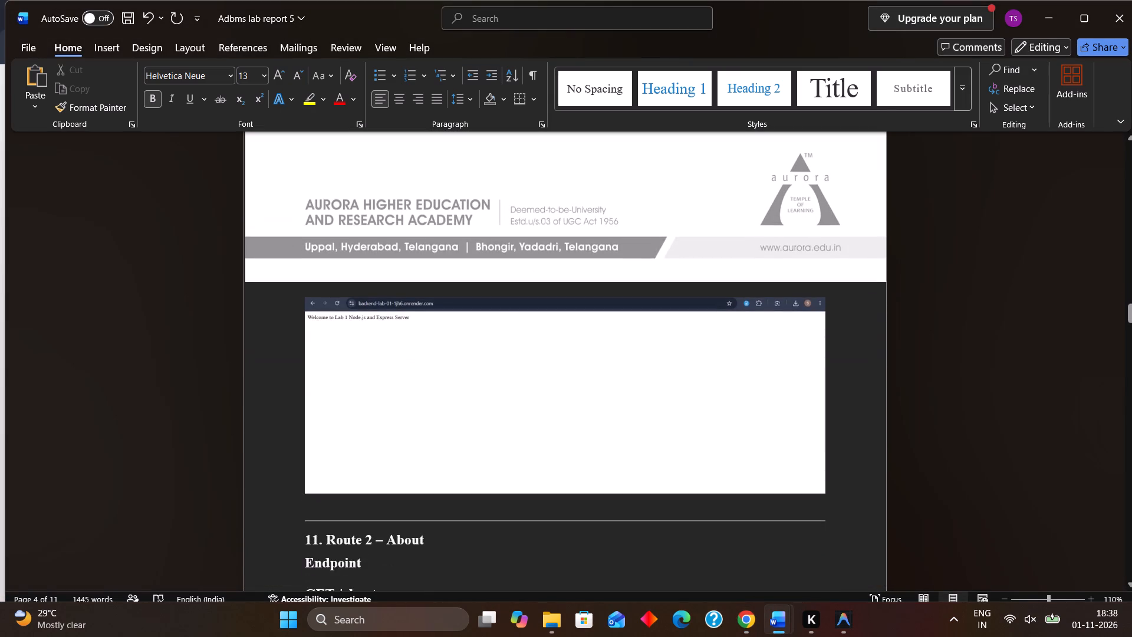
Shrink the pasted home route screenshot proportionally to about two-thirds of its width so it fits below "Screenshot:".
click(477, 427)
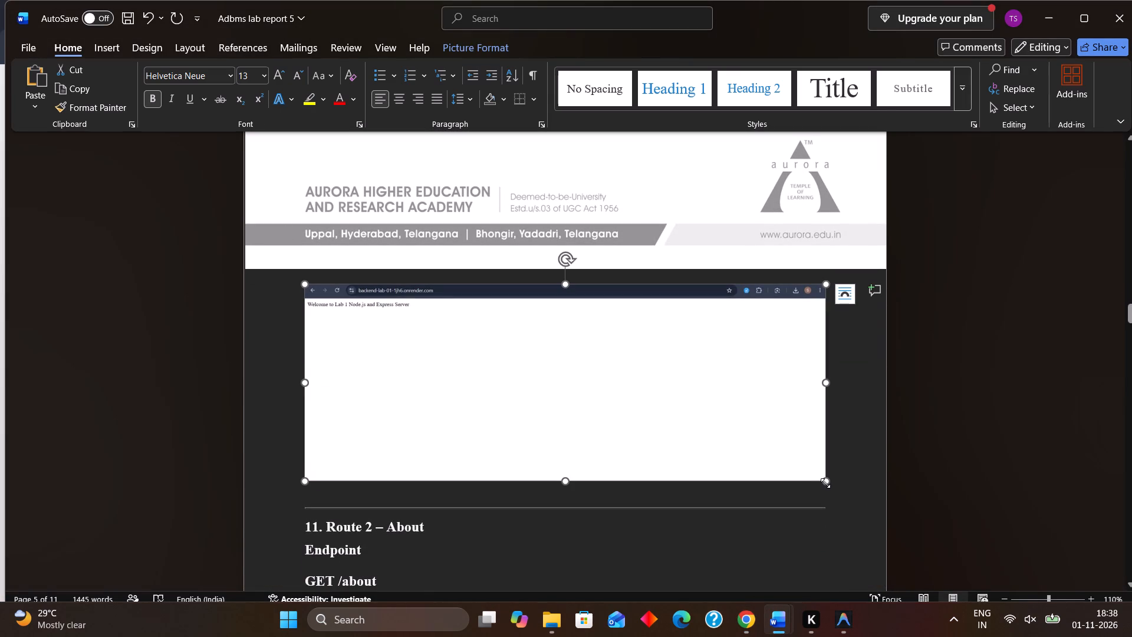
drag(825, 483, 656, 409)
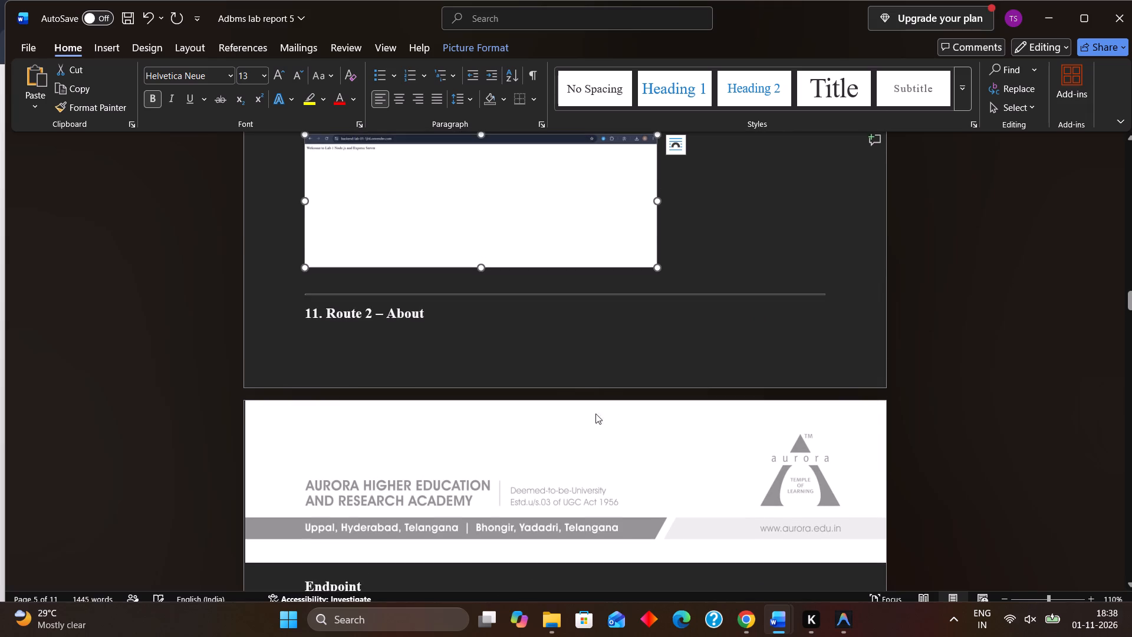
scroll(546, 373, up, 1)
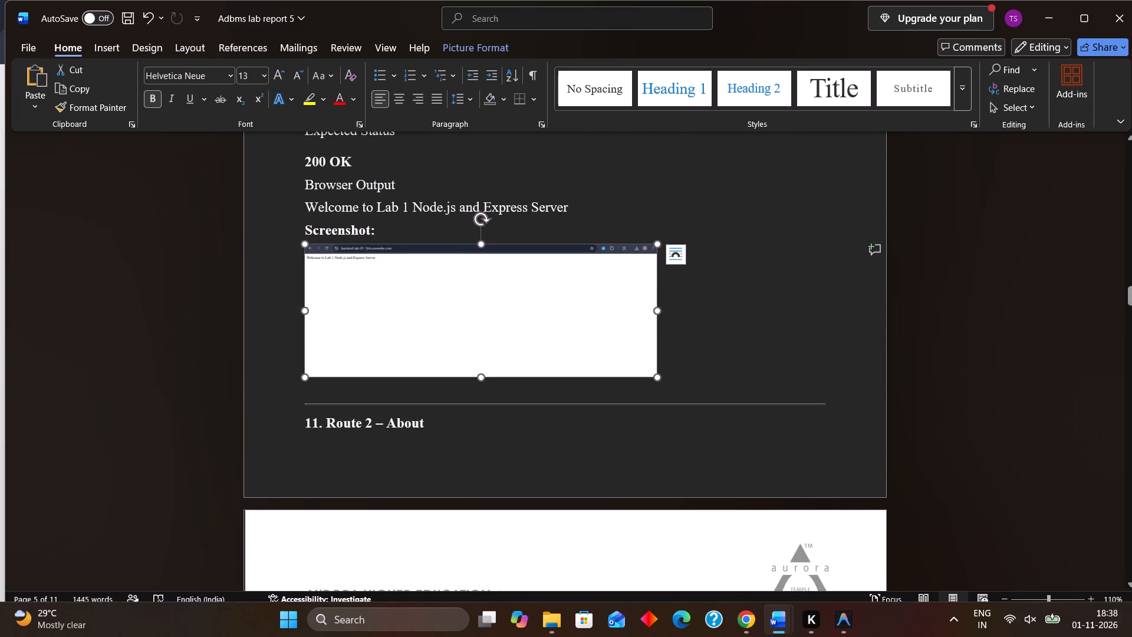
click(489, 446)
Delete the horizontal divider line above the "11. Route 2 – About" heading.
scroll(489, 446, down, 1)
click(513, 349)
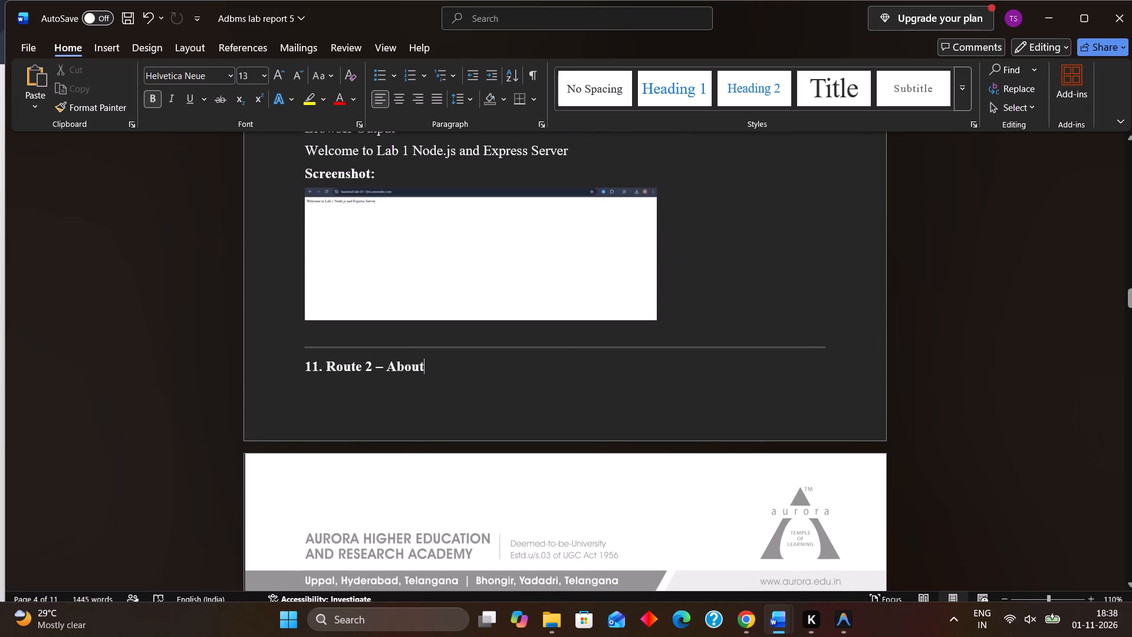
key(BackSpace)
Add a blank line above the "11. Route 2 – About" heading to push it onto the following page.
scroll(513, 349, down, 2)
scroll(513, 349, up, 1)
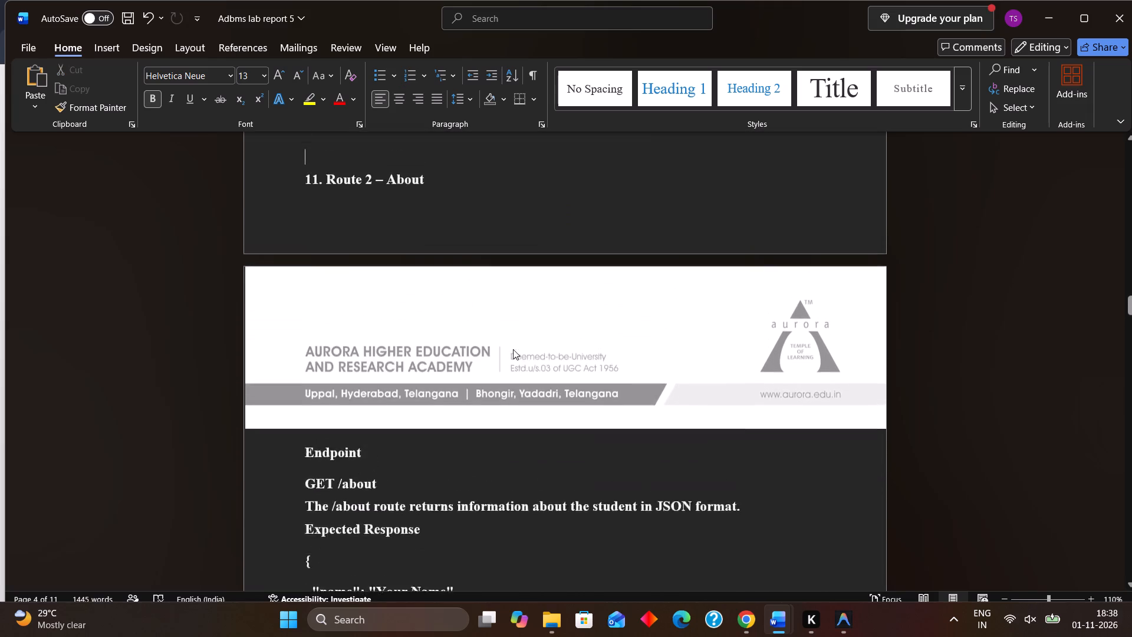
scroll(513, 349, up, 1)
key(Return)
scroll(513, 349, down, 1)
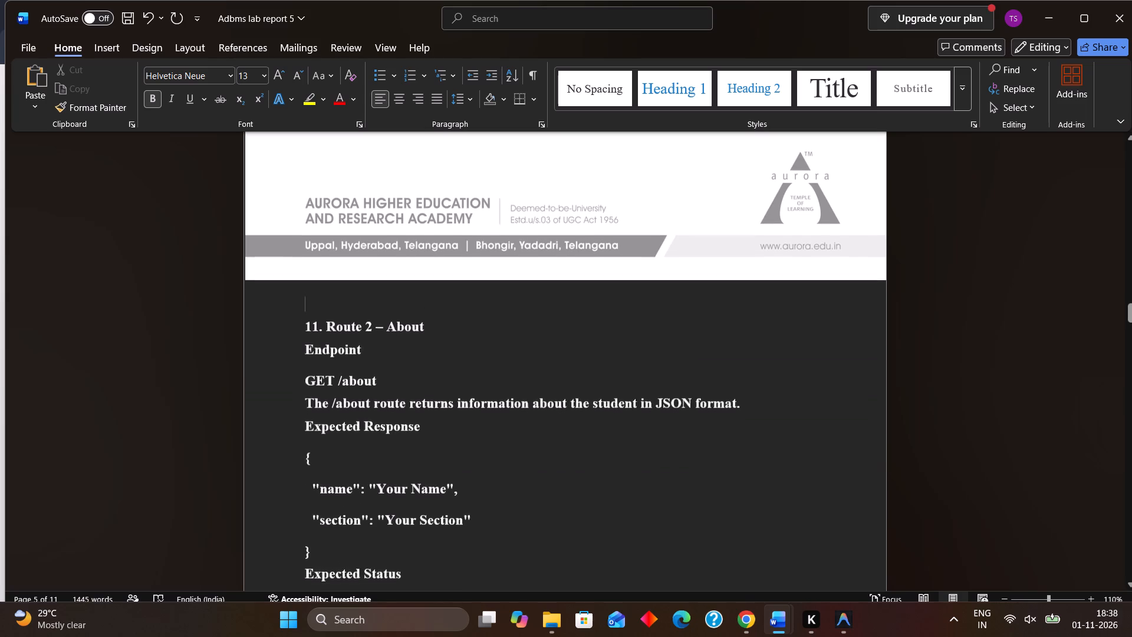
scroll(513, 349, down, 1)
scroll(314, 396, down, 1)
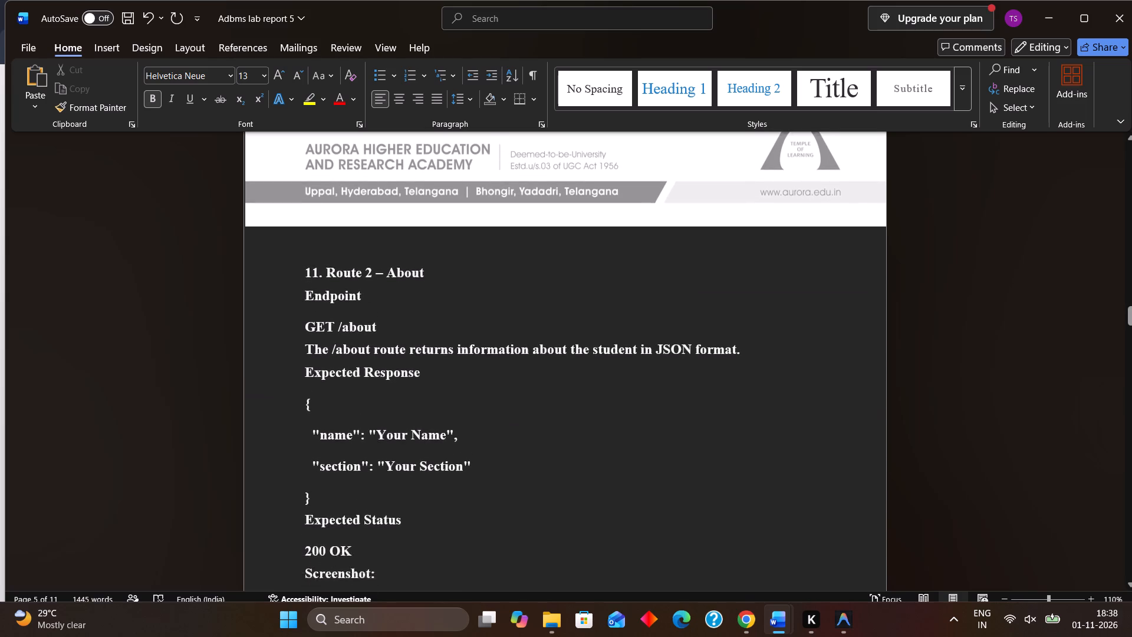
In the About route's Expected Response, replace the "Your Name" placeholder with the student's full name in capitals.
scroll(314, 396, down, 1)
click(444, 340)
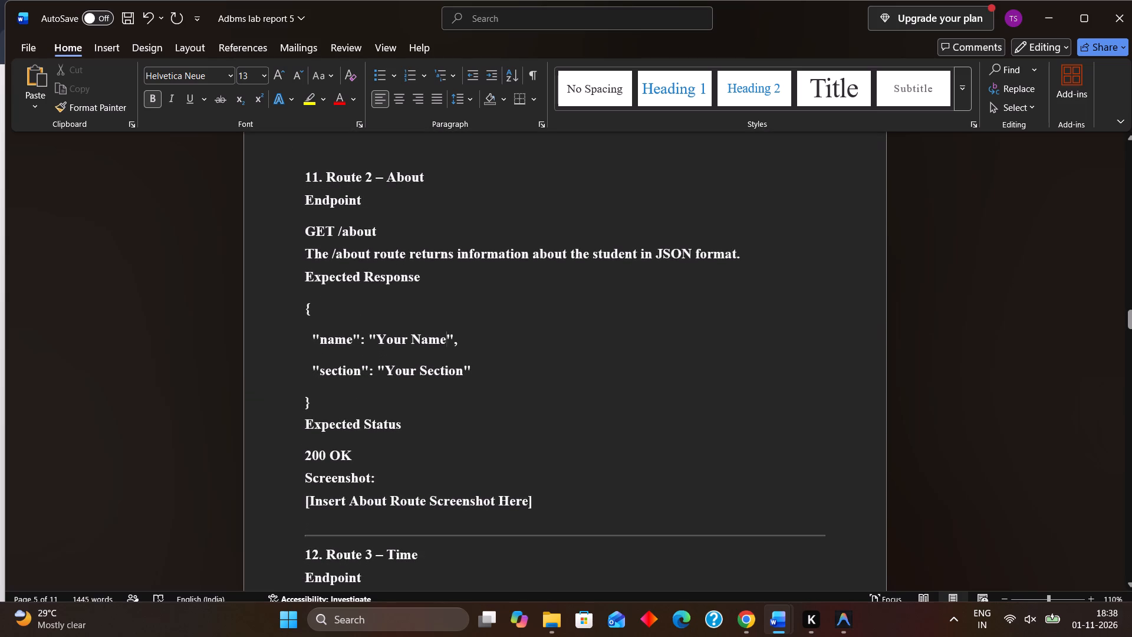
key(BackSpace)
key(BackSpace)
key(BackSpace)
key(BackSpace)
key(BackSpace)
key(BackSpace)
key(BackSpace)
key(BackSpace)
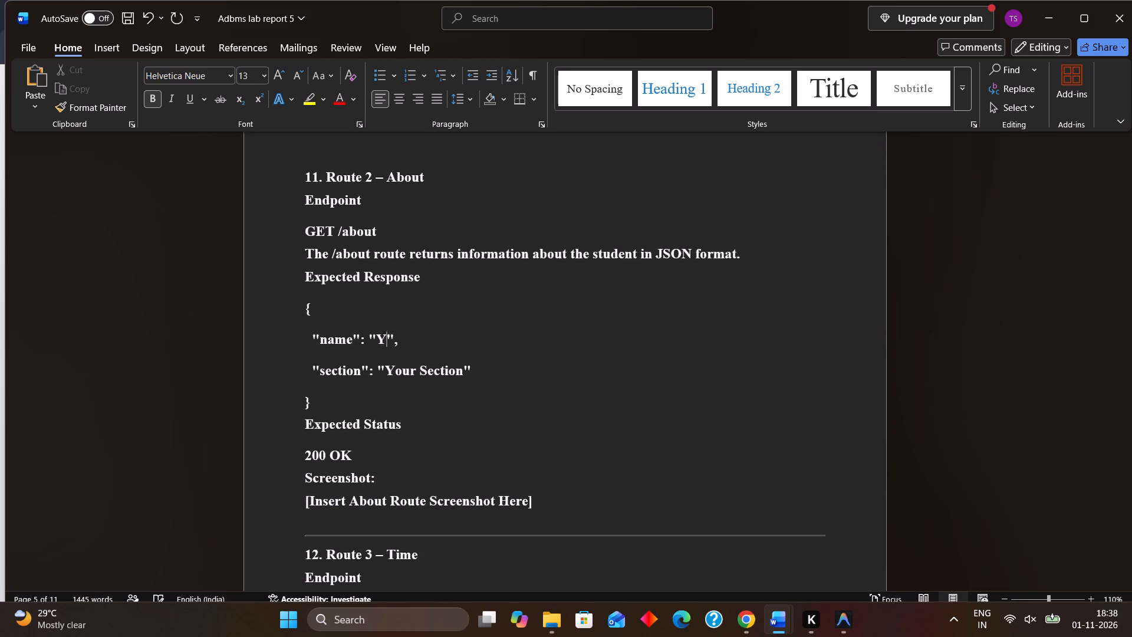
key(BackSpace)
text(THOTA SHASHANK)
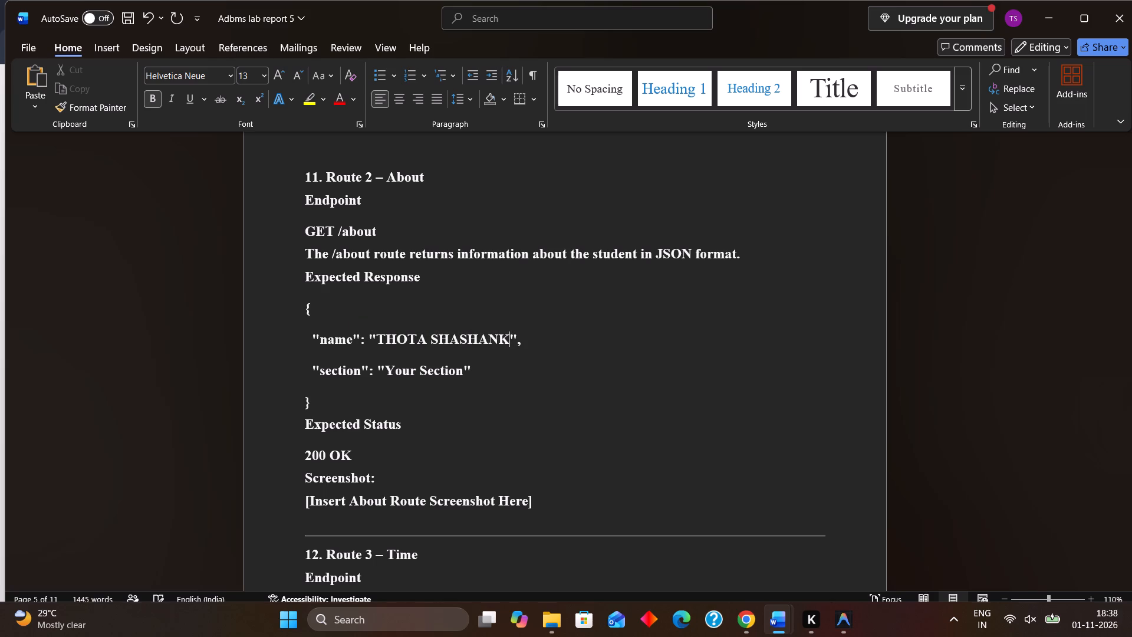
Replace the "Your Section" placeholder in the About route's Expected Response with "CSE-2E (211)".
click(466, 370)
key(BackSpace)
key(BackSpace)
key(BackSpace)
key(BackSpace)
key(BackSpace)
key(BackSpace)
key(BackSpace)
key(BackSpace)
key(BackSpace)
key(BackSpace)
key(BackSpace)
key(BackSpace)
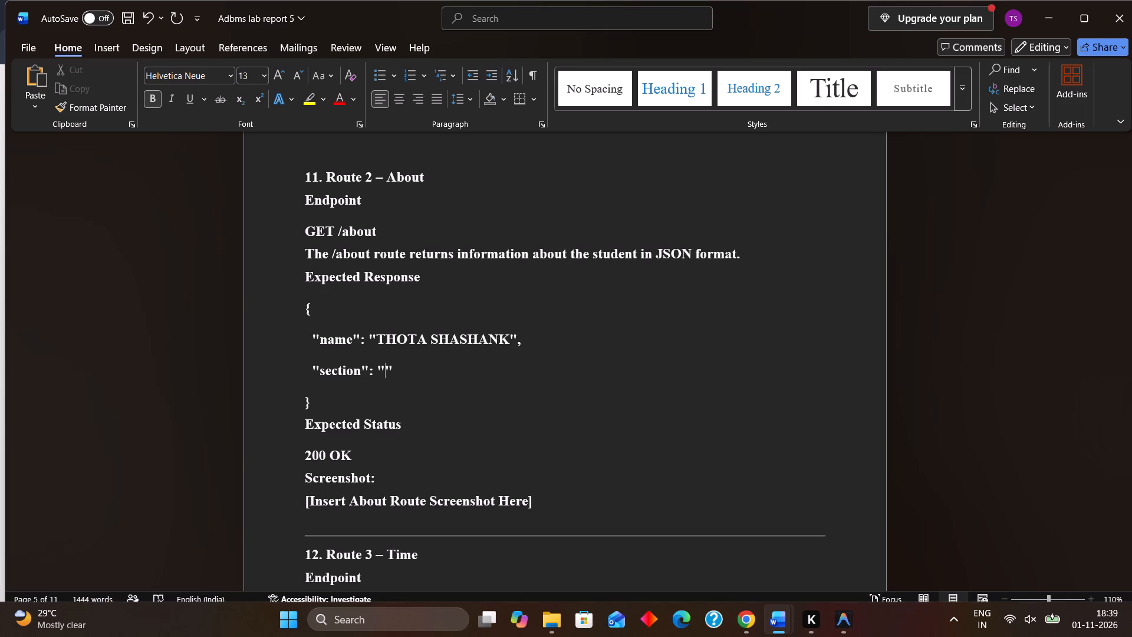
click(429, 349)
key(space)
key(BackSpace)
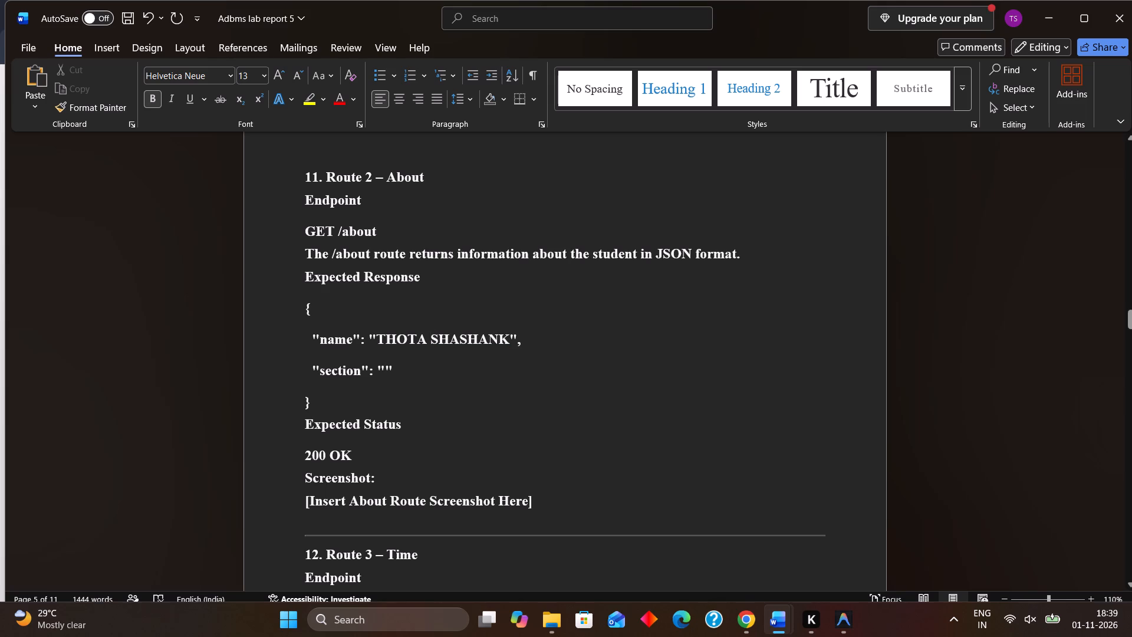
click(383, 366)
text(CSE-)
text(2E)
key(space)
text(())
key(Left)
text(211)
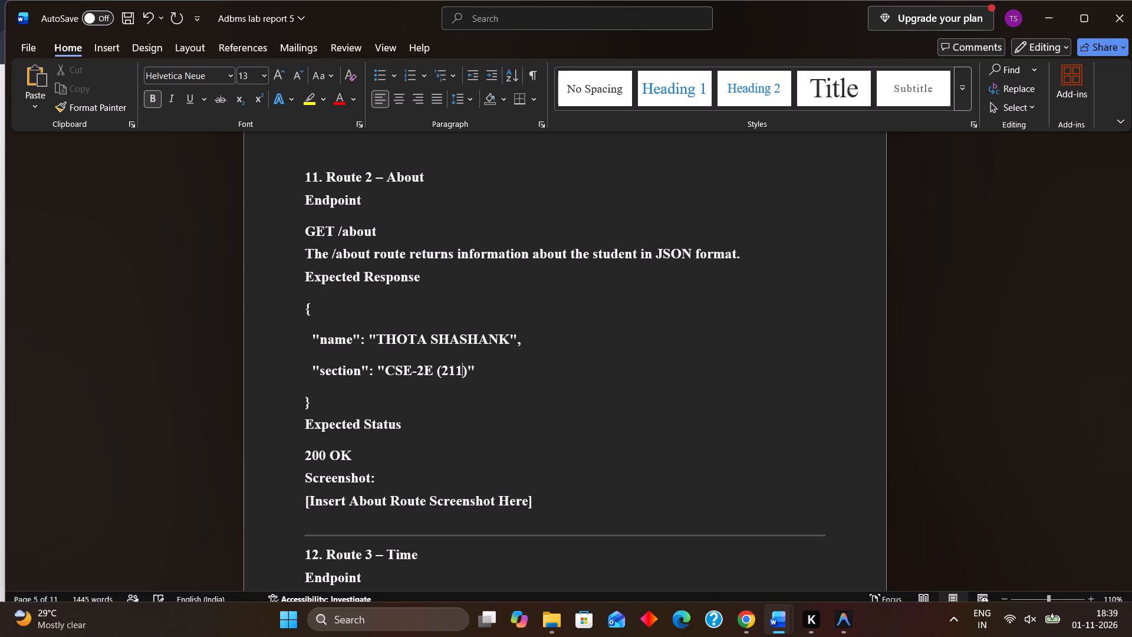
Add a comma after the section value and start a new line below it, indented by two spaces.
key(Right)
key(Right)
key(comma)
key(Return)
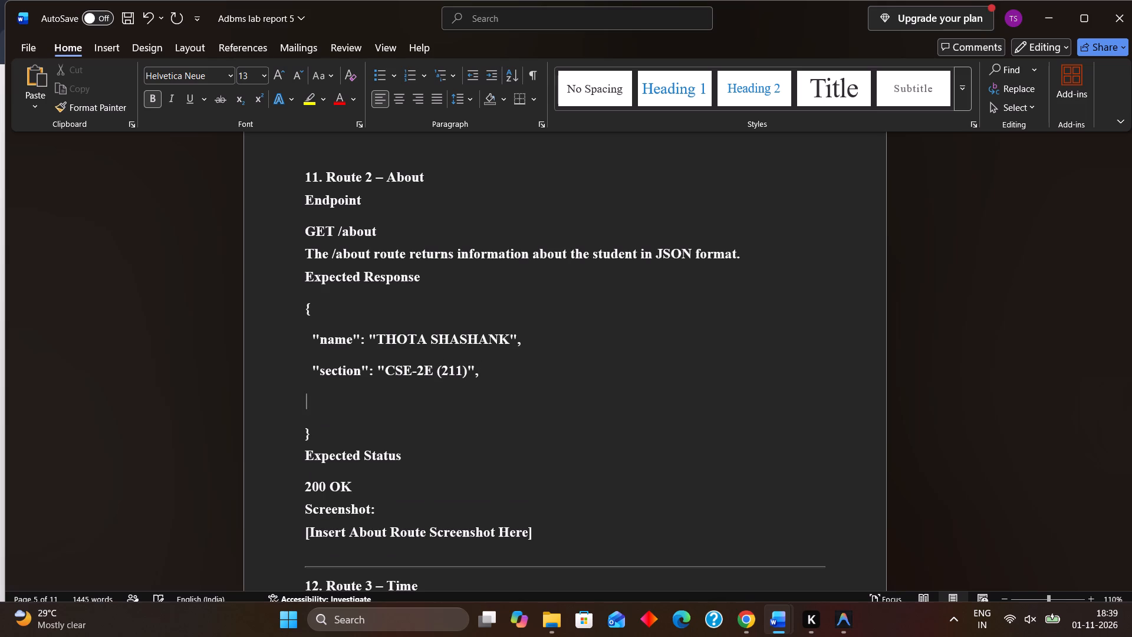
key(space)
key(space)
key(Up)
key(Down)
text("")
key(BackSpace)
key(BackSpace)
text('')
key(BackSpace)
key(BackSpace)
Copy the straight quotation mark from the "name" line and enter the key "Registration_Number" between two of them on the new line.
click(318, 340)
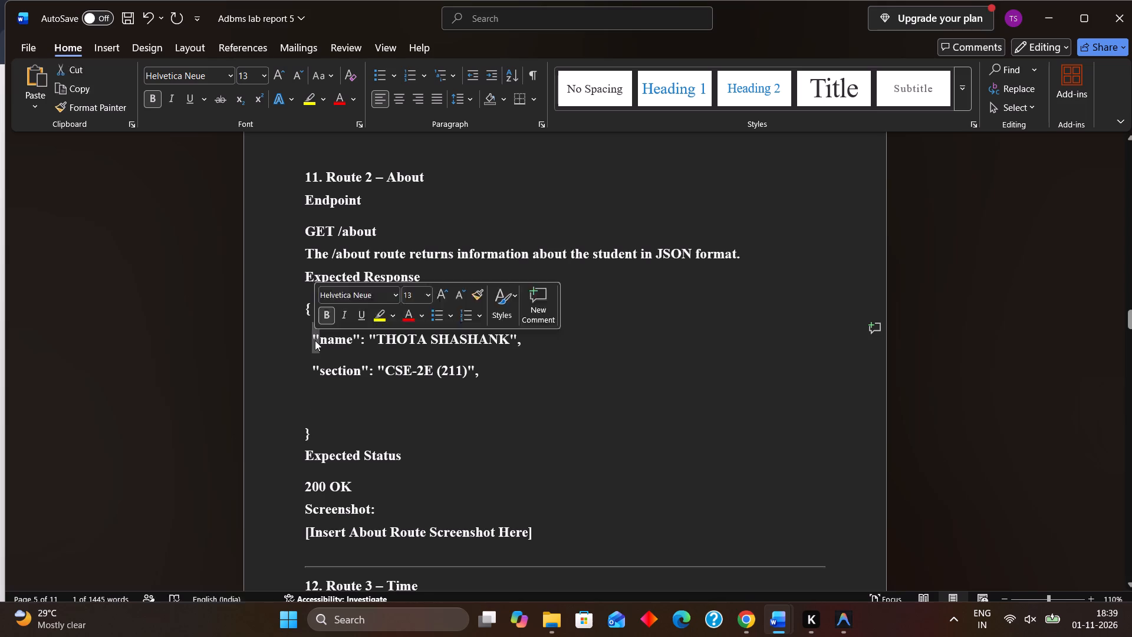
key(ctrl+c)
click(315, 389)
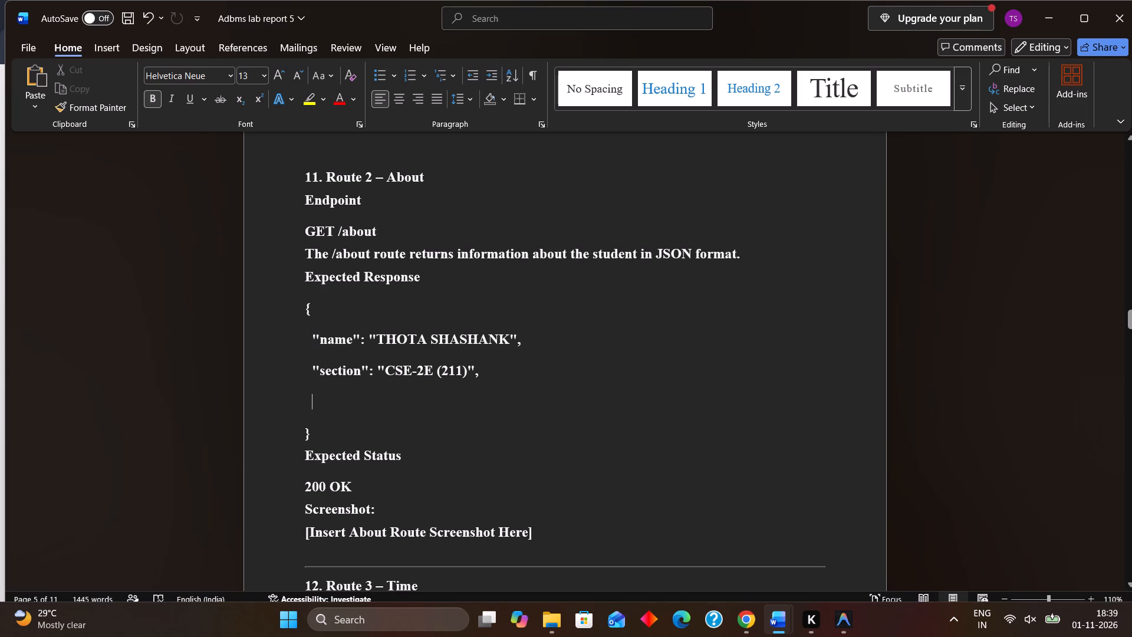
key(ctrl+v)
key(ctrl+v)
key(Left)
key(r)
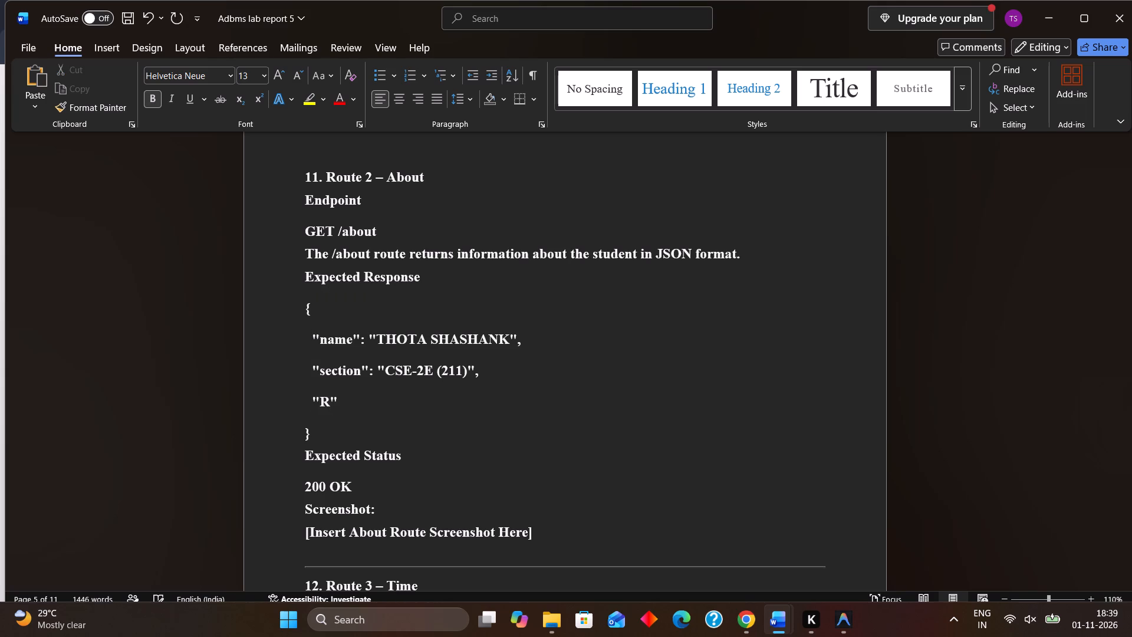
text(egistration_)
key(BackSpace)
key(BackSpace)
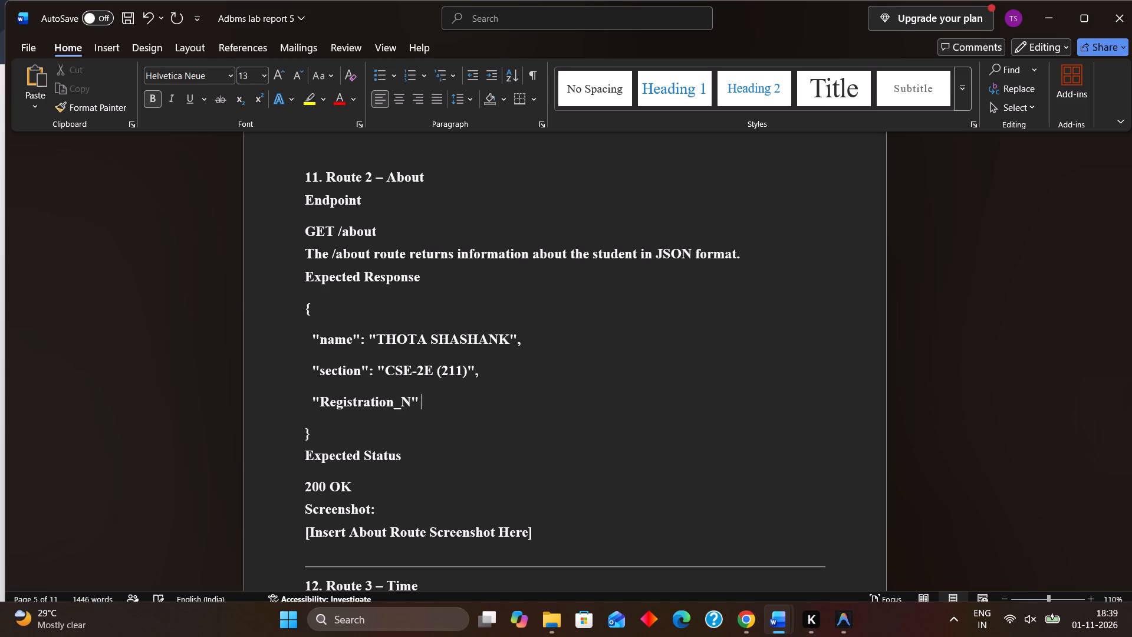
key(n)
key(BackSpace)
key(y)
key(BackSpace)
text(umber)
After the Registration_Number key, add a colon and the student's registration number enclosed in straight quotation marks.
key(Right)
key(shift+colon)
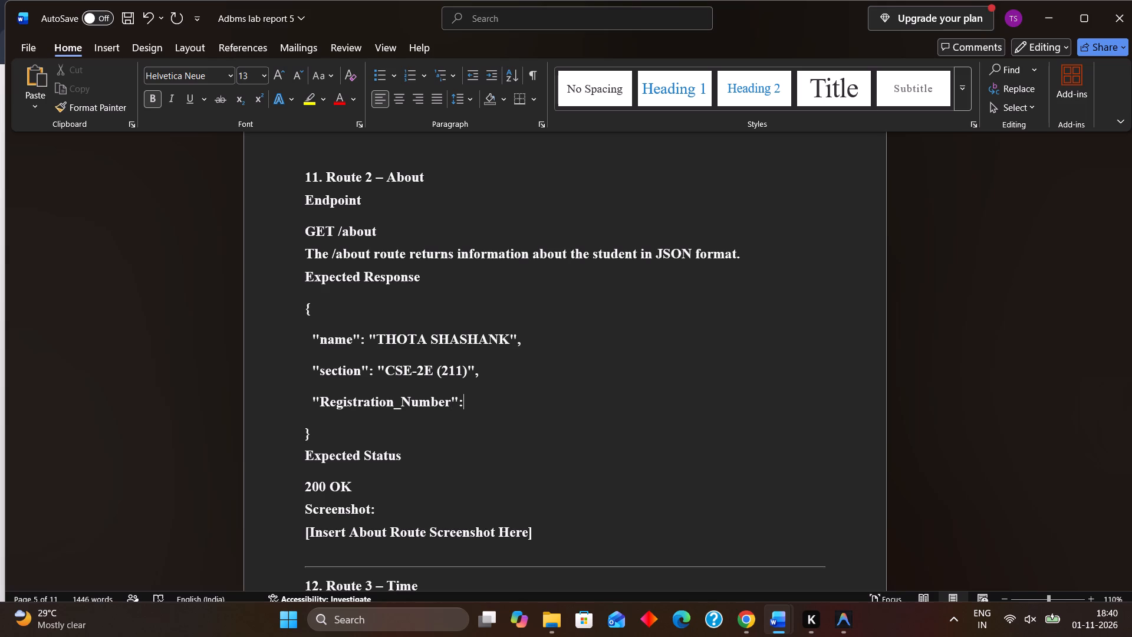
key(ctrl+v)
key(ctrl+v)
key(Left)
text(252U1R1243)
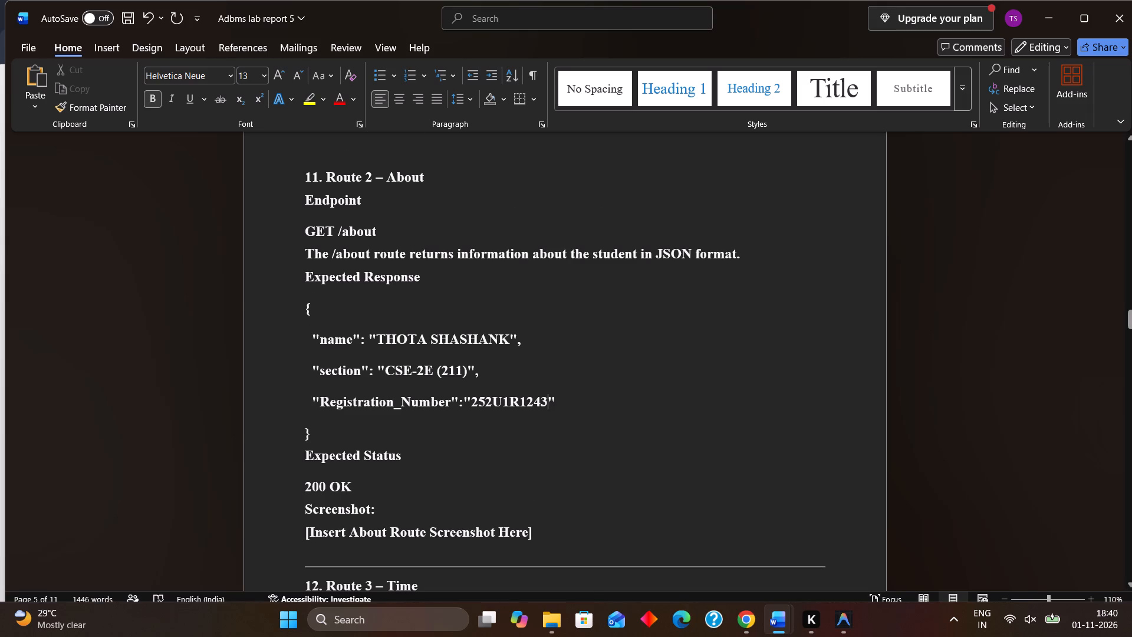
Delete the "[Insert About Route Screenshot Here]" placeholder and leave an empty line below "Screenshot:" in the About route section.
scroll(278, 461, down, 1)
drag(537, 336, 391, 320)
key(BackSpace)
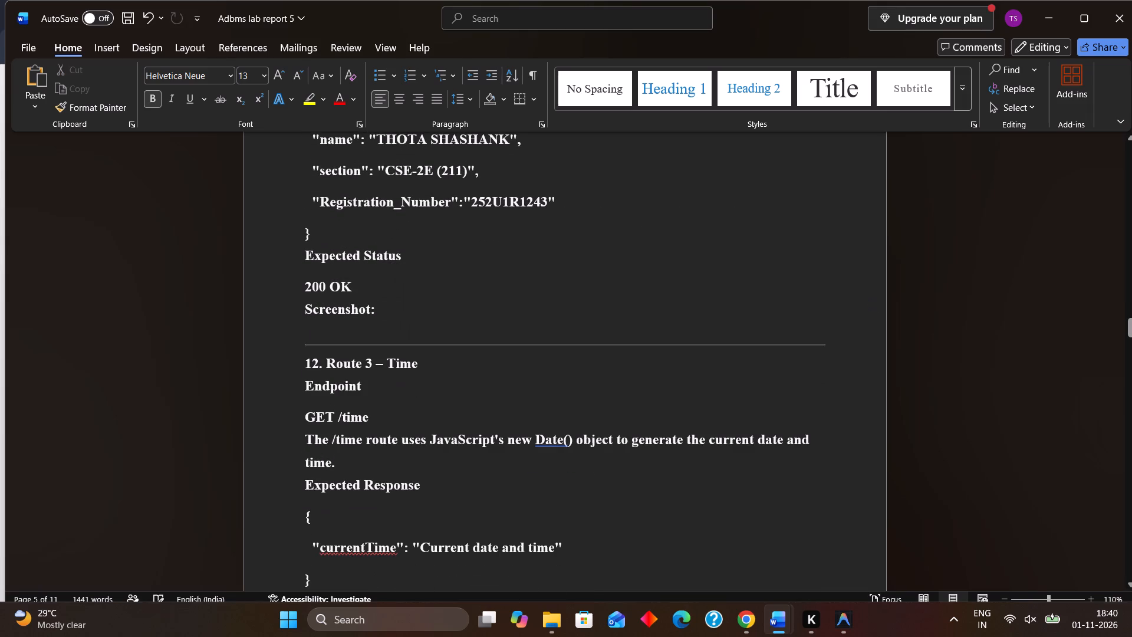
key(Return)
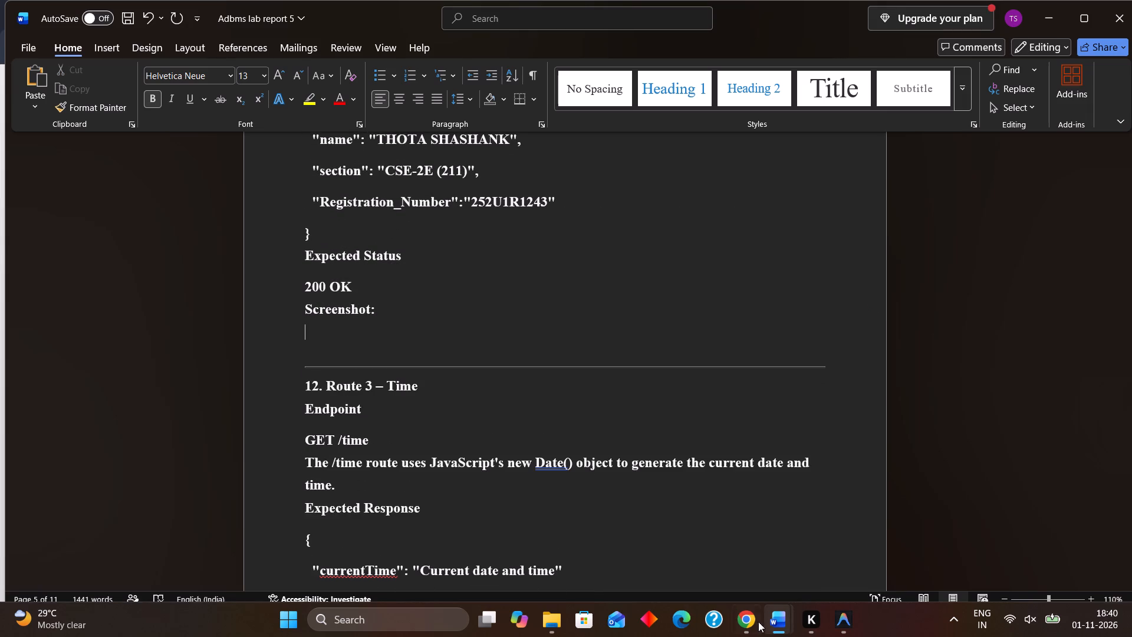
Switch to Chrome and open the /about route of backend-lab-01-1jh6.onrender.com.
click(749, 622)
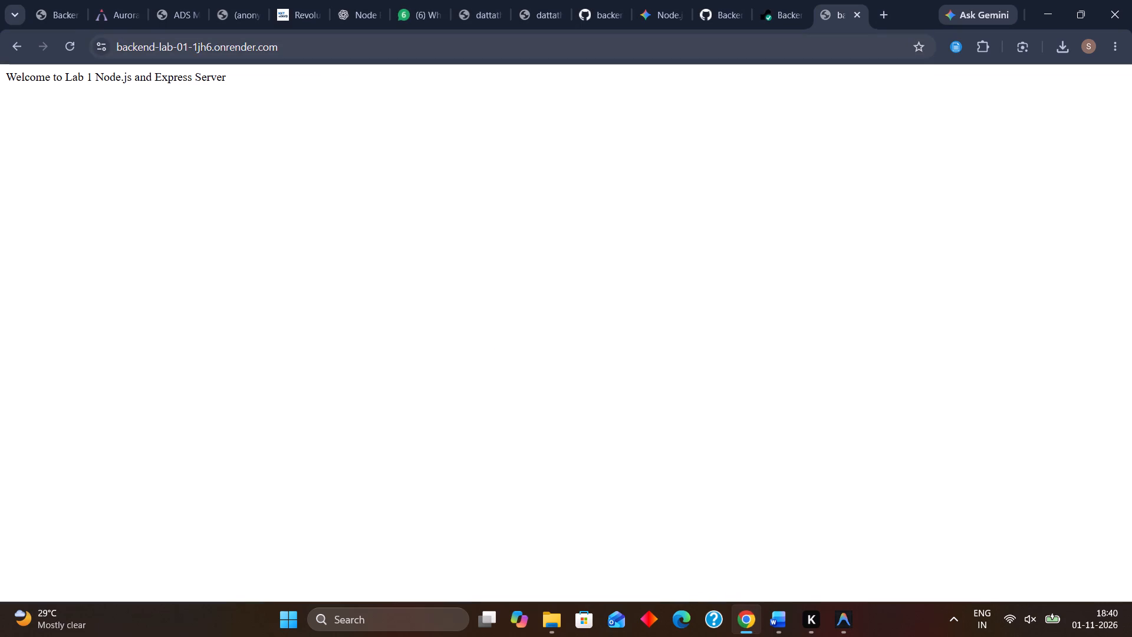
click(321, 50)
click(332, 48)
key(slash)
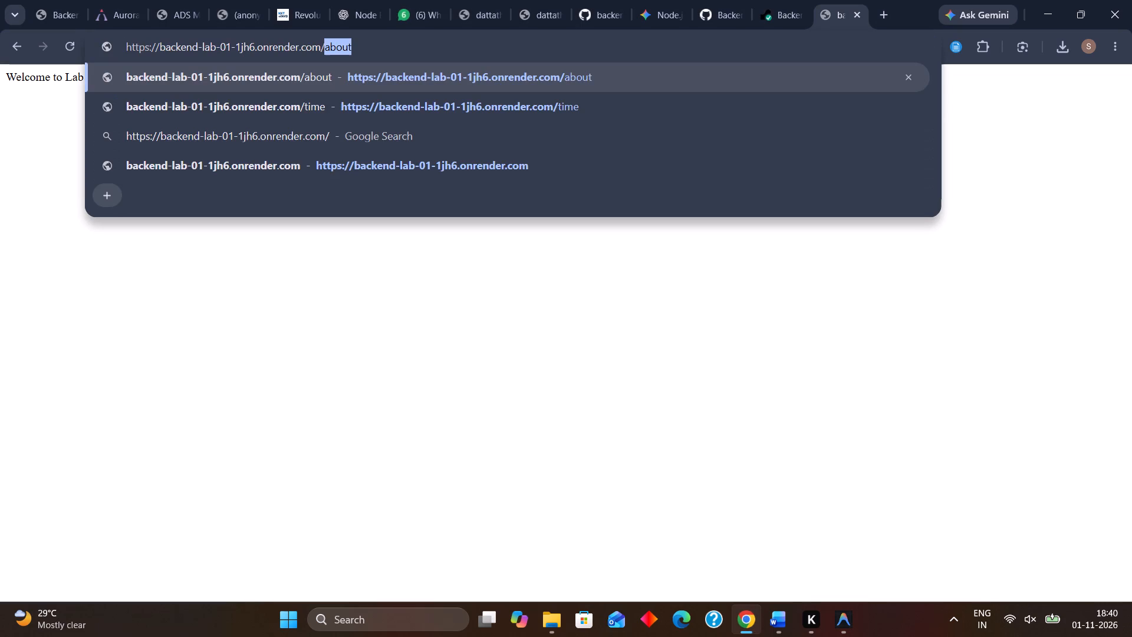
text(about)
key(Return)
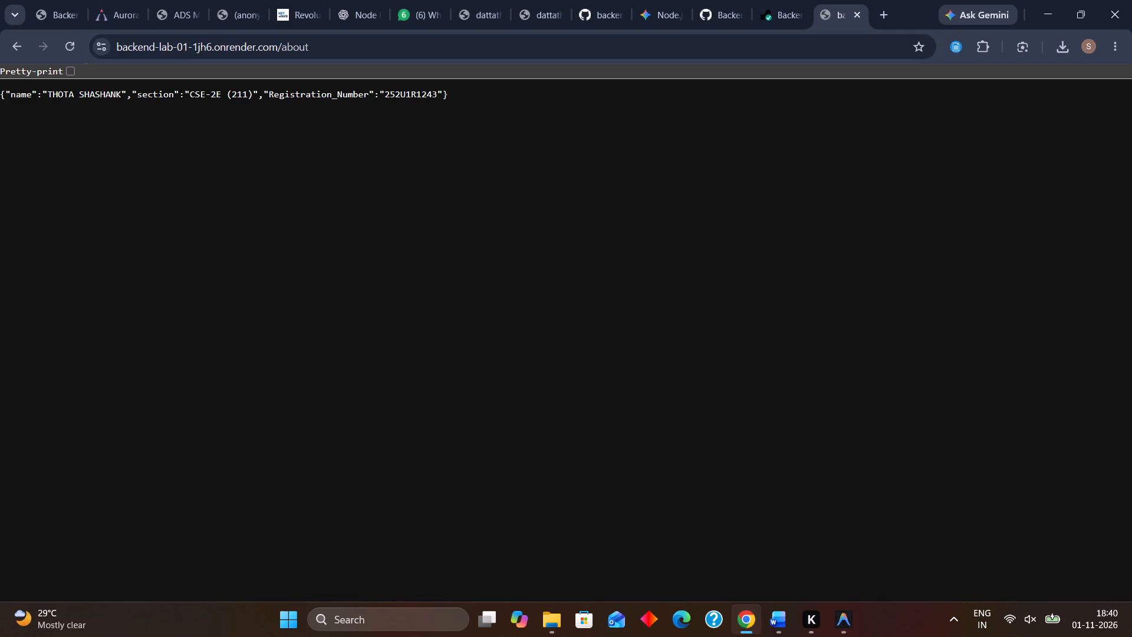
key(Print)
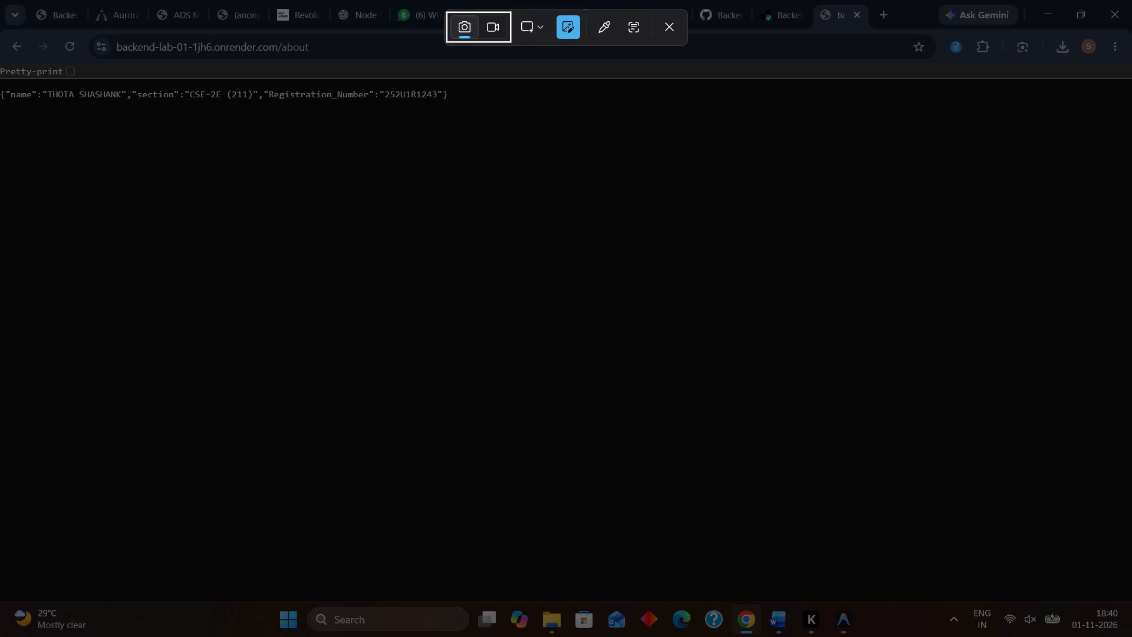
drag(0, 29, 889, 372)
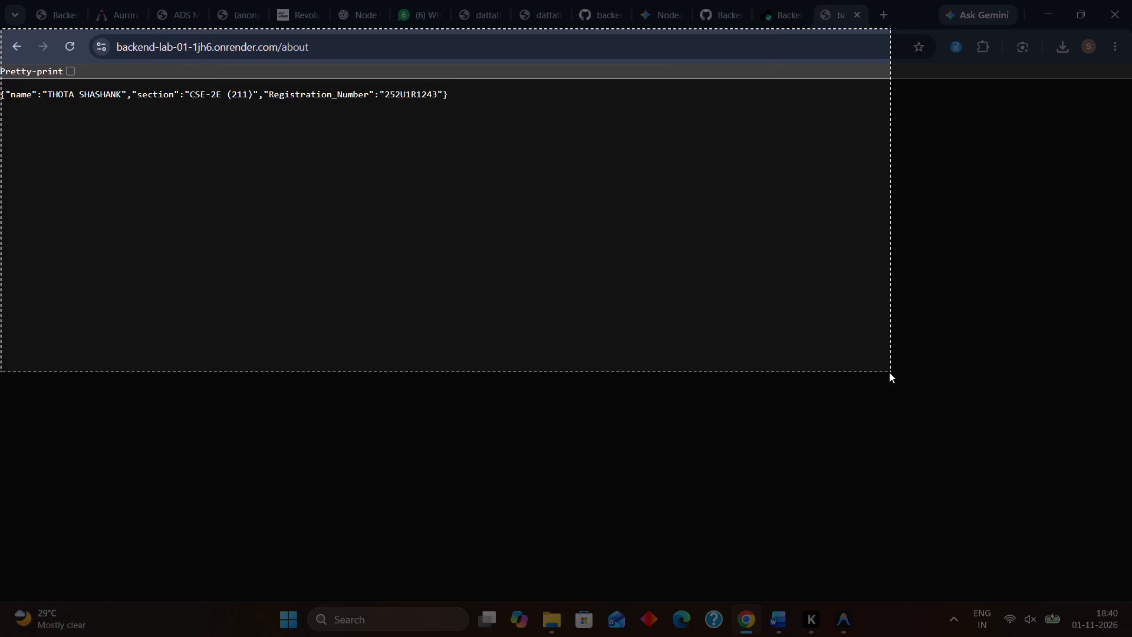
drag(889, 372, 726, 239)
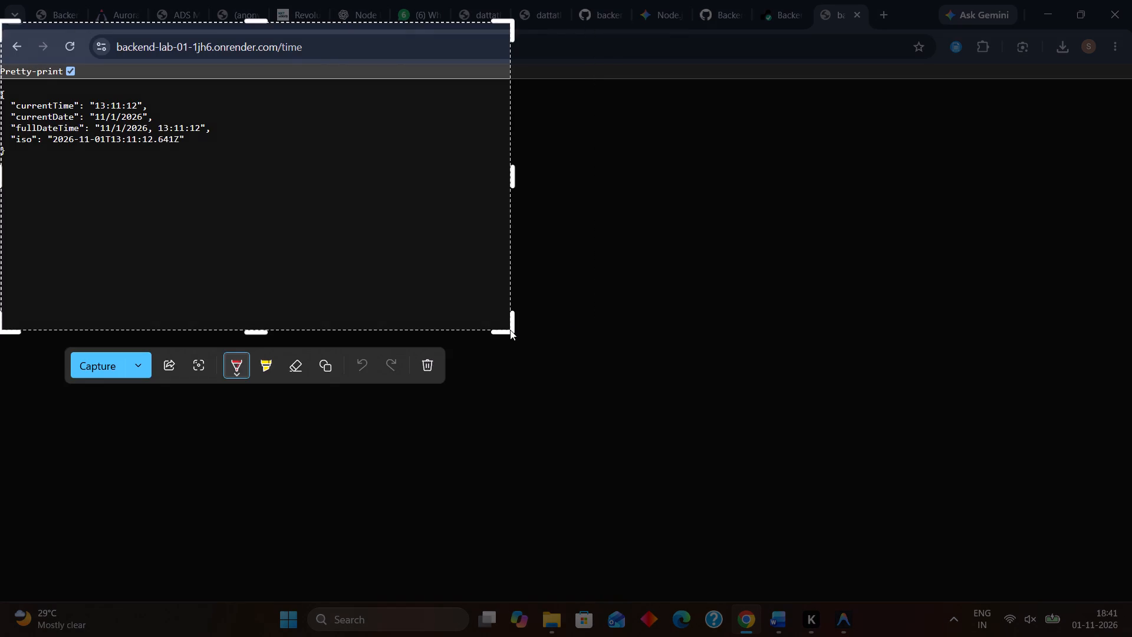
key(ctrl+c)
Return to the Adbms lab report 5 document in Word and paste the time page screenshot under "Screenshot:" in the Time route section.
click(849, 611)
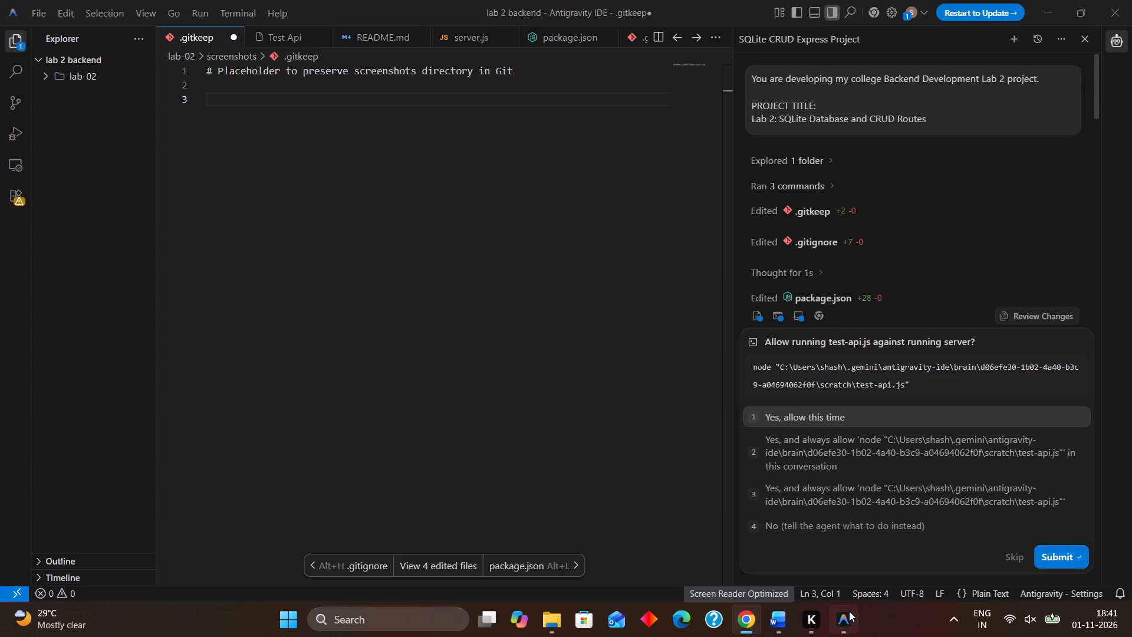
click(777, 615)
click(1019, 525)
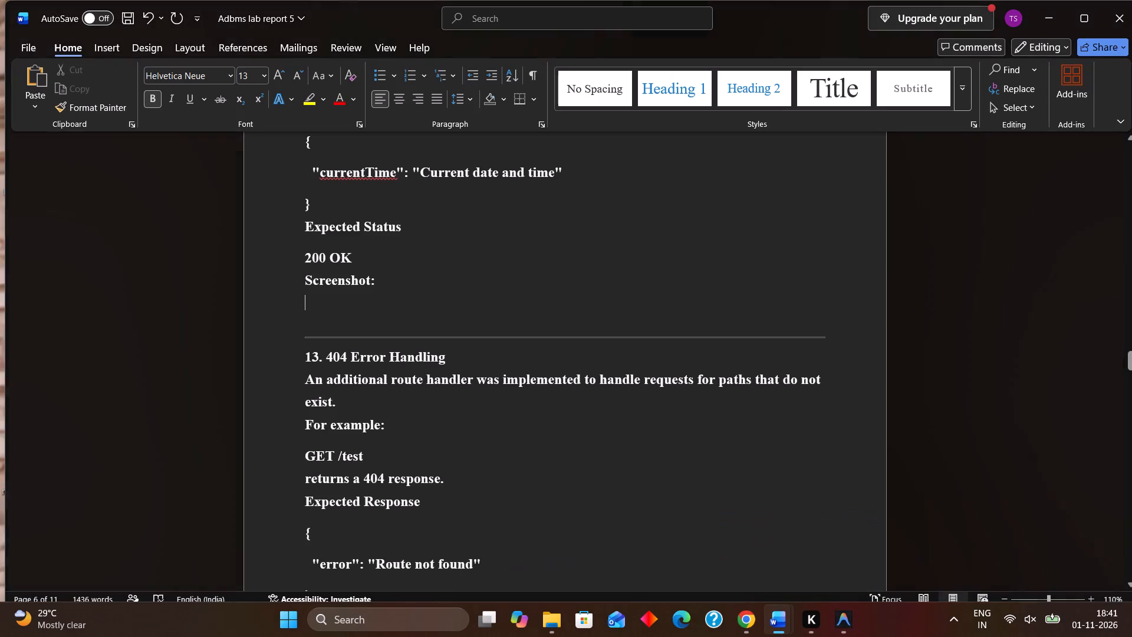
key(ctrl+v)
Shrink the pasted time route screenshot proportionally to about 70% of the text width.
scroll(432, 360, down, 1)
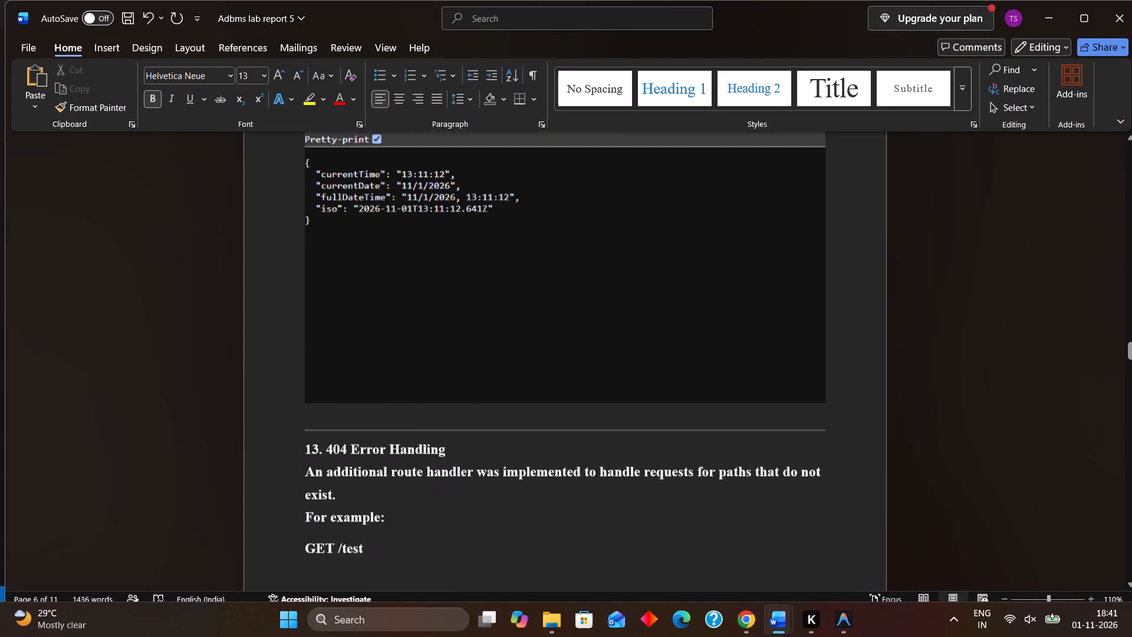
click(556, 329)
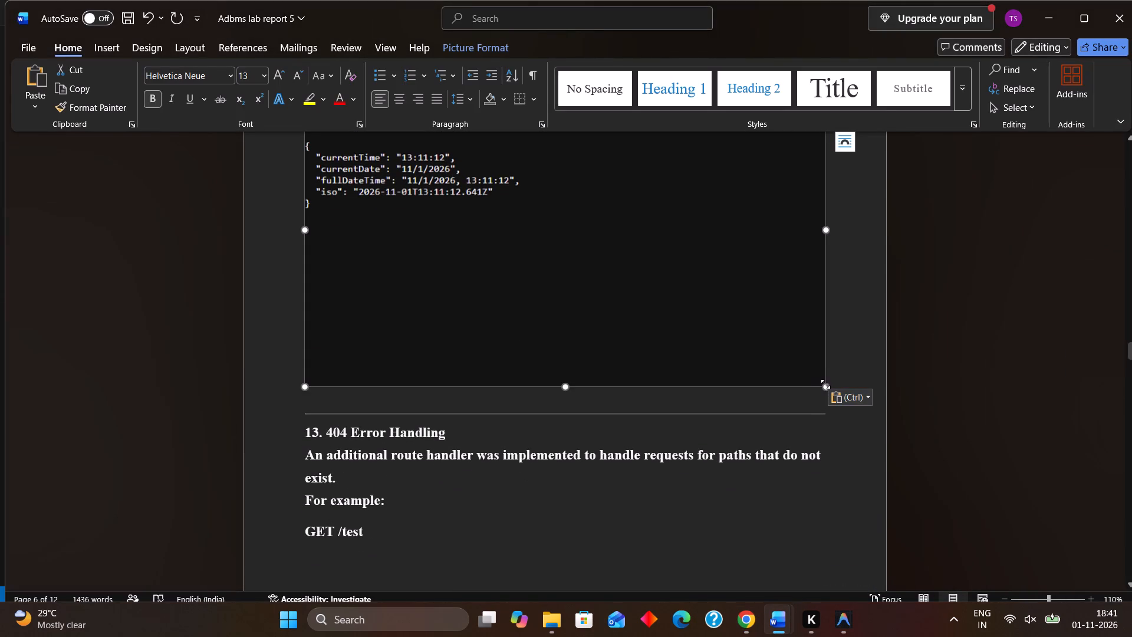
drag(825, 384, 669, 290)
click(626, 480)
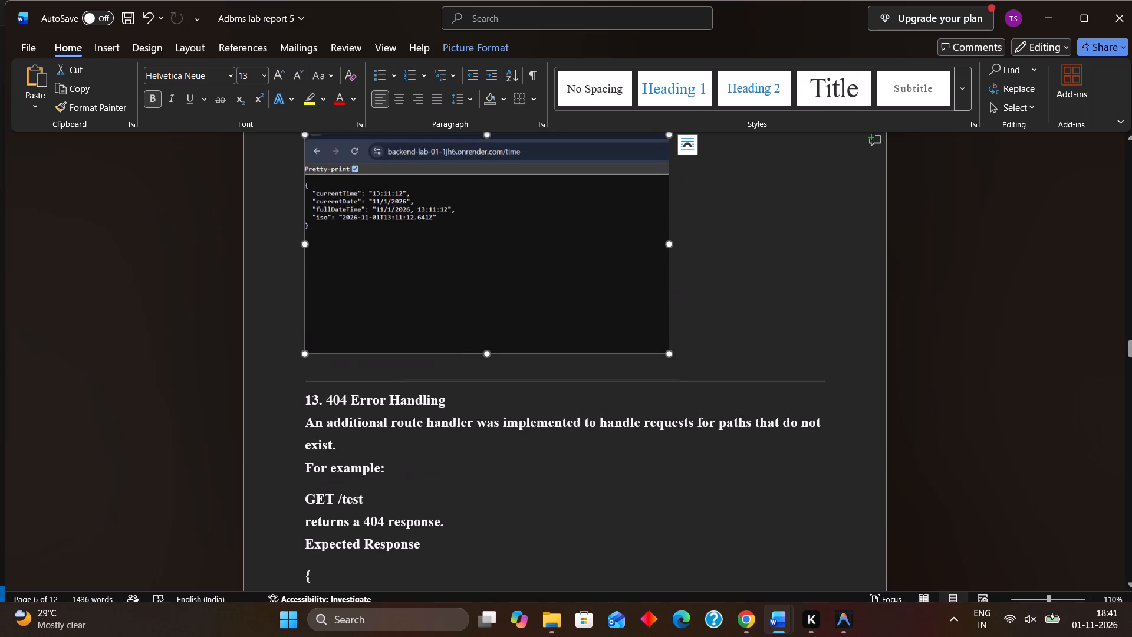
Remove the bold formatting from the route handler description paragraph under the 13. 404 Error Handling heading.
scroll(626, 480, down, 2)
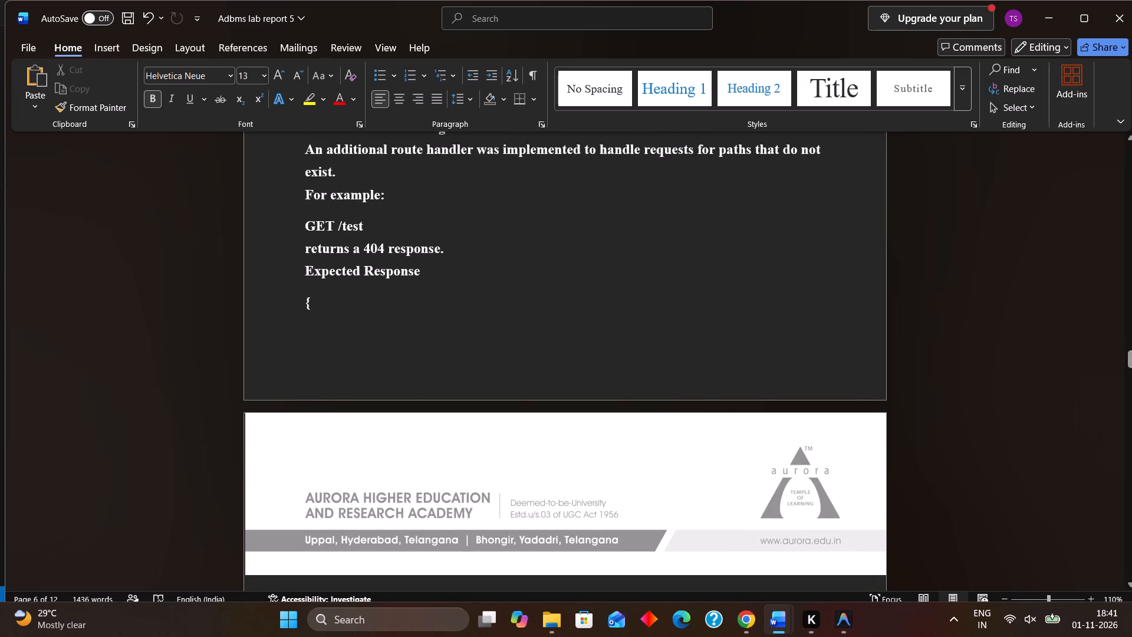
drag(308, 154, 340, 171)
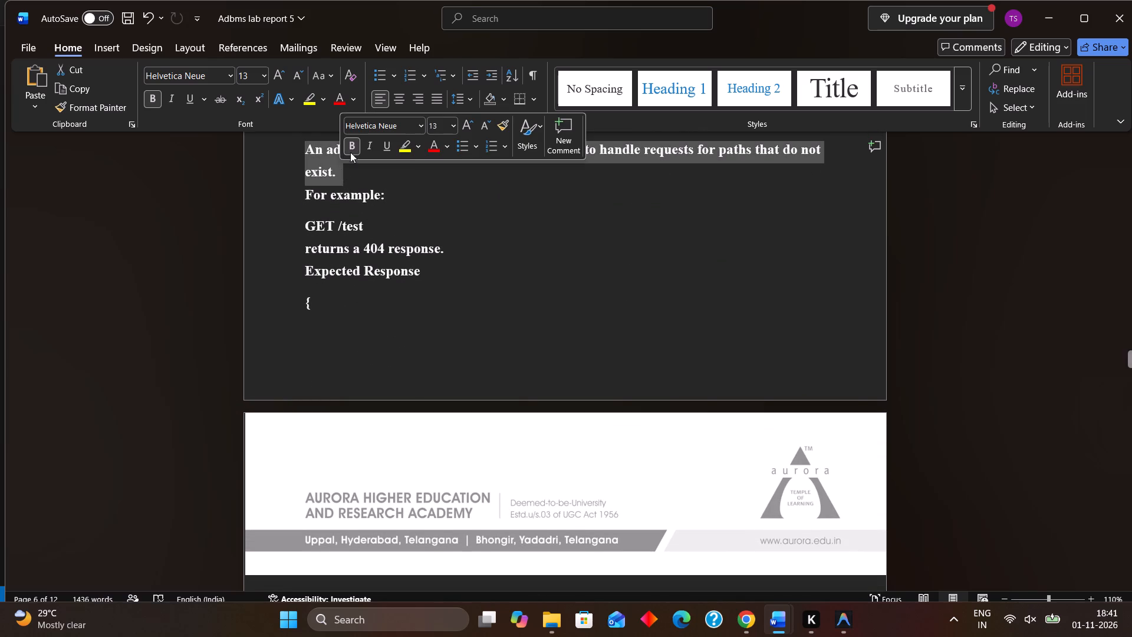
click(353, 140)
click(367, 276)
Delete the "[Insert 404 Screenshot Here]" placeholder, keeping an empty line below "Screenshot:" in the 404 Error Handling section.
scroll(367, 276, down, 1)
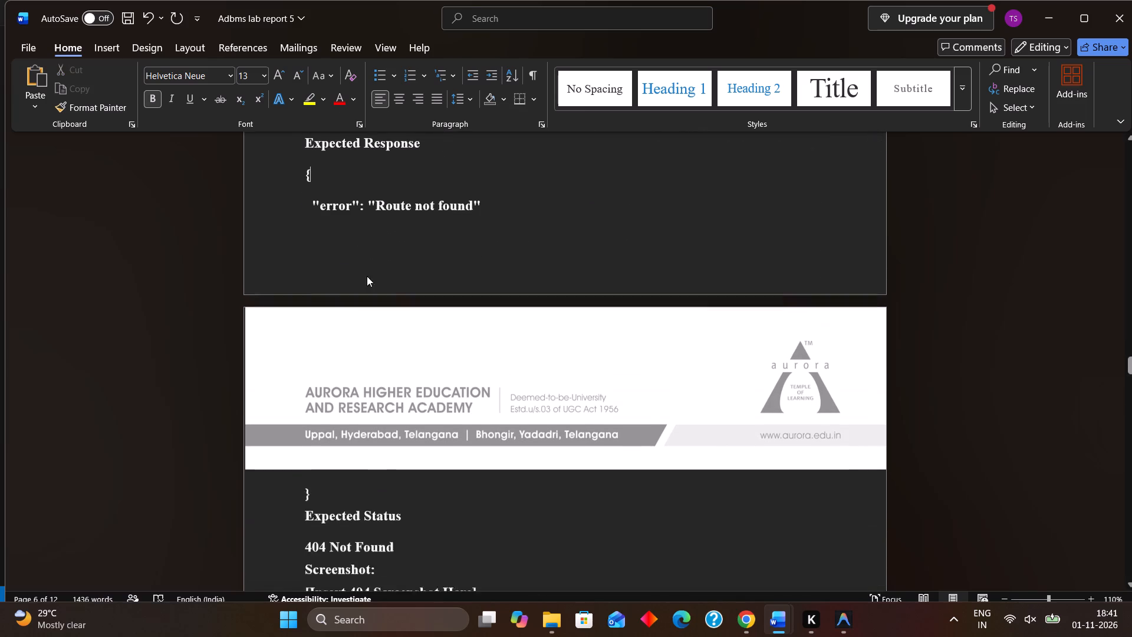
scroll(367, 276, down, 1)
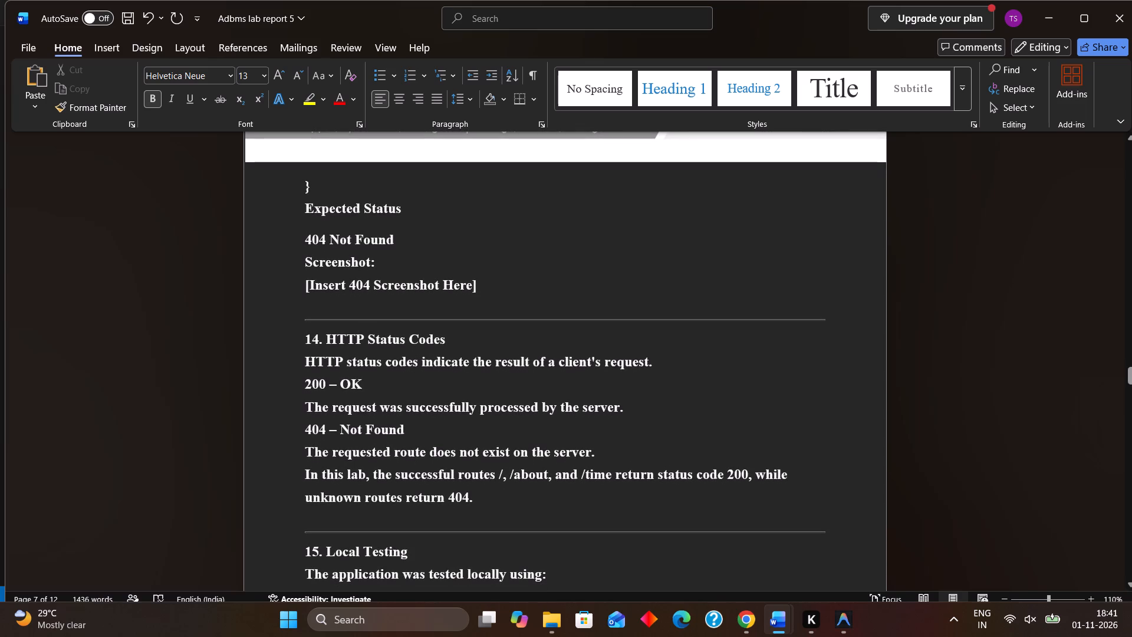
drag(489, 285, 328, 270)
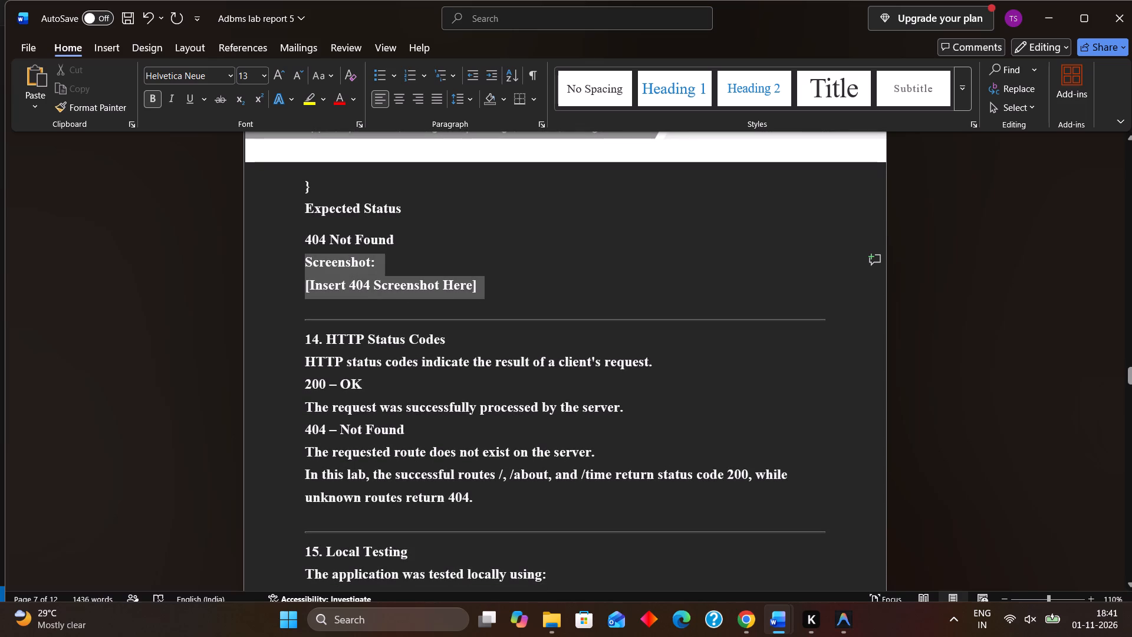
drag(328, 270, 407, 277)
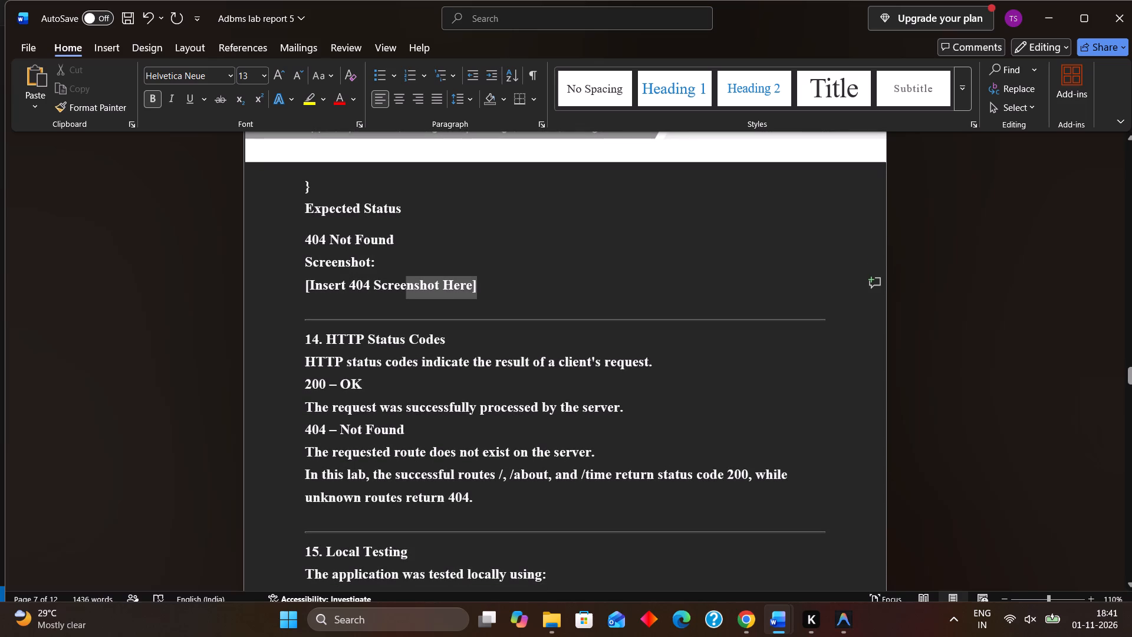
drag(407, 277, 297, 288)
key(BackSpace)
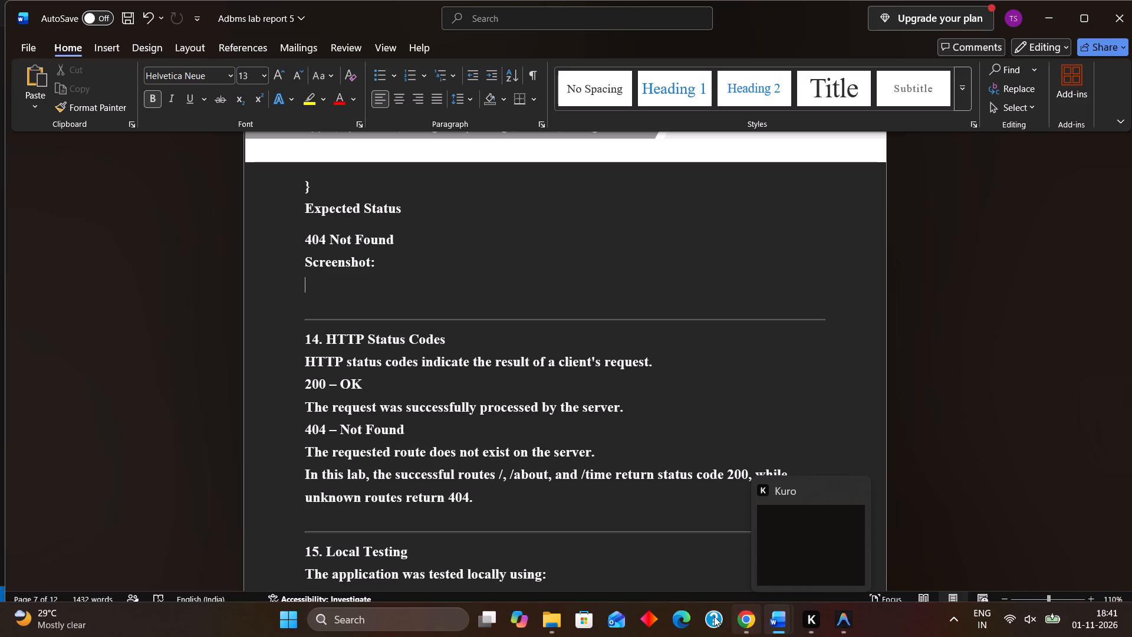
Switch to Chrome and load the deployed backend's undefined route backend-lab-01-1jh6.onrender.com/times.
click(739, 618)
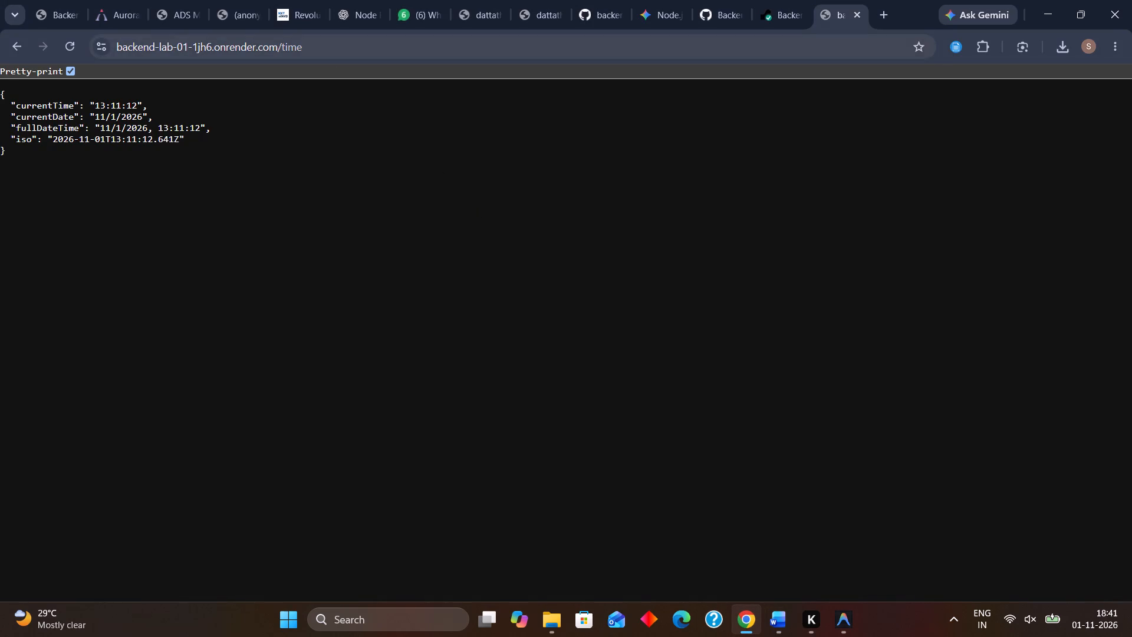
double_click(329, 50)
click(379, 35)
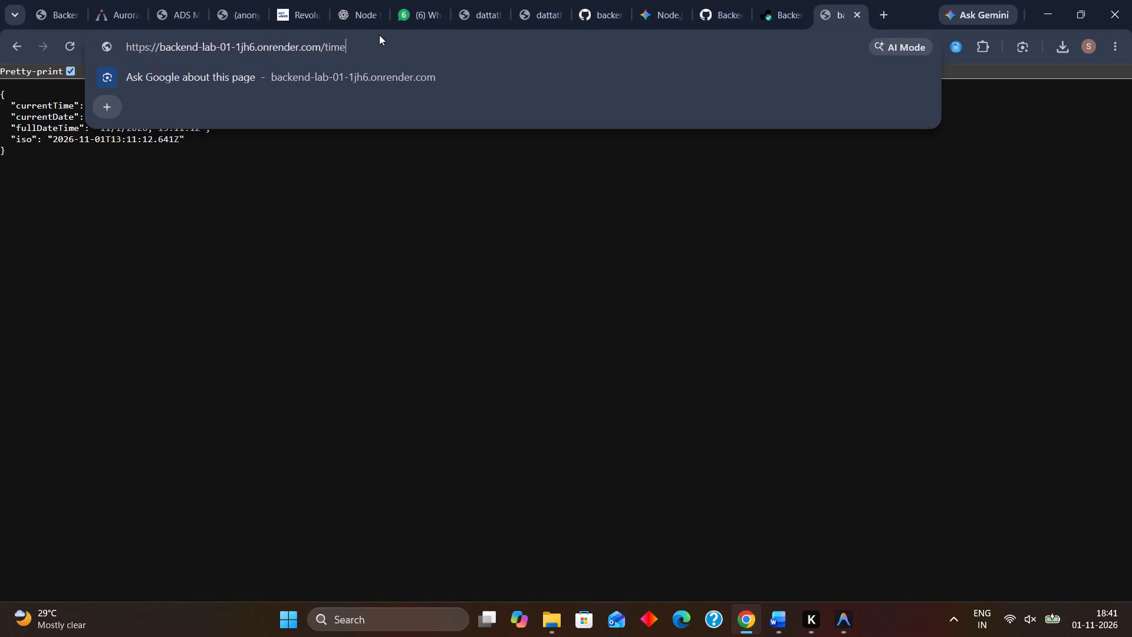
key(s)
key(Return)
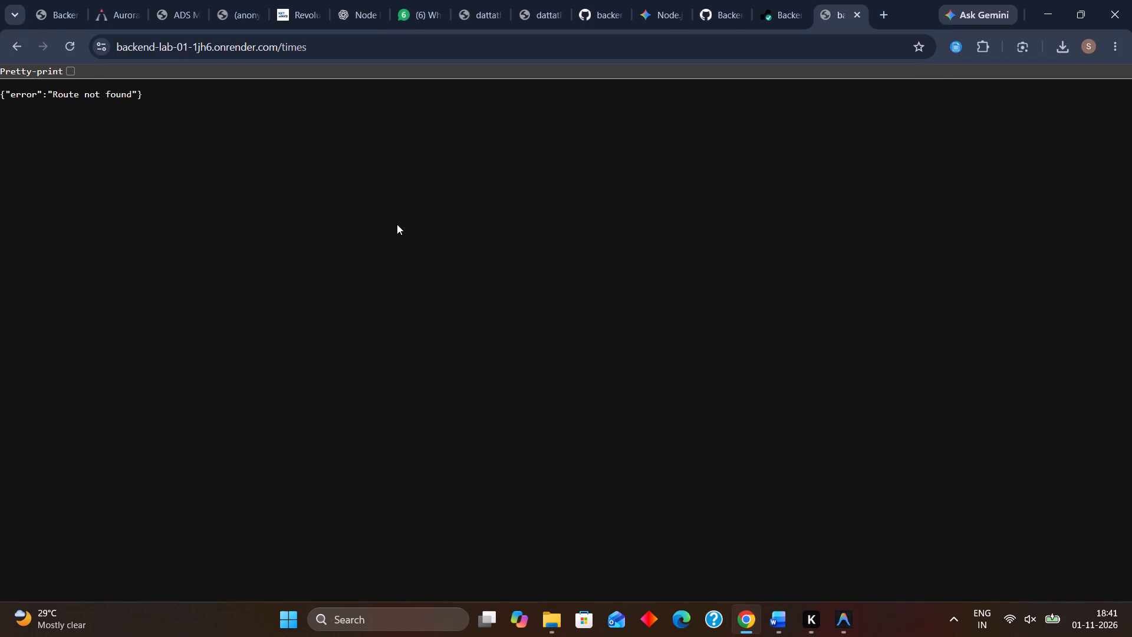
Capture the browser area showing the /times address and its JSON error response, and copy the screenshot.
key(Print)
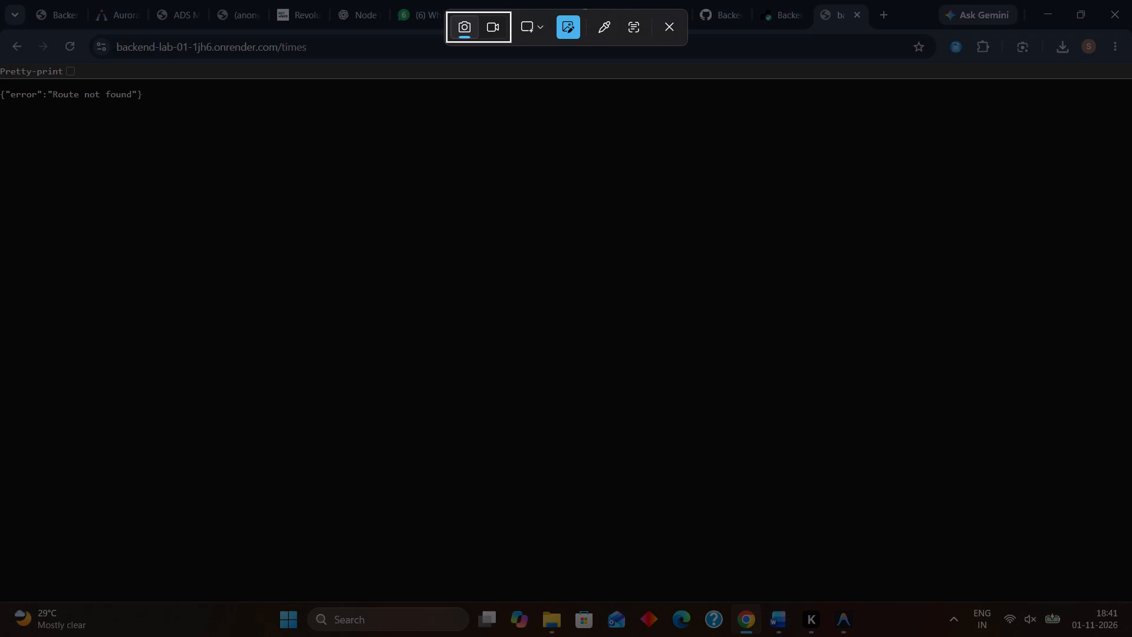
drag(0, 29, 310, 153)
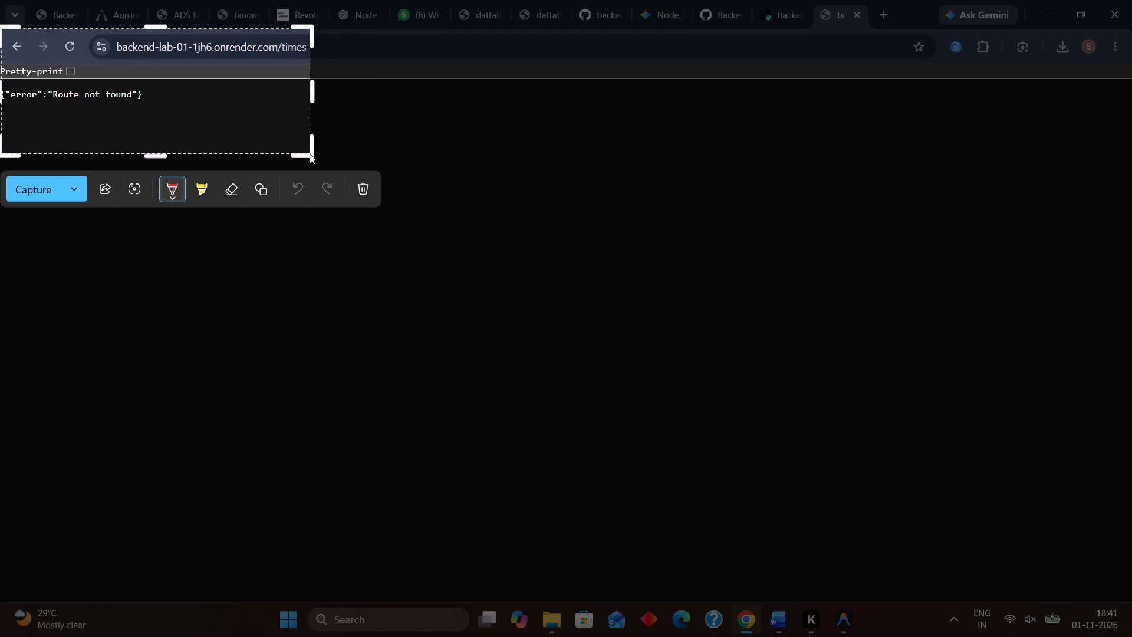
key(ctrl+c)
Return to the Adbms lab report 5 document in Word and paste the screenshot under "Screenshot:" in the 404 Error Handling section.
click(842, 615)
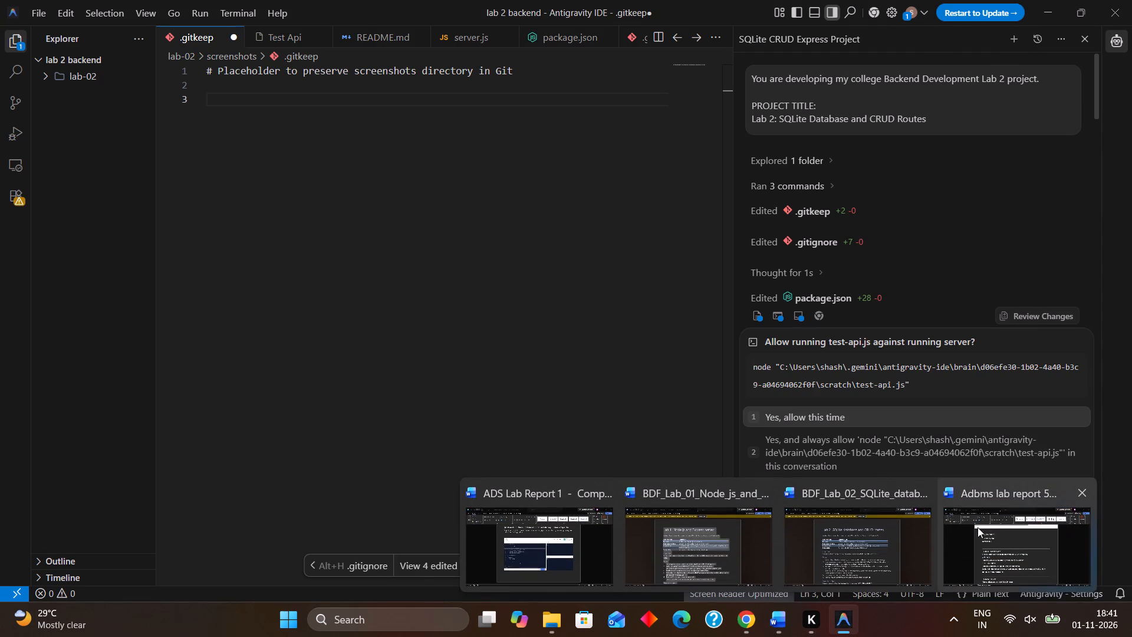
click(978, 527)
key(ctrl+v)
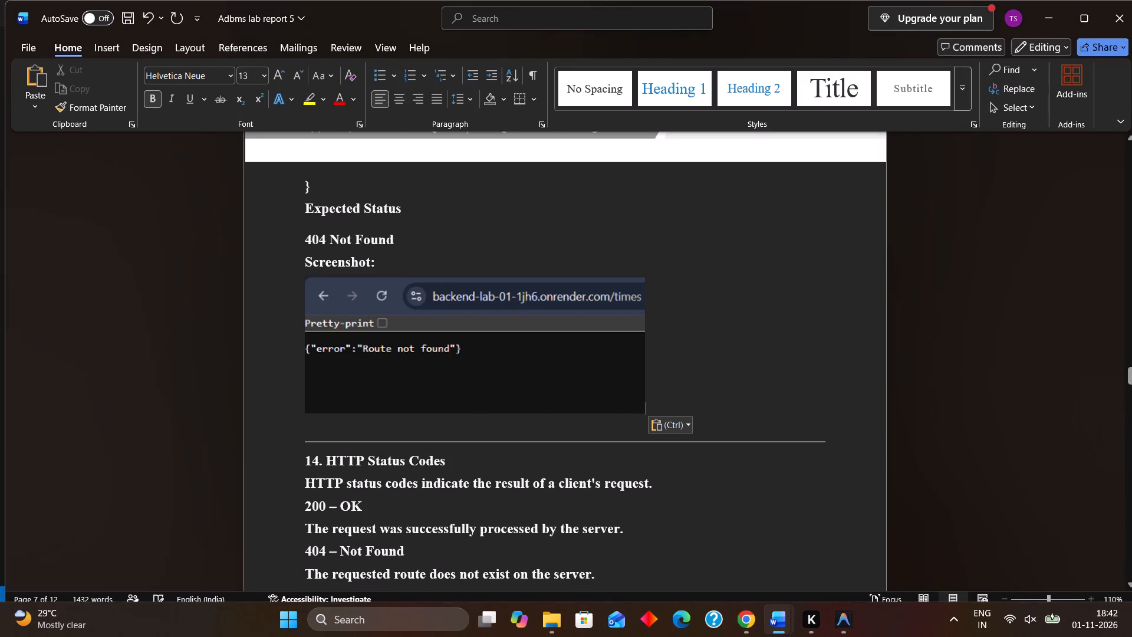
Remove the bold formatting from all body text under the 14. HTTP Status Codes heading.
scroll(534, 405, down, 1)
right_click(534, 405)
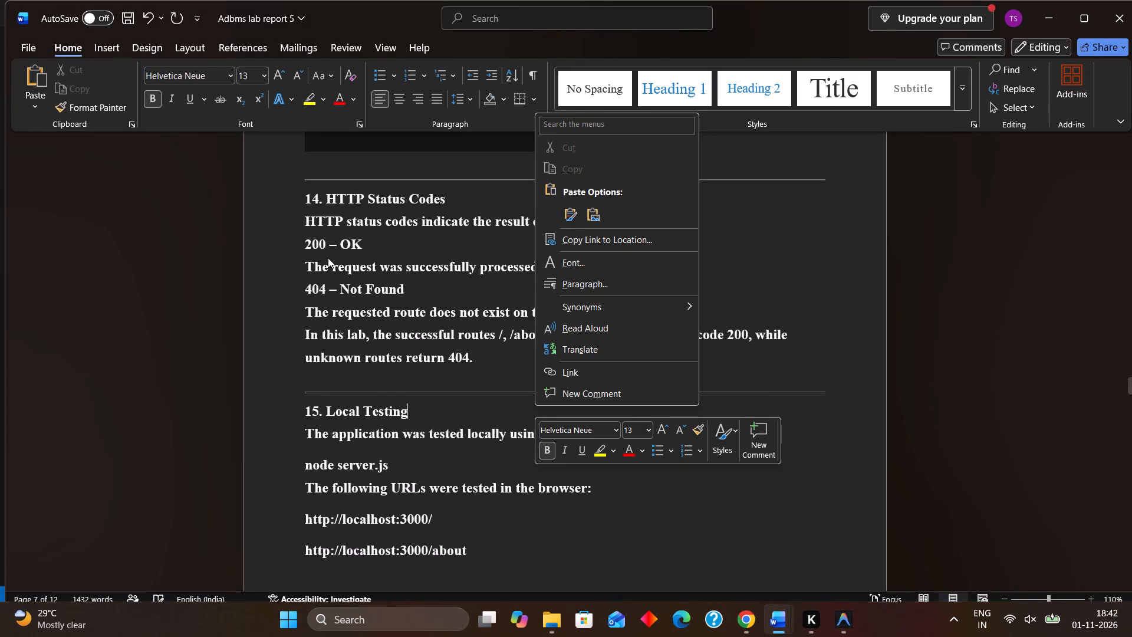
click(306, 218)
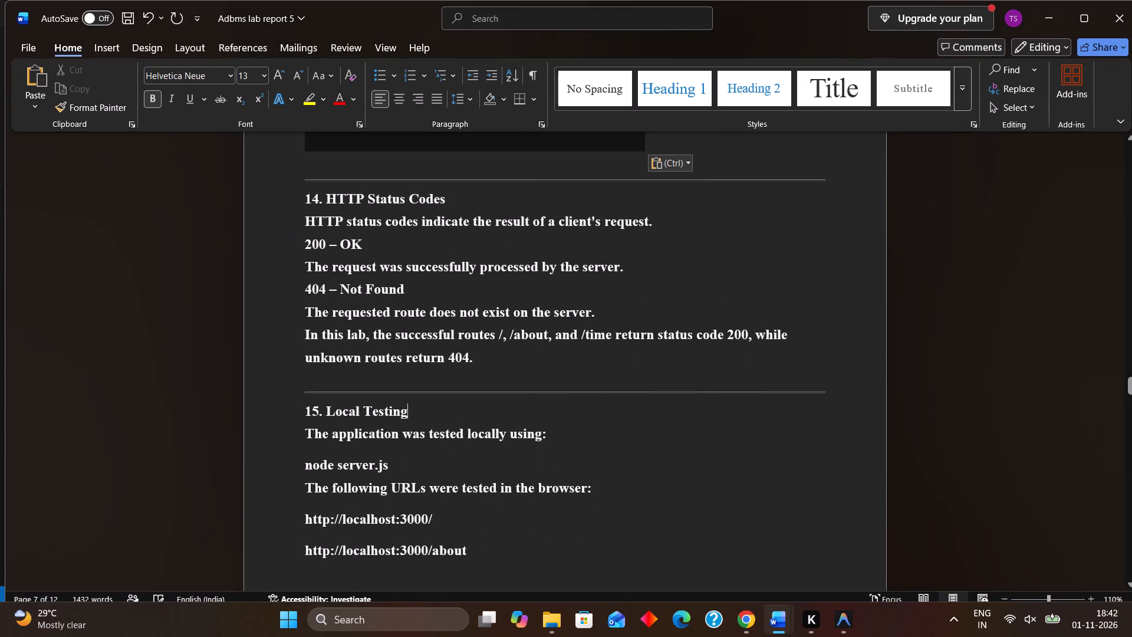
drag(305, 220, 471, 352)
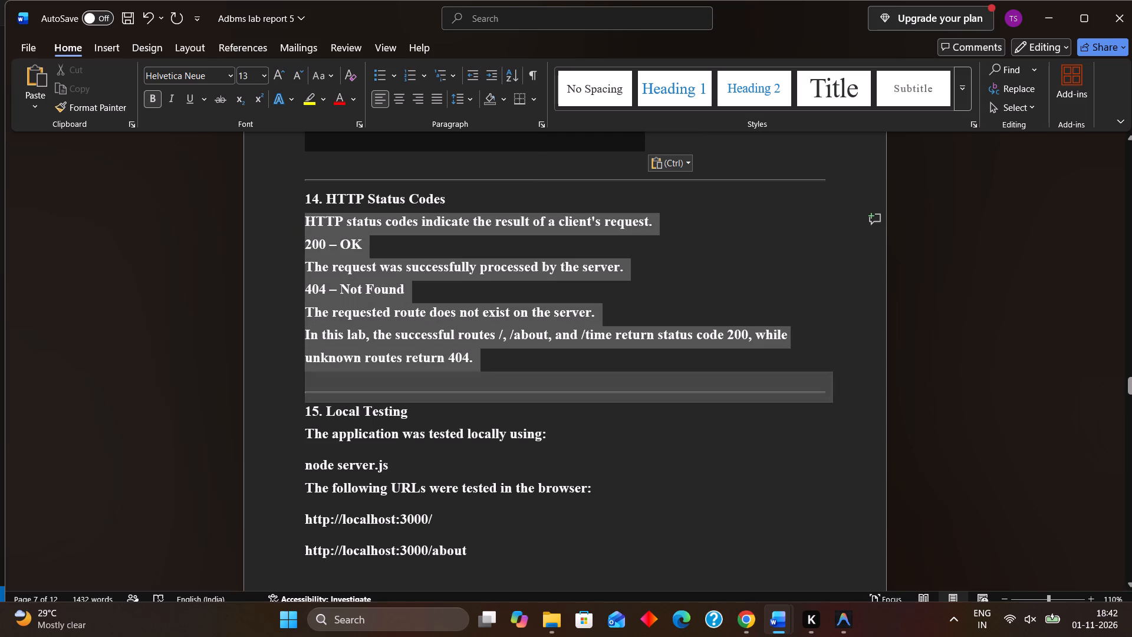
drag(471, 352, 485, 362)
click(493, 330)
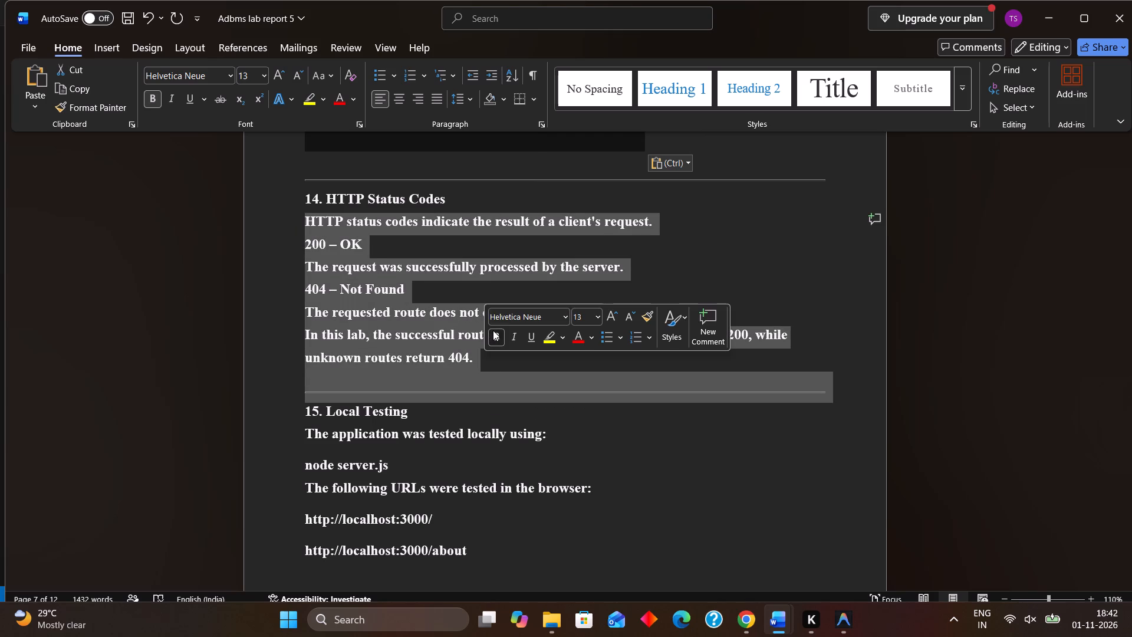
Delete the horizontal divider line between the HTTP Status Codes section and the 15. Local Testing heading.
click(472, 386)
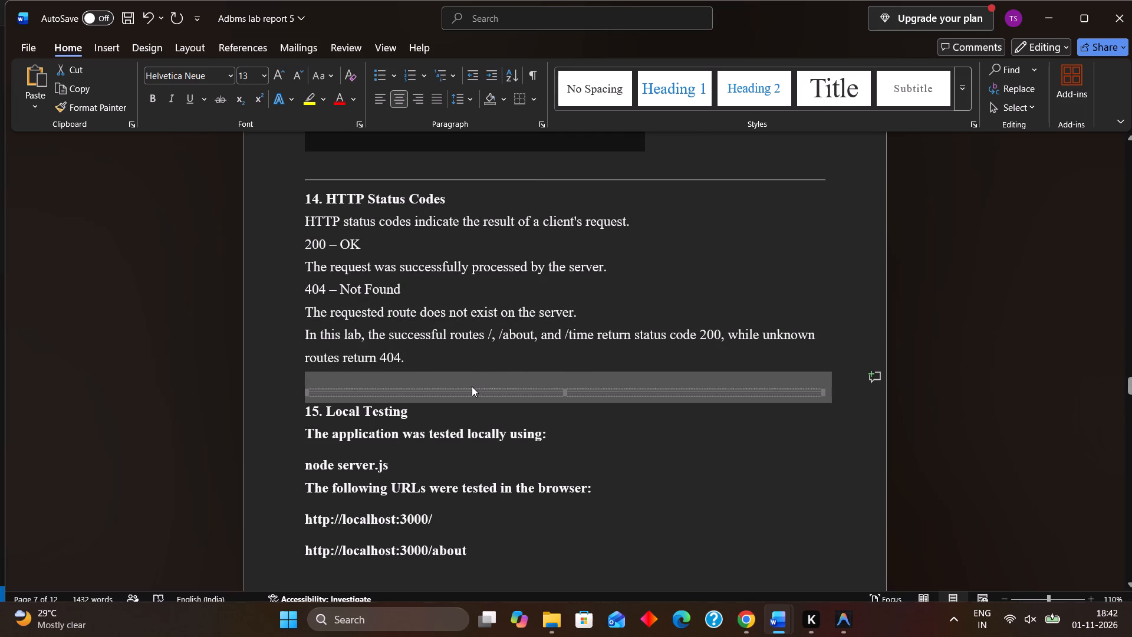
key(BackSpace)
Remove the bold formatting from the "node server.js" line in the 15. Local Testing section.
scroll(472, 386, down, 3)
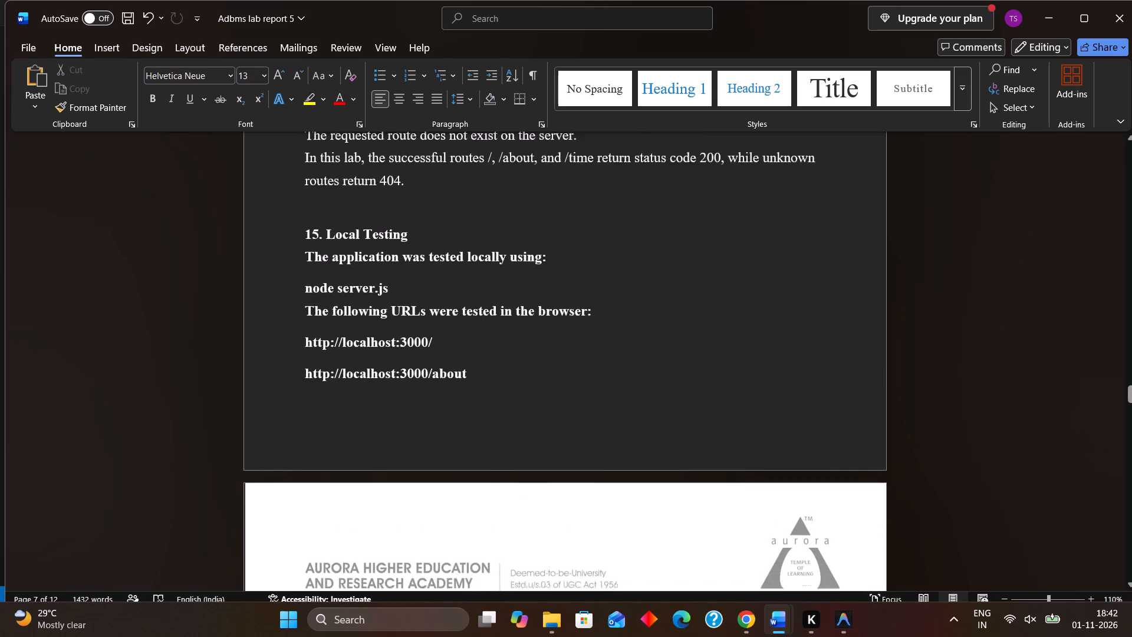
scroll(472, 386, down, 2)
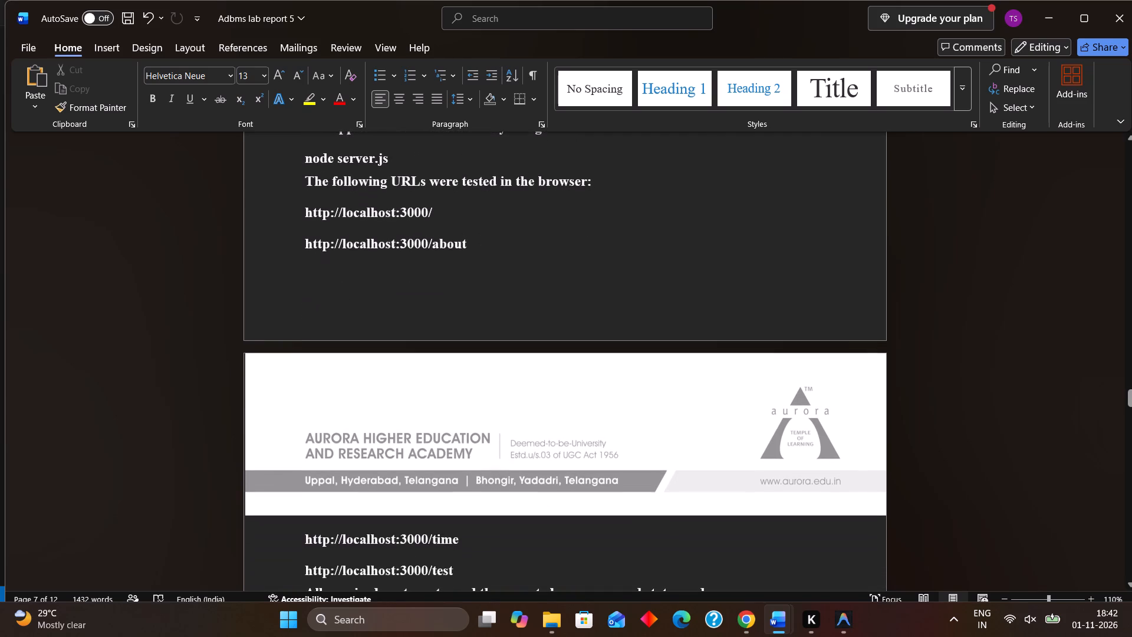
scroll(390, 281, up, 1)
drag(306, 282, 312, 313)
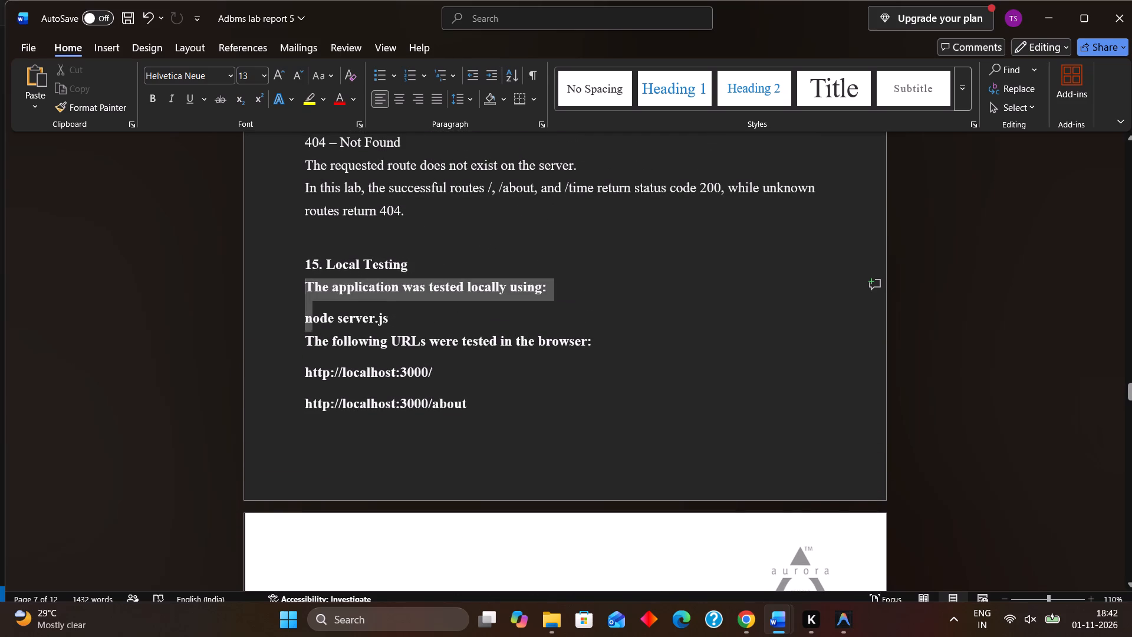
drag(312, 313, 394, 324)
click(394, 324)
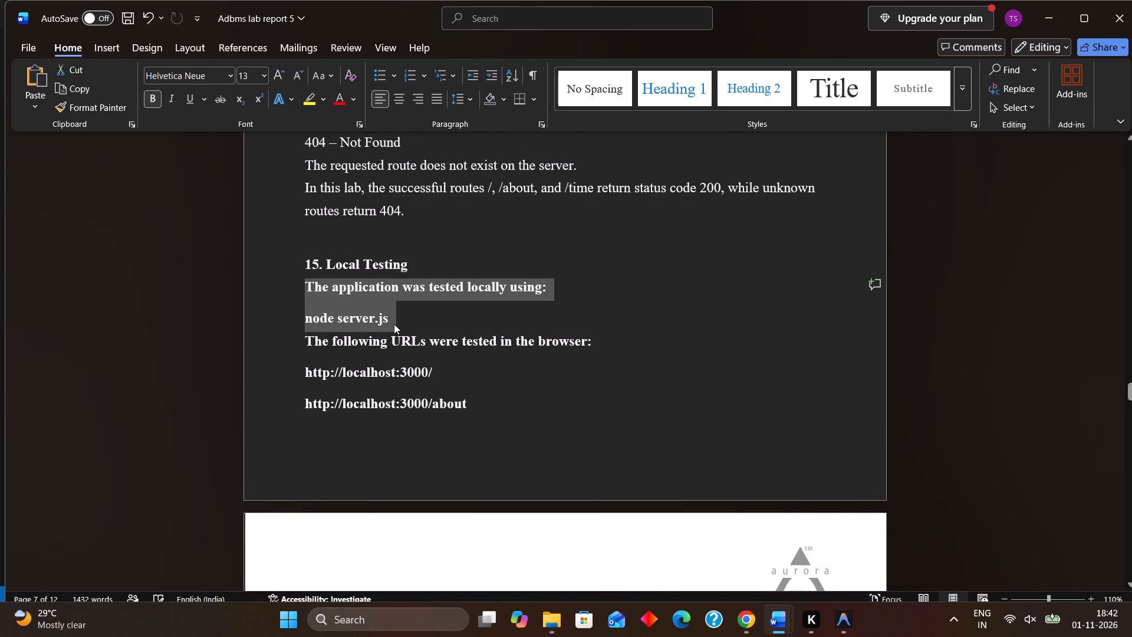
drag(396, 318, 317, 320)
click(326, 297)
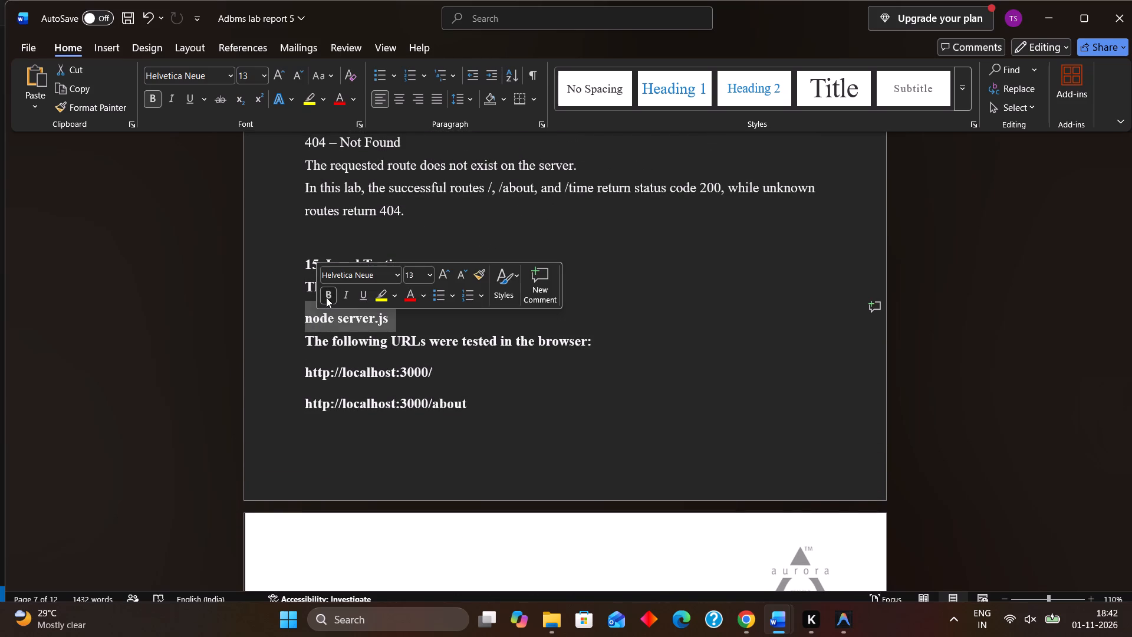
drag(483, 411, 316, 367)
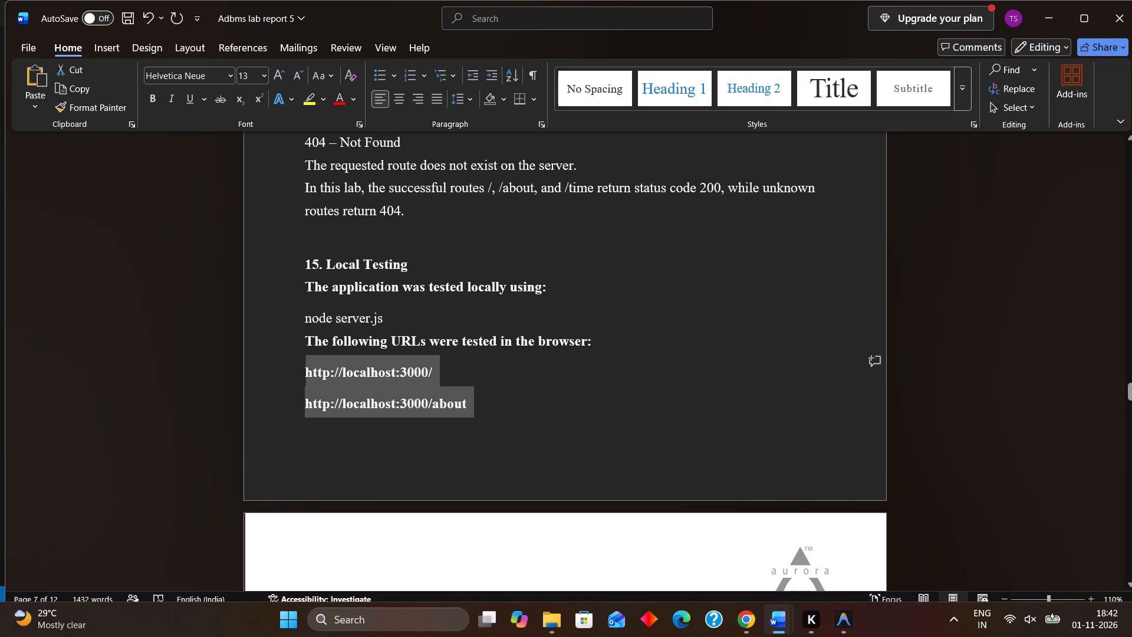
drag(316, 367, 305, 369)
click(315, 343)
click(342, 415)
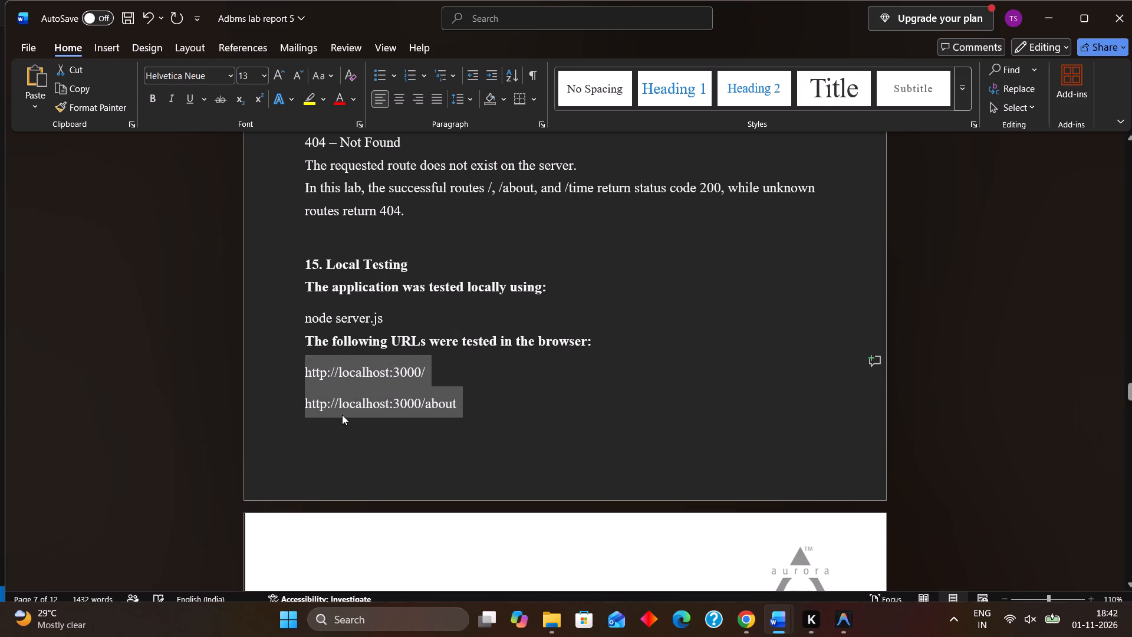
Remove the bold formatting from the /time and /test URLs and the closing sentence about required routes in the Local Testing section.
scroll(342, 415, down, 2)
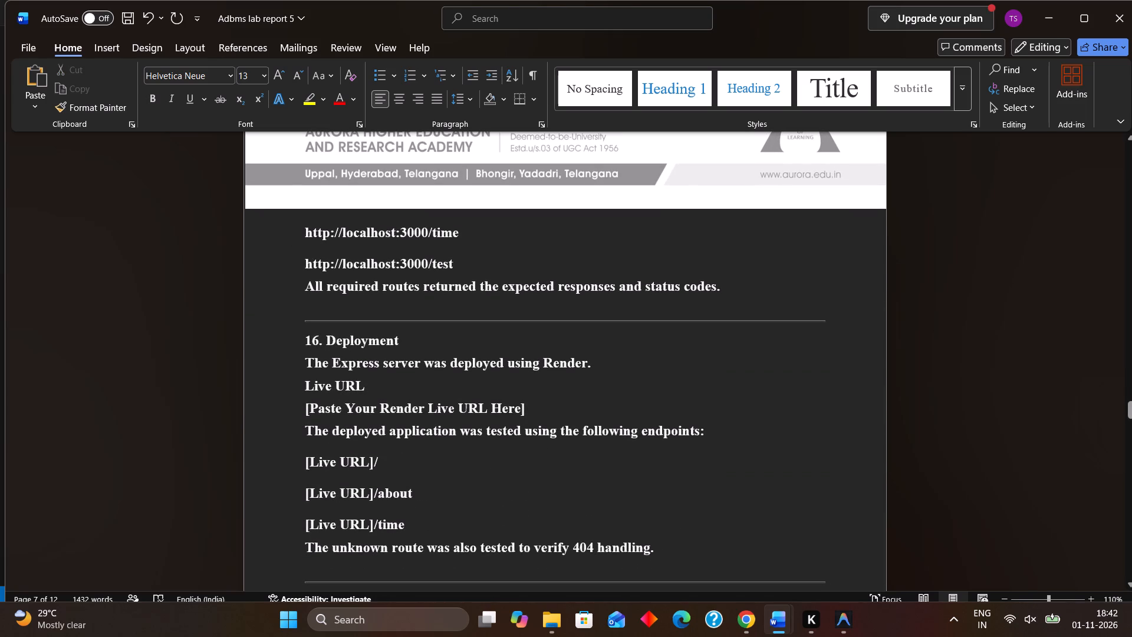
drag(297, 225, 710, 293)
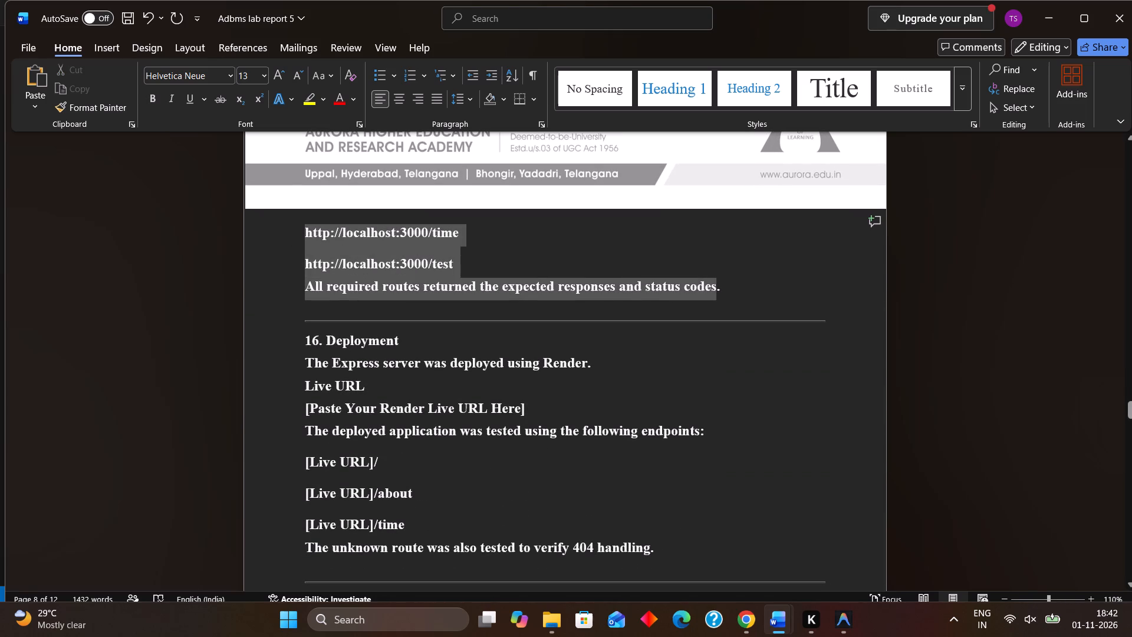
drag(710, 293, 726, 293)
click(736, 267)
Delete the horizontal divider line above the 16. Deployment heading.
click(688, 316)
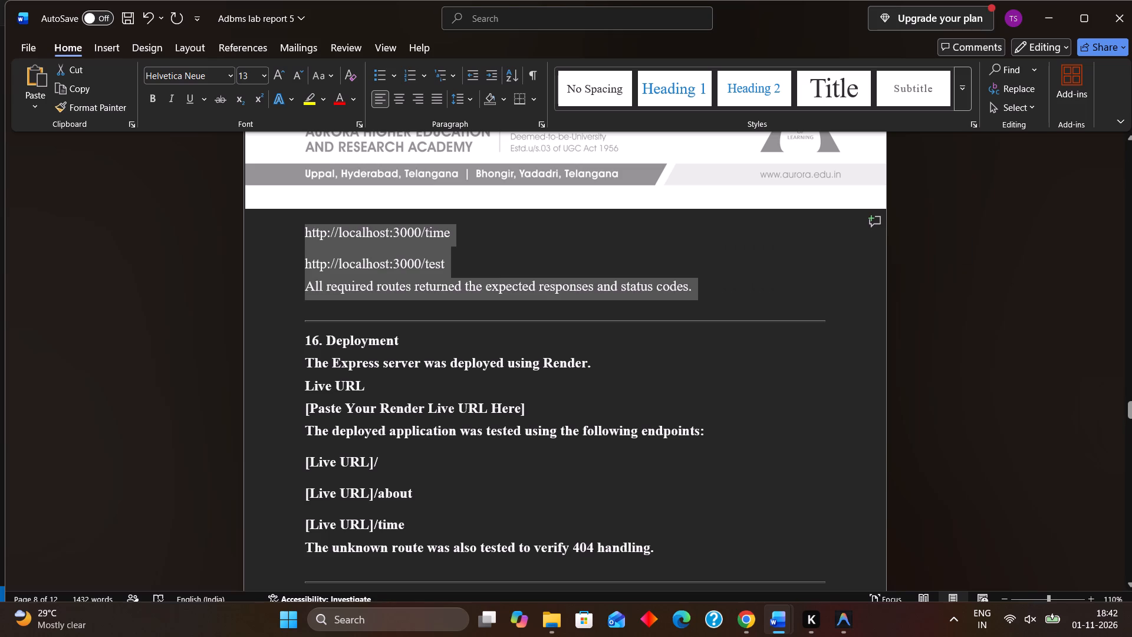
key(BackSpace)
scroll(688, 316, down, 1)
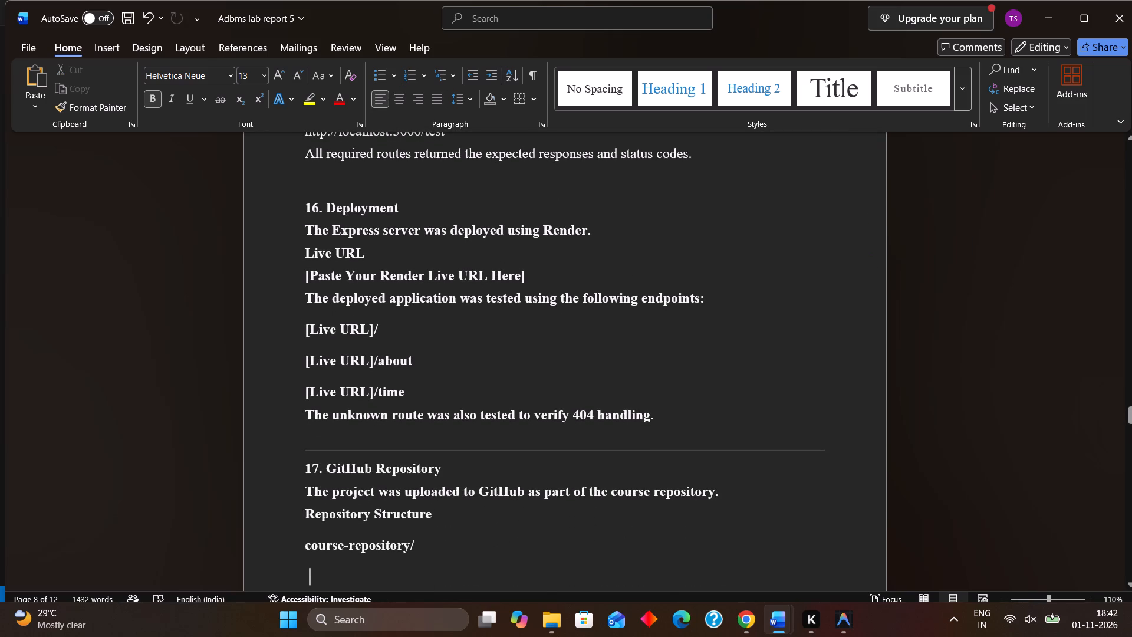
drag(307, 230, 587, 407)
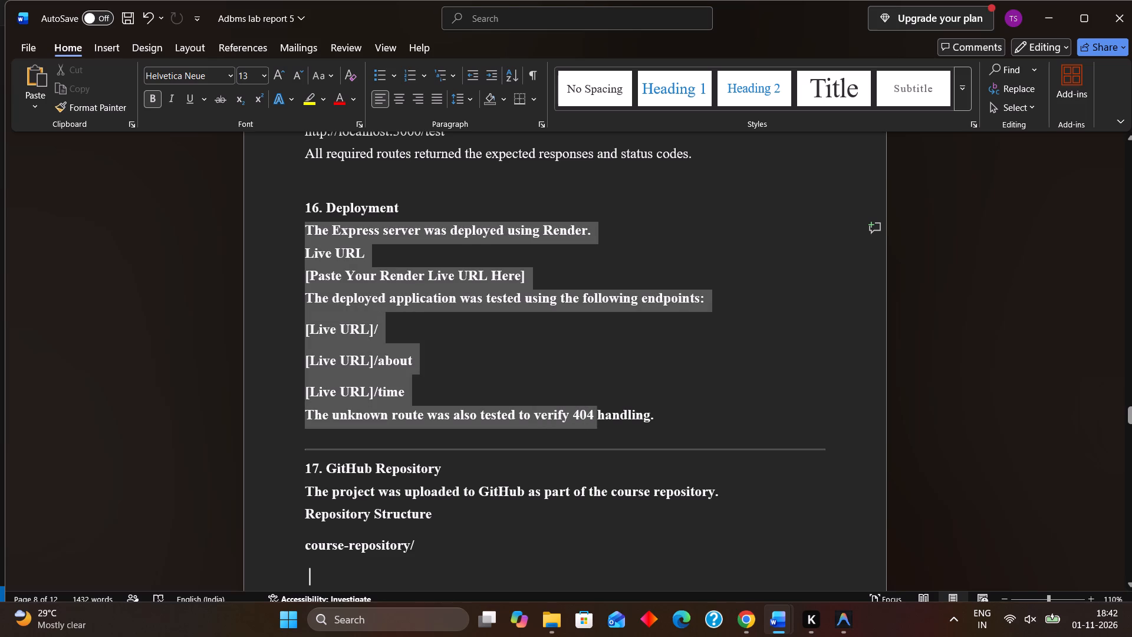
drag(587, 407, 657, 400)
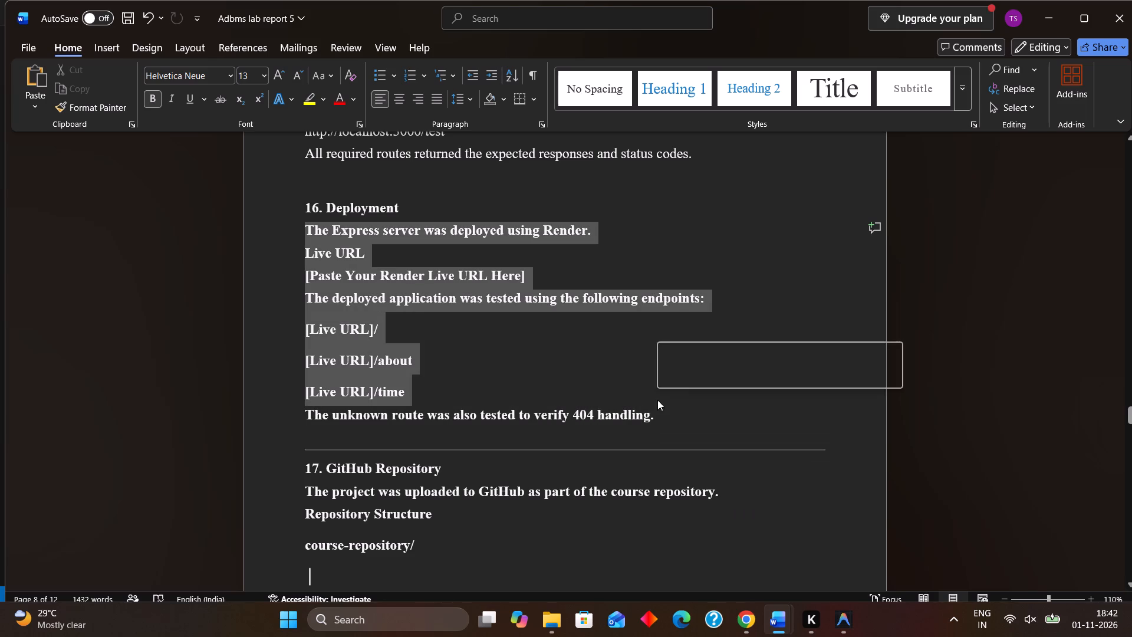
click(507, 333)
Review the report's content and formatting from the tools list before 4. Introduction through to 22. Conclusion.
scroll(492, 297, up, 2)
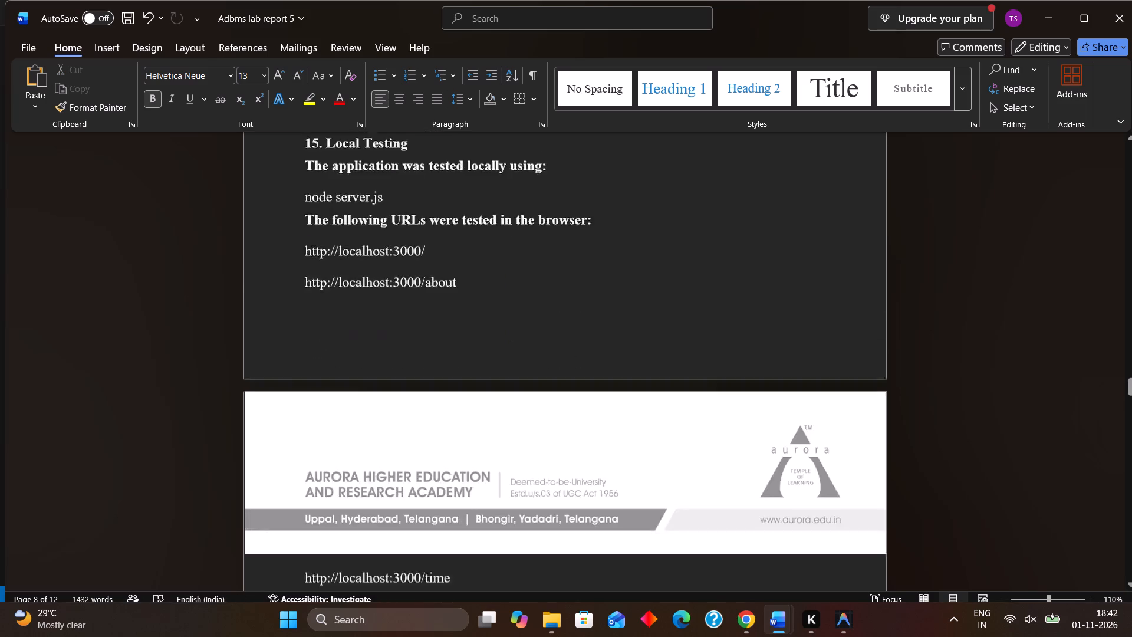
scroll(492, 297, up, 9)
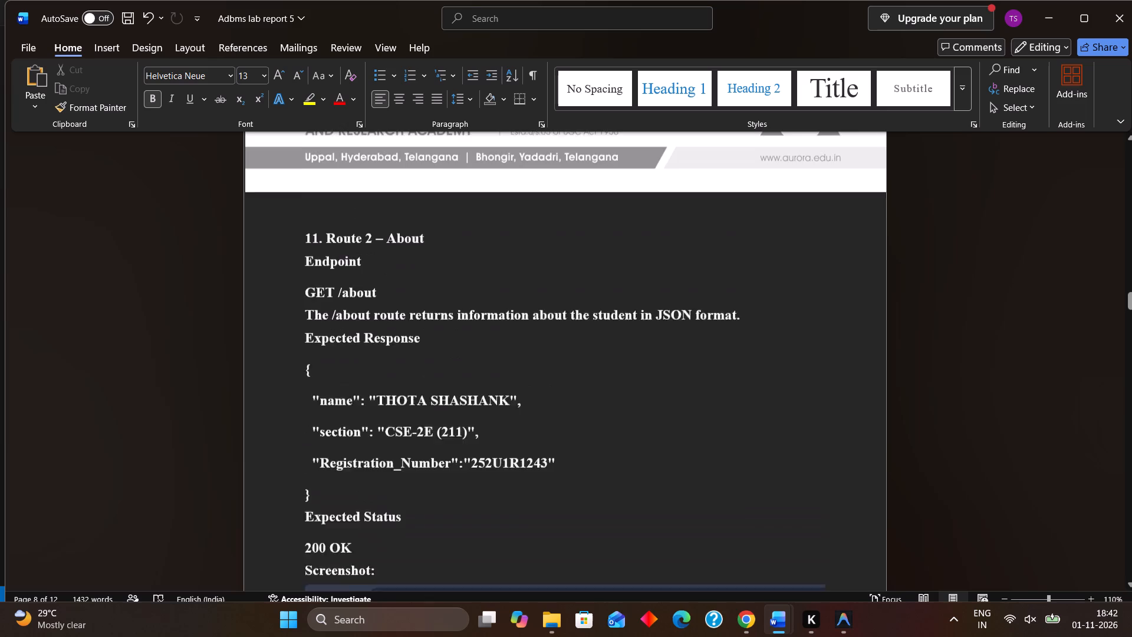
scroll(492, 297, up, 9)
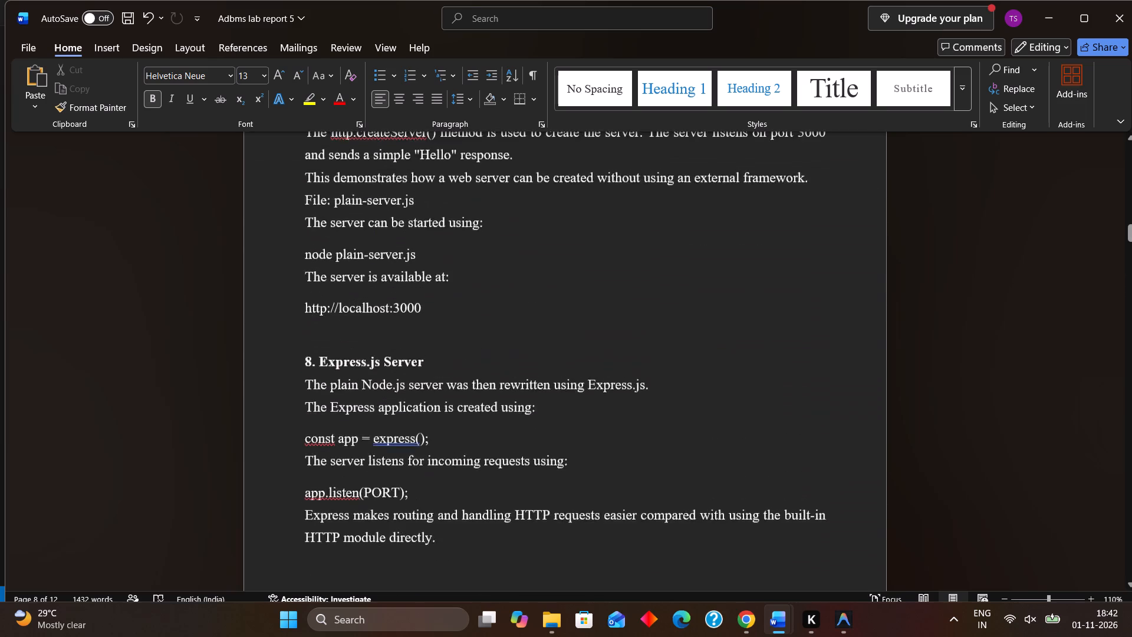
scroll(492, 297, up, 6)
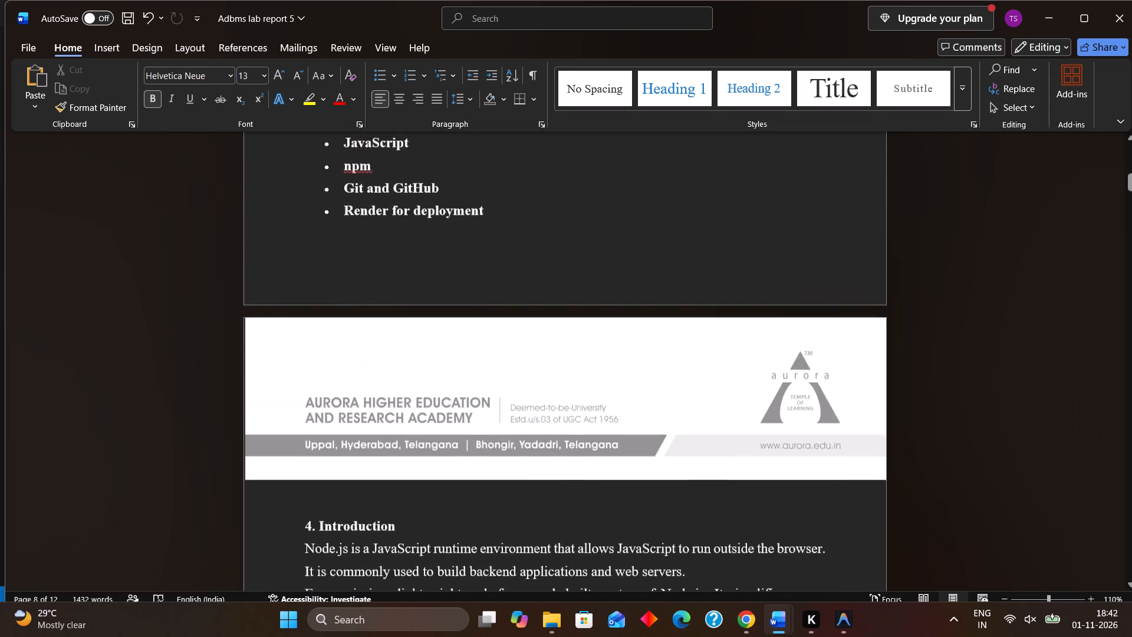
scroll(492, 297, down, 13)
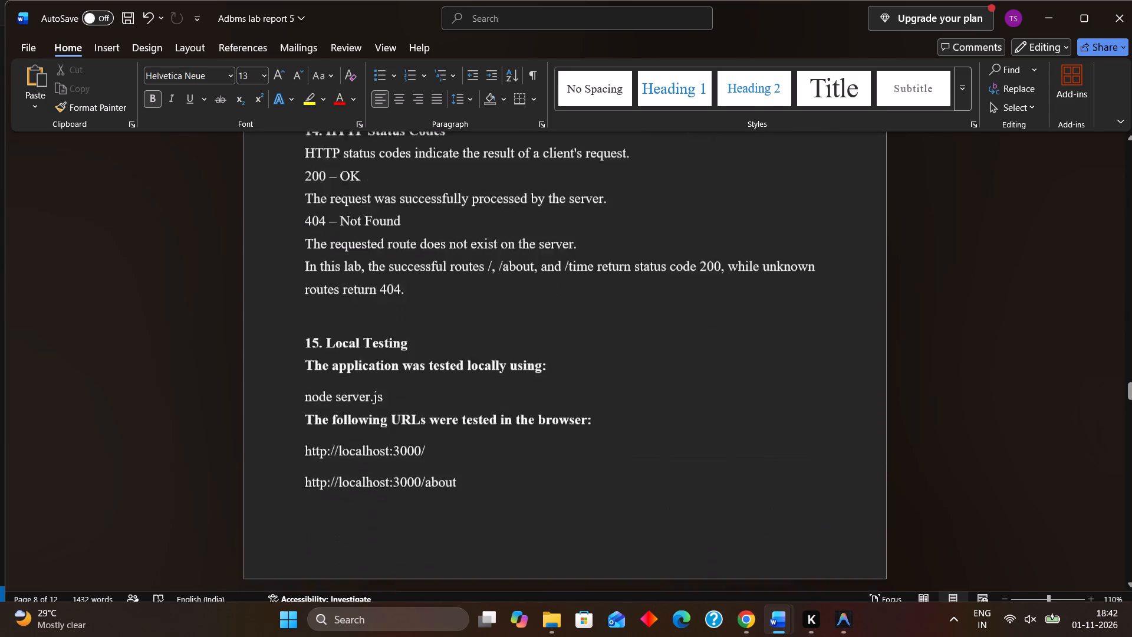
scroll(492, 297, down, 3)
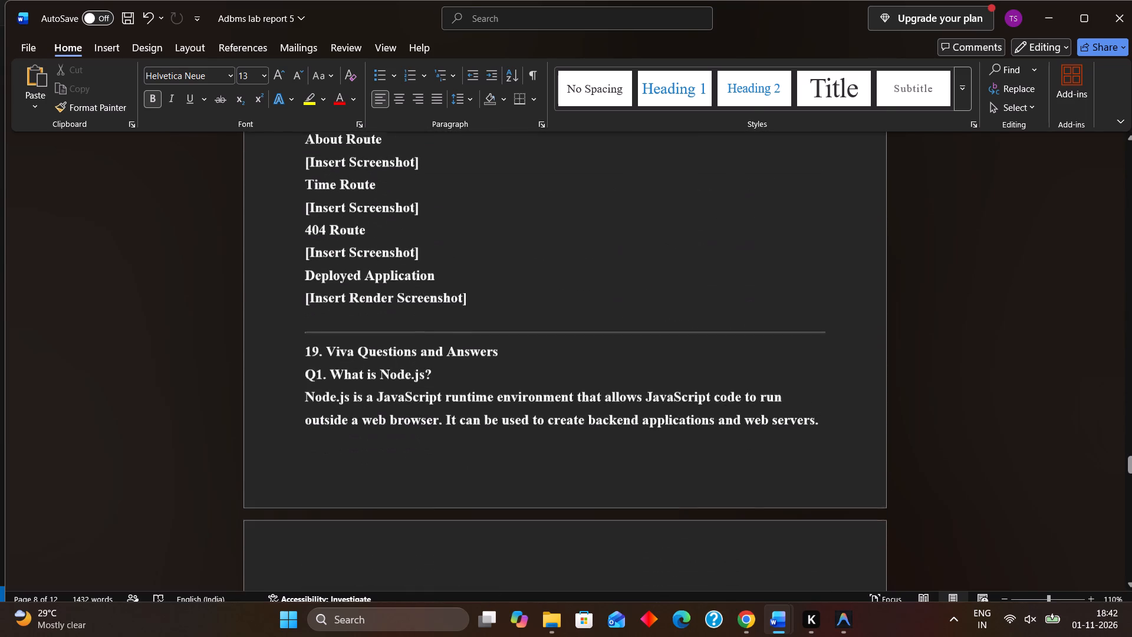
scroll(492, 297, down, 1)
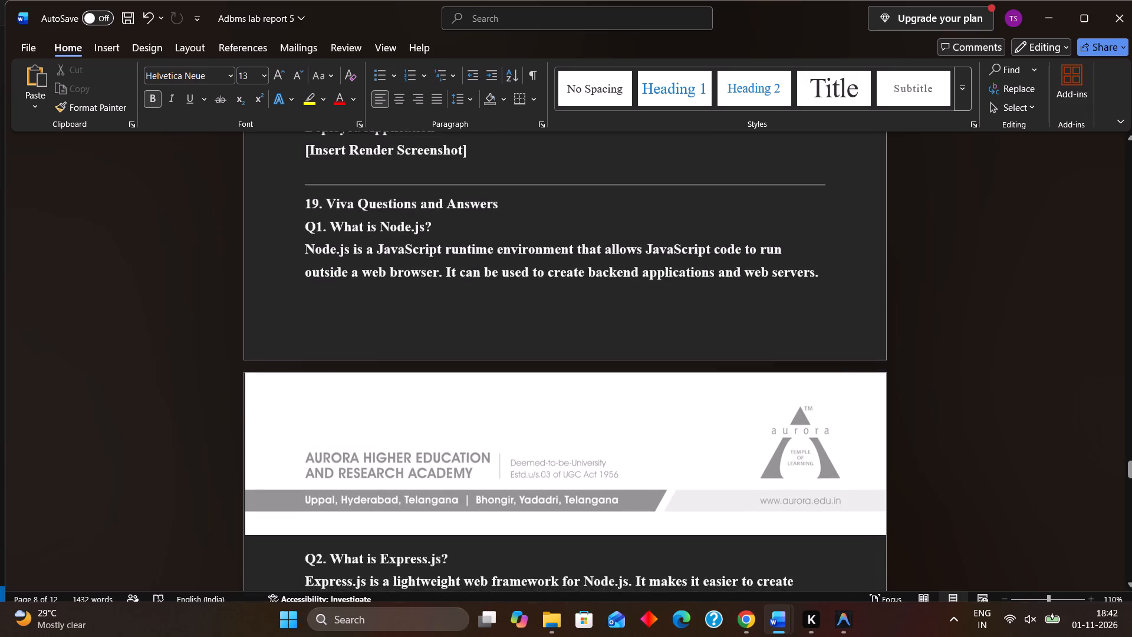
scroll(492, 297, down, 5)
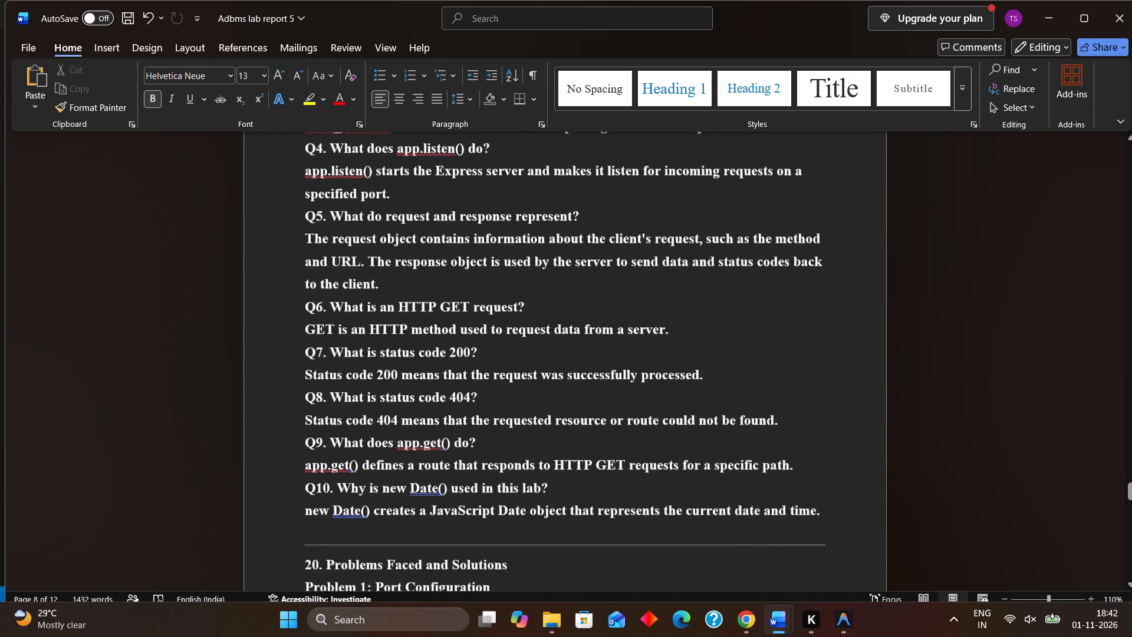
scroll(492, 297, down, 4)
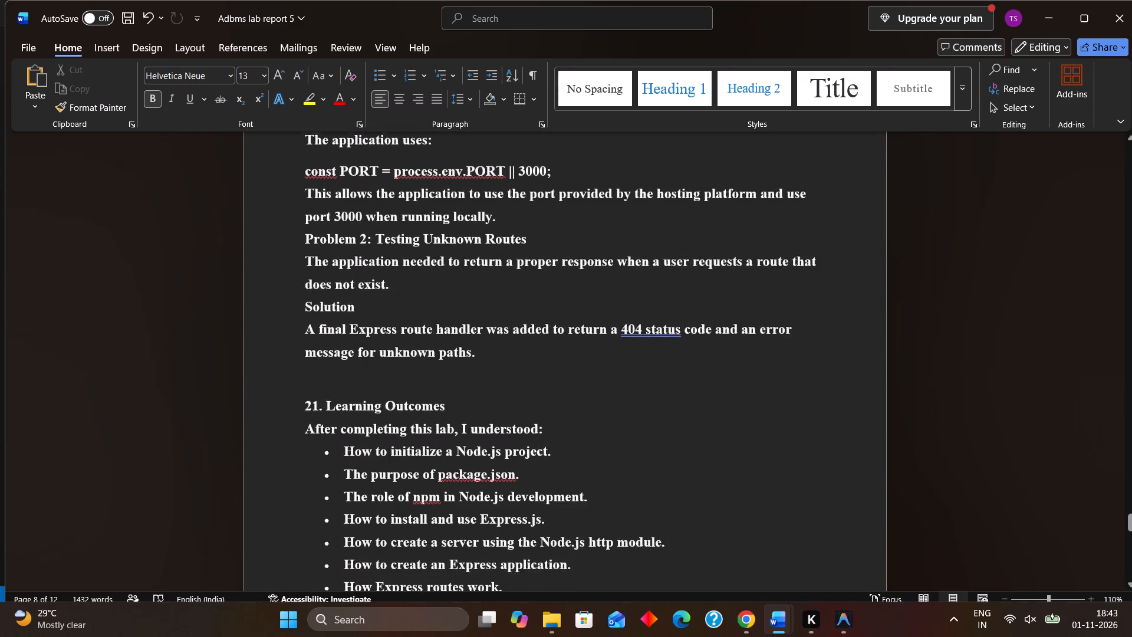
scroll(492, 297, down, 4)
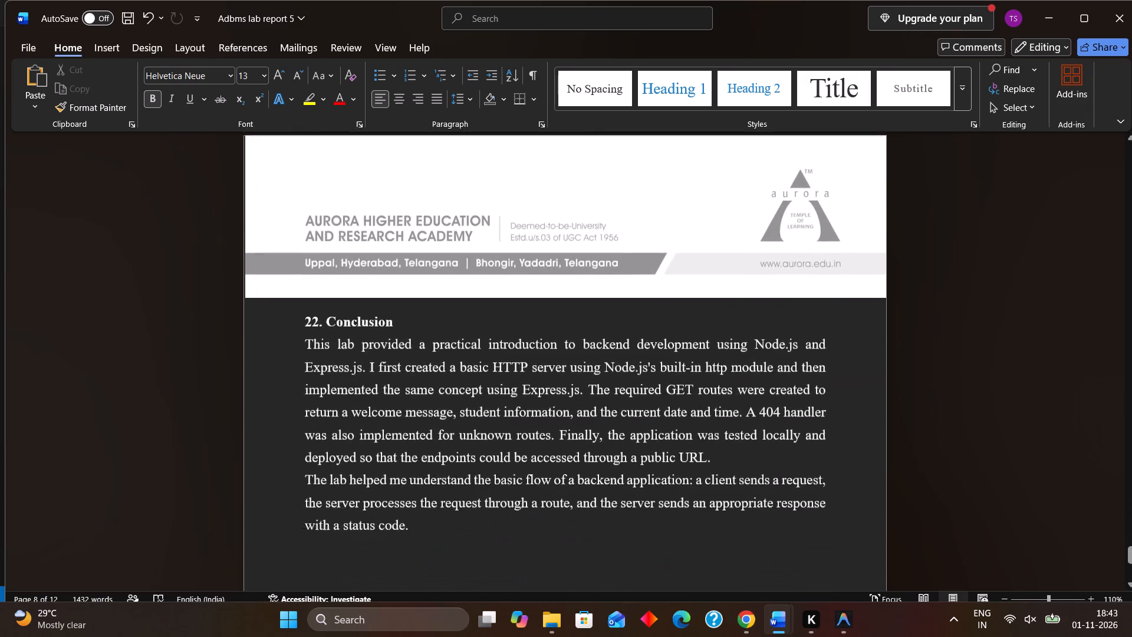
Check the report's formatting from 22. Conclusion back up to 1. Title and on through 6. package.json.
scroll(492, 297, down, 2)
scroll(492, 297, up, 6)
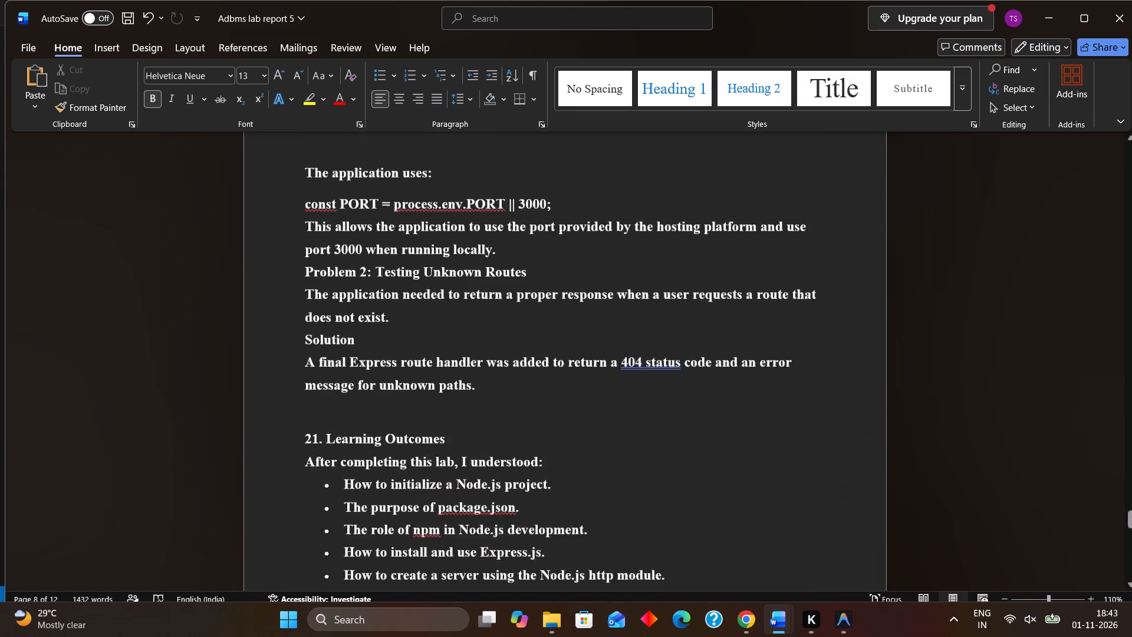
scroll(492, 297, up, 11)
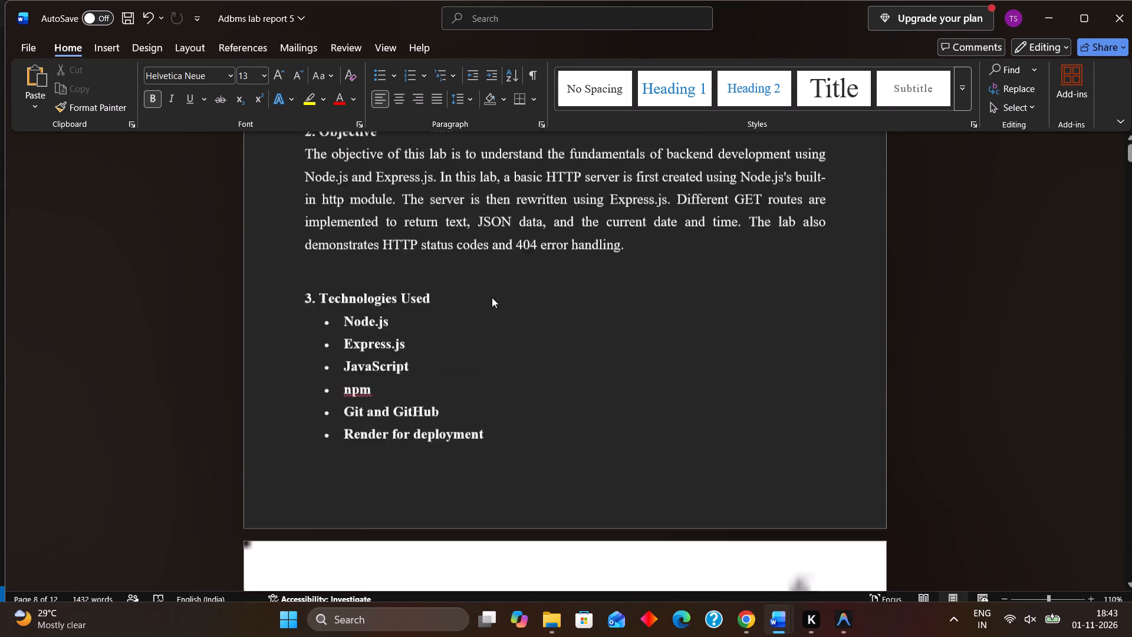
scroll(492, 297, up, 2)
scroll(492, 297, down, 2)
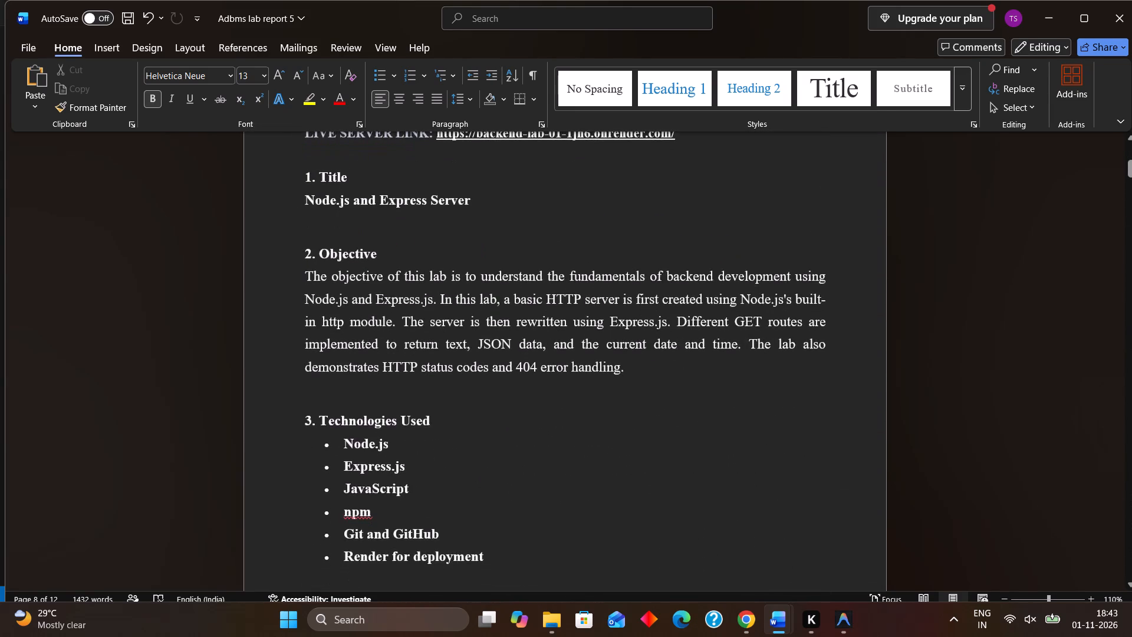
scroll(310, 226, down, 2)
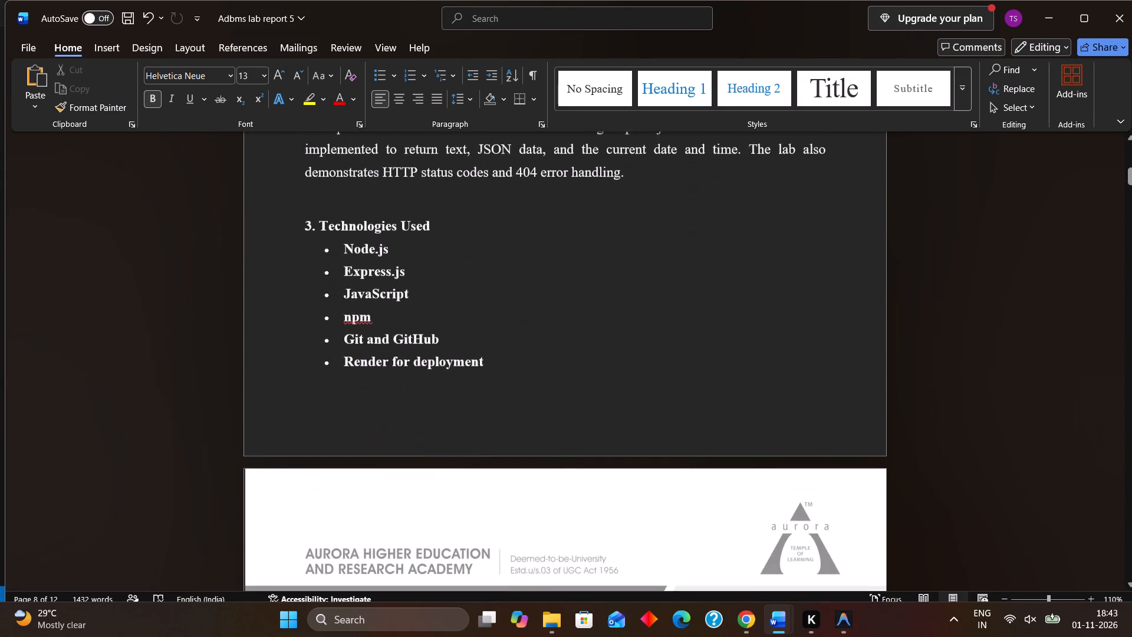
scroll(310, 226, down, 2)
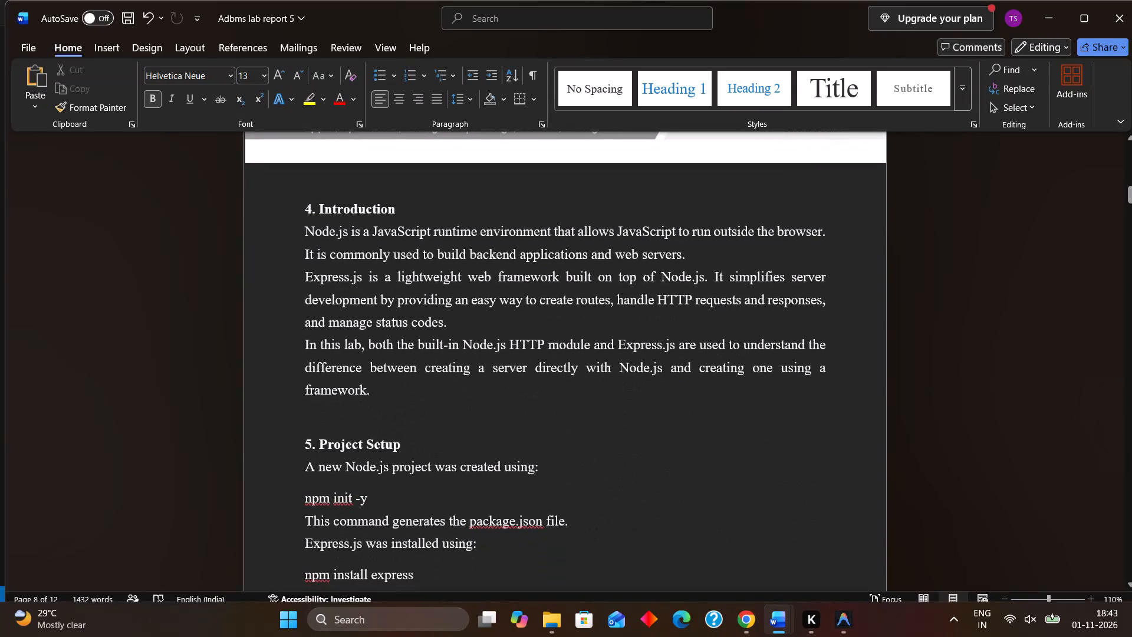
scroll(306, 211, down, 2)
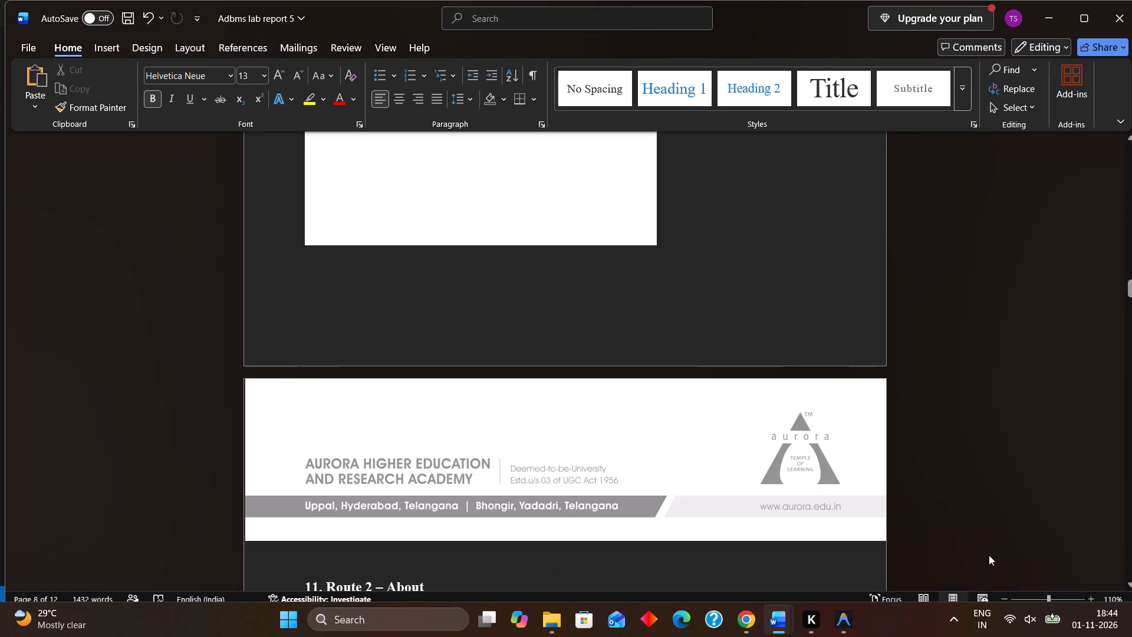
scroll(989, 555, down, 1)
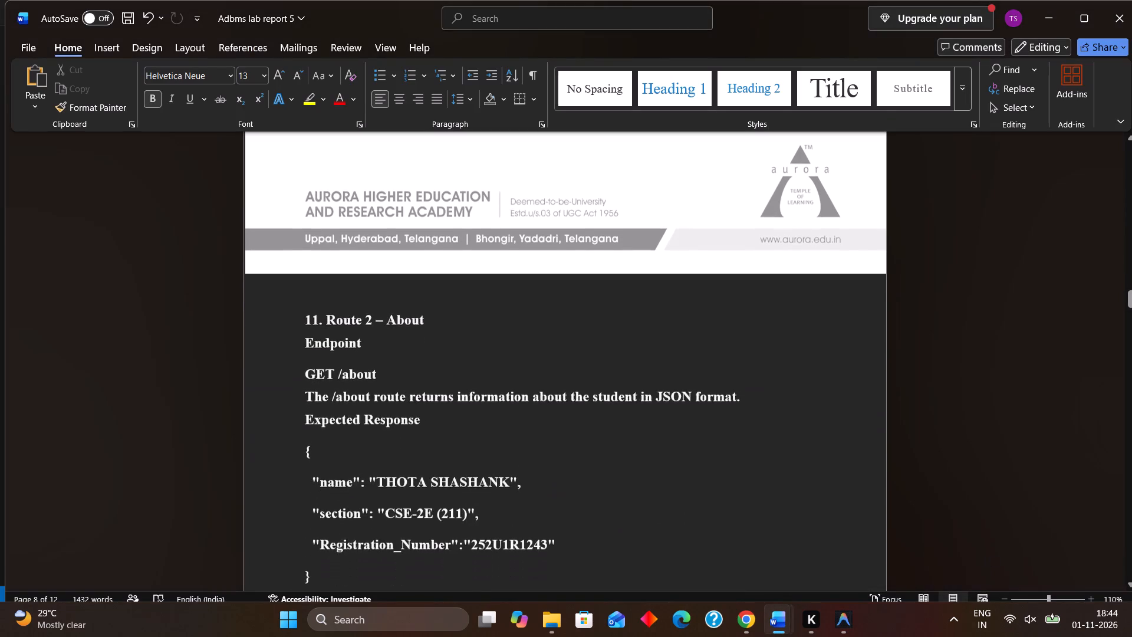
scroll(940, 508, down, 2)
scroll(749, 421, down, 7)
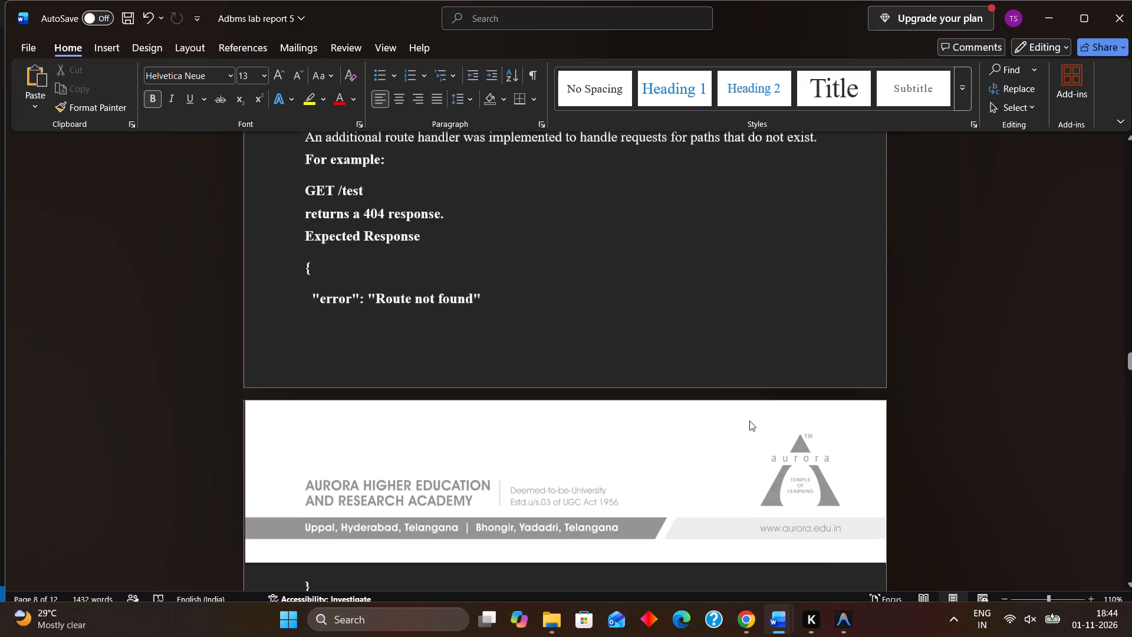
scroll(749, 421, down, 4)
scroll(749, 421, up, 2)
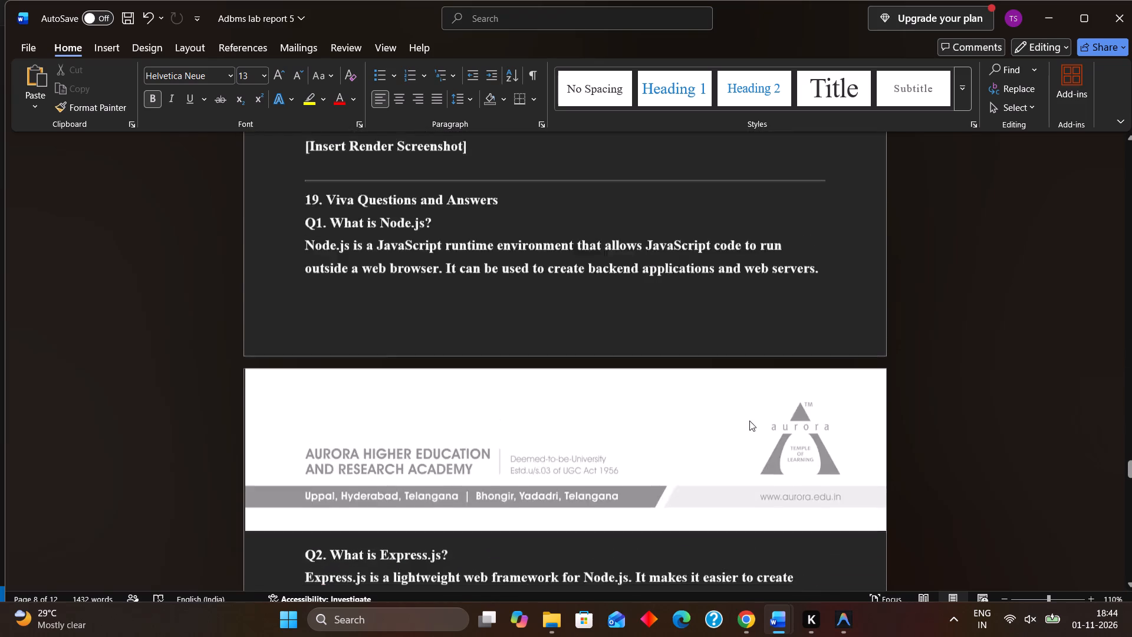
scroll(749, 421, up, 6)
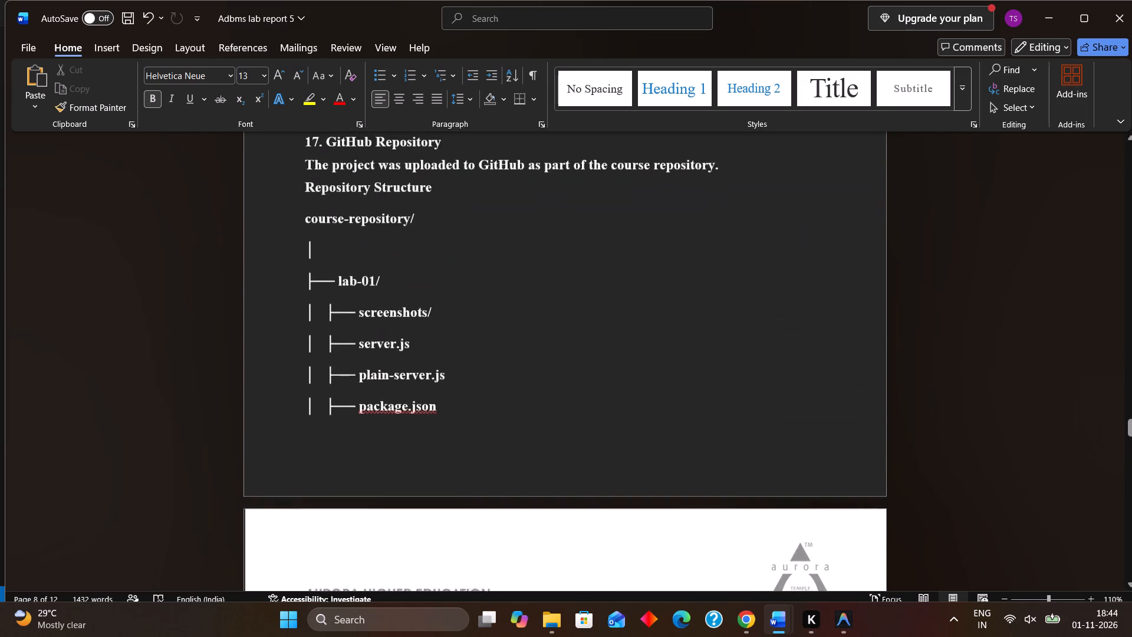
scroll(749, 421, up, 4)
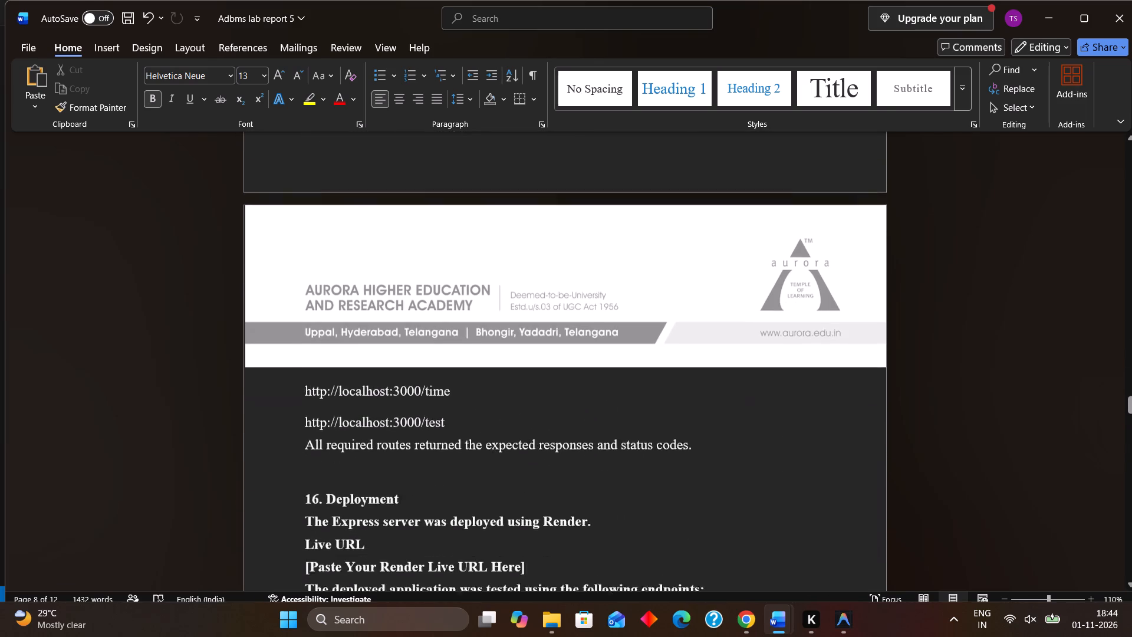
scroll(749, 421, down, 2)
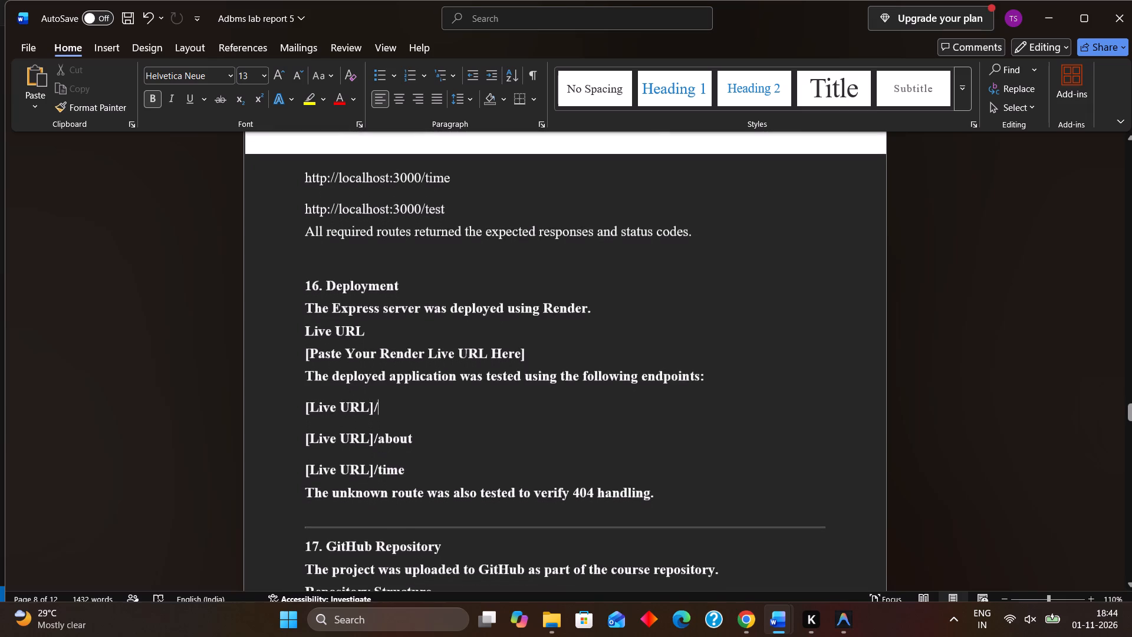
scroll(749, 421, down, 2)
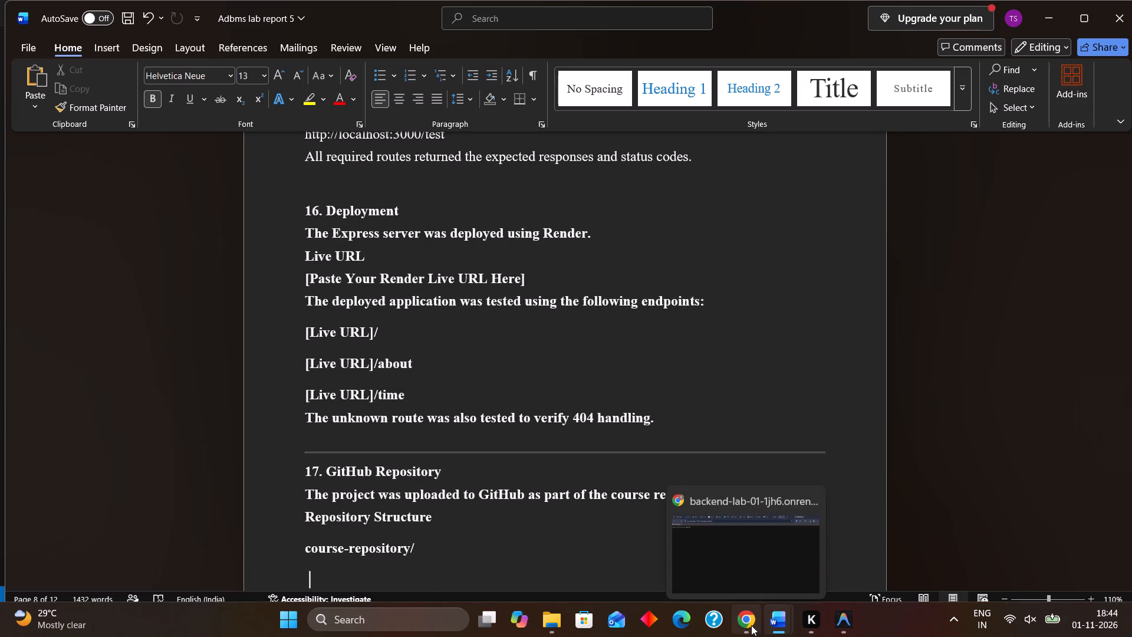
click(755, 560)
triple_click(377, 40)
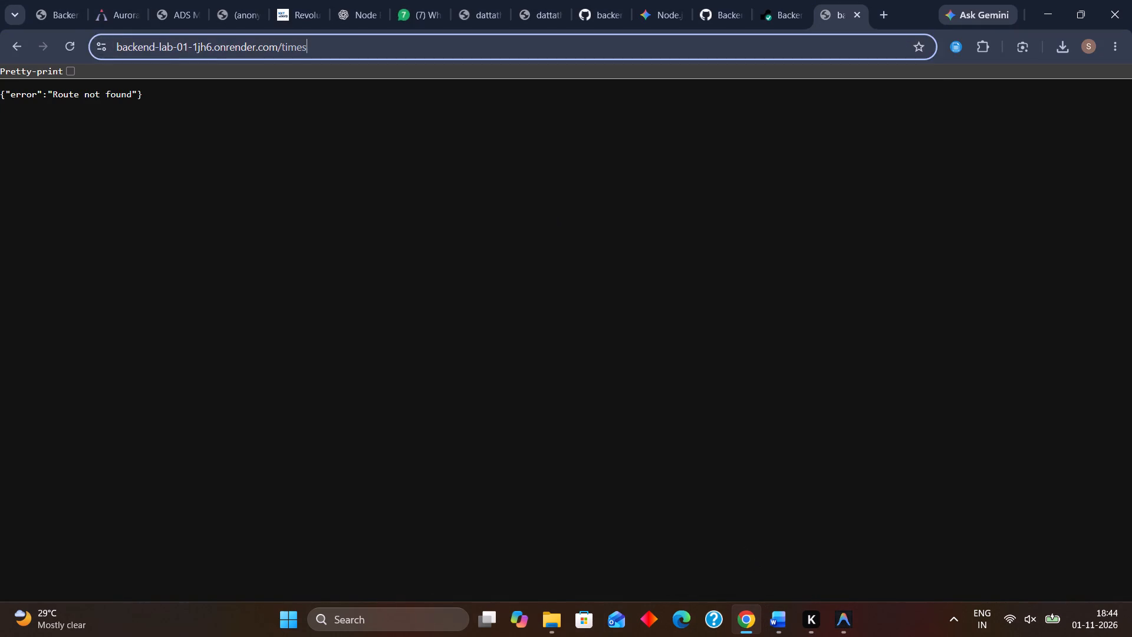
key(ctrl+c)
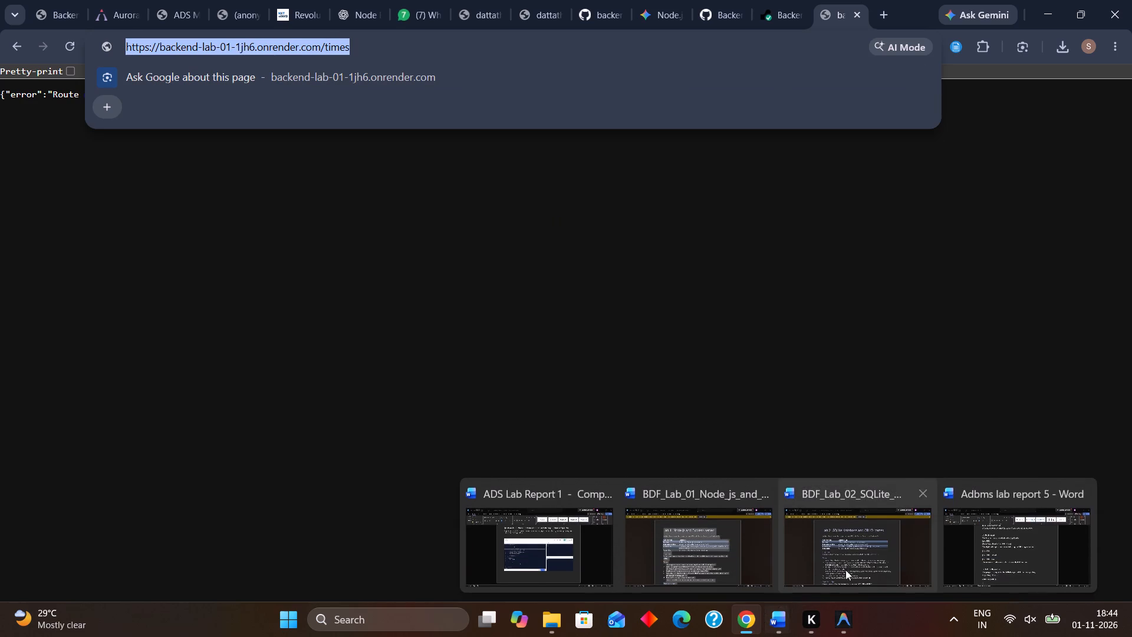
click(993, 537)
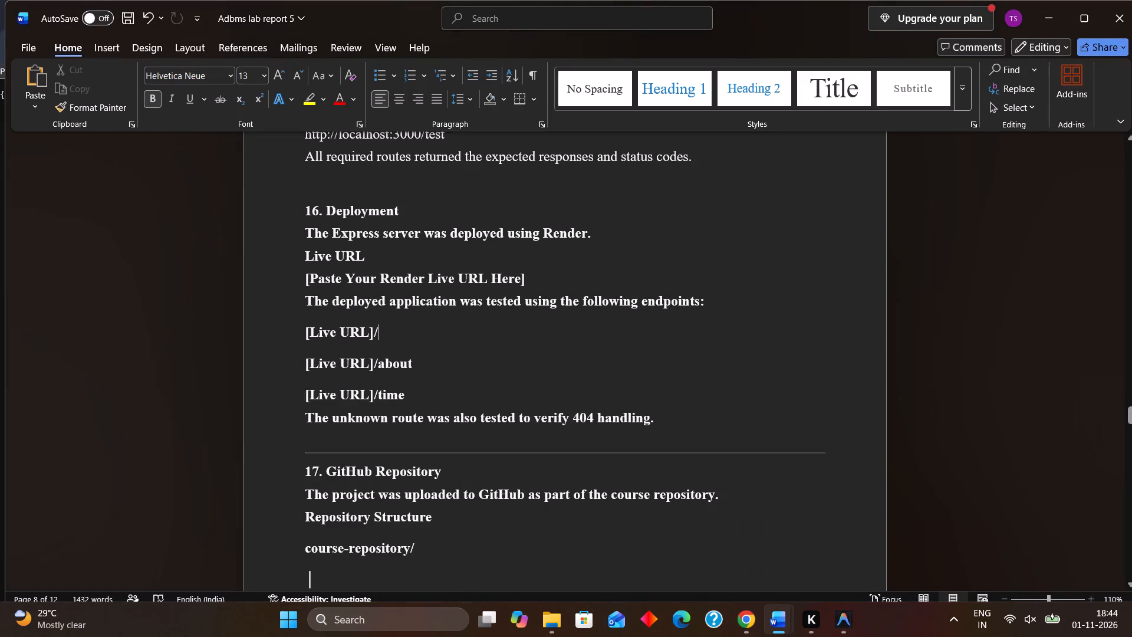
drag(385, 330, 310, 335)
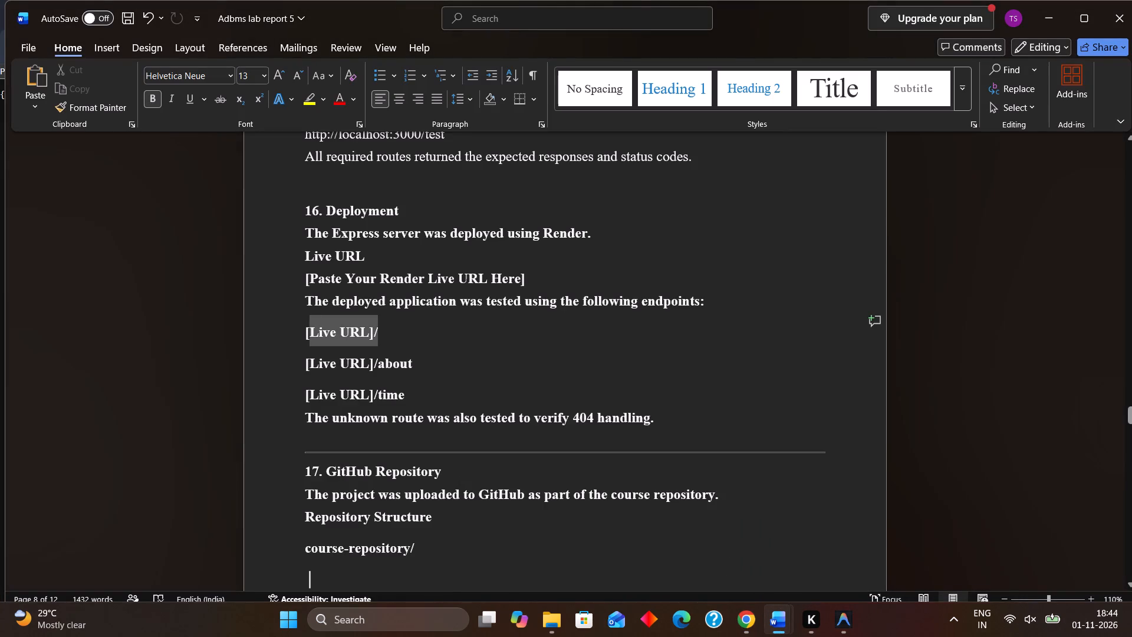
drag(310, 335, 304, 335)
key(ctrl+v)
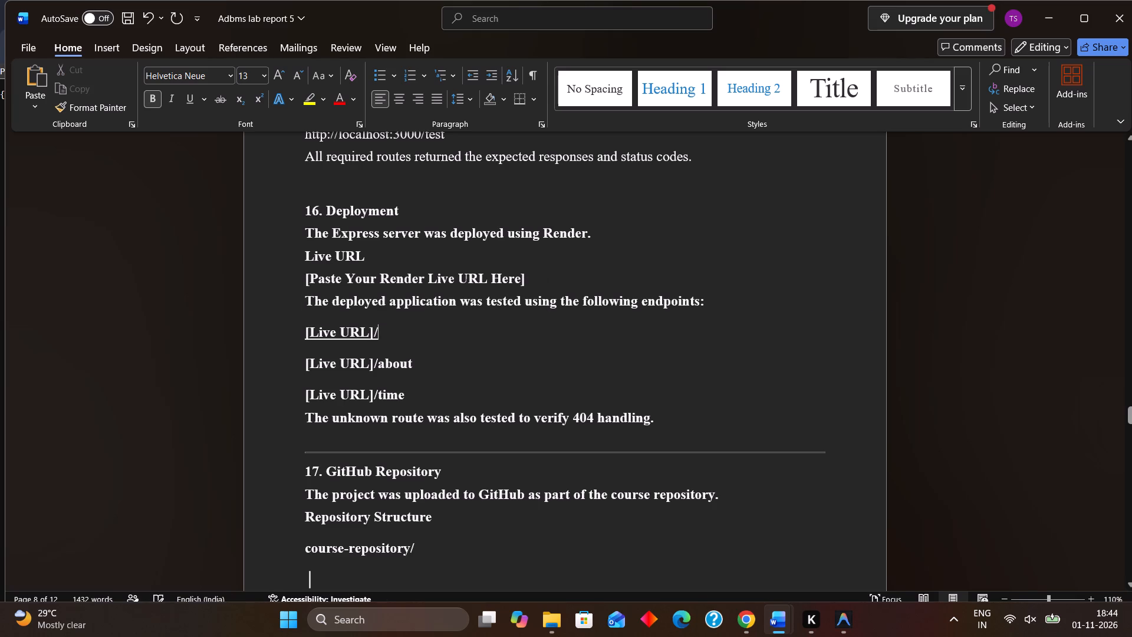
key(BackSpace)
key(BackSpace)
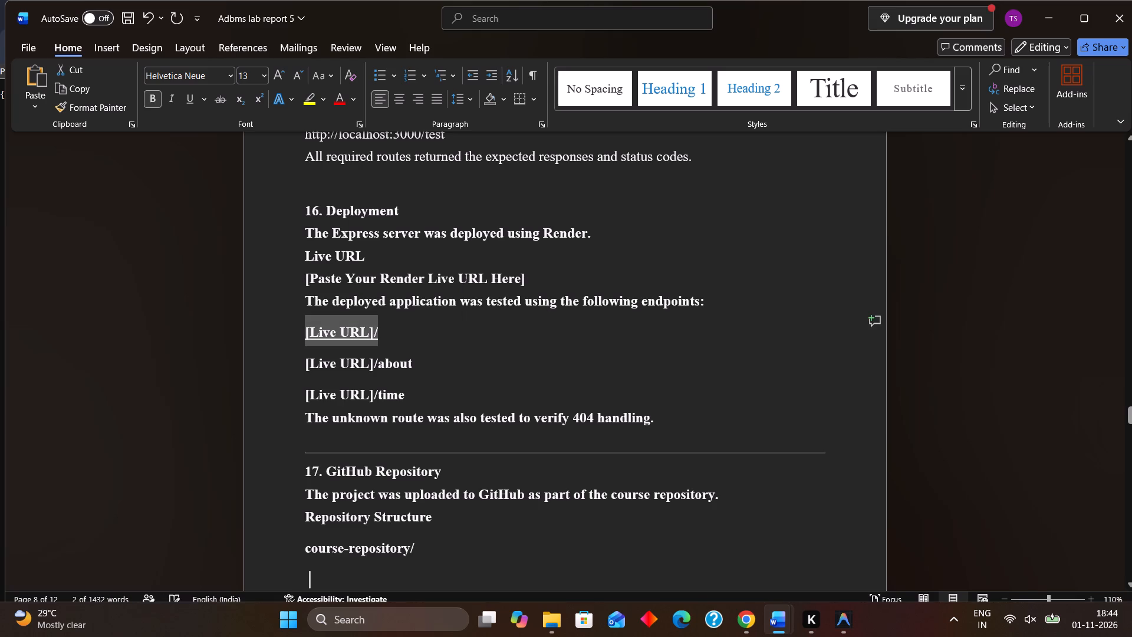
key(ctrl+v)
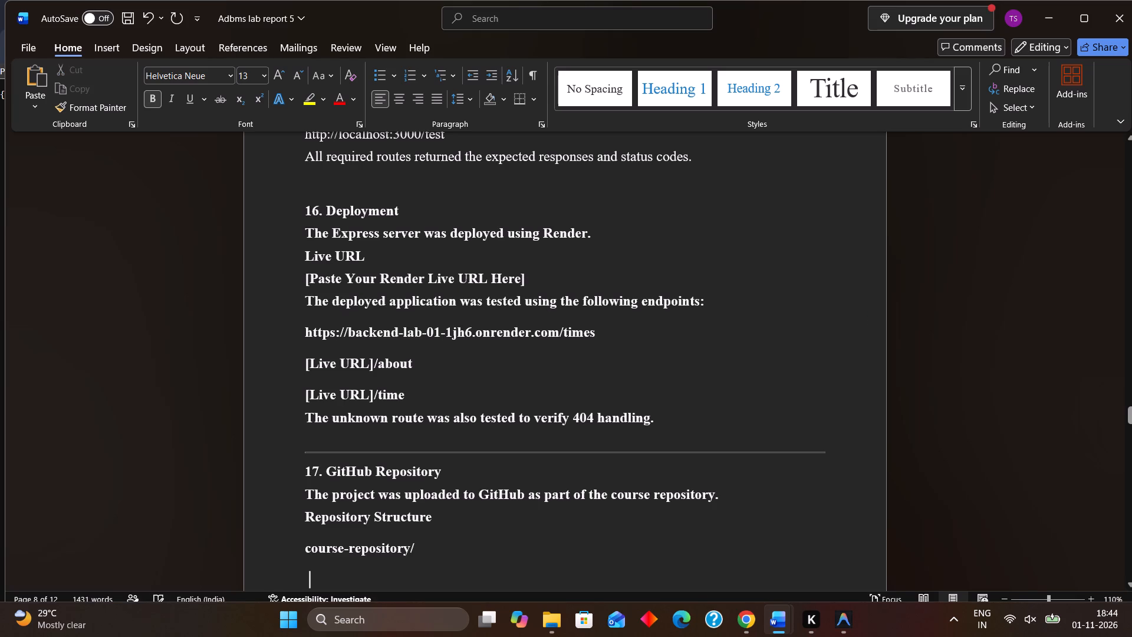
key(BackSpace)
key(BackSpace)
key(BackSpace)
key(BackSpace)
key(BackSpace)
key(BackSpace)
right_click(536, 334)
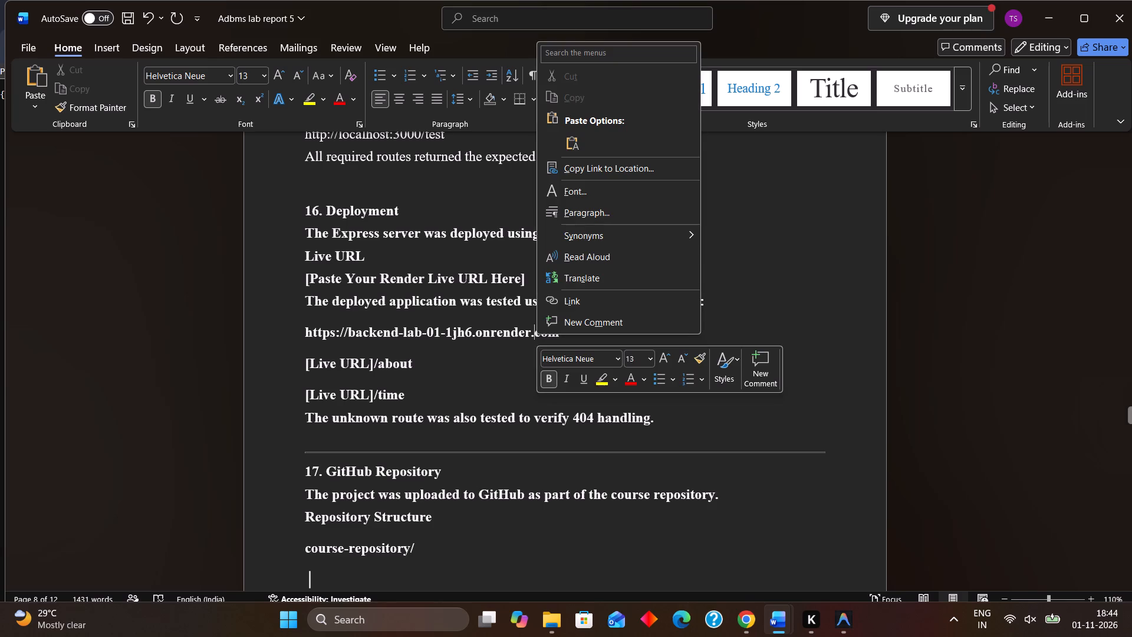
click(304, 331)
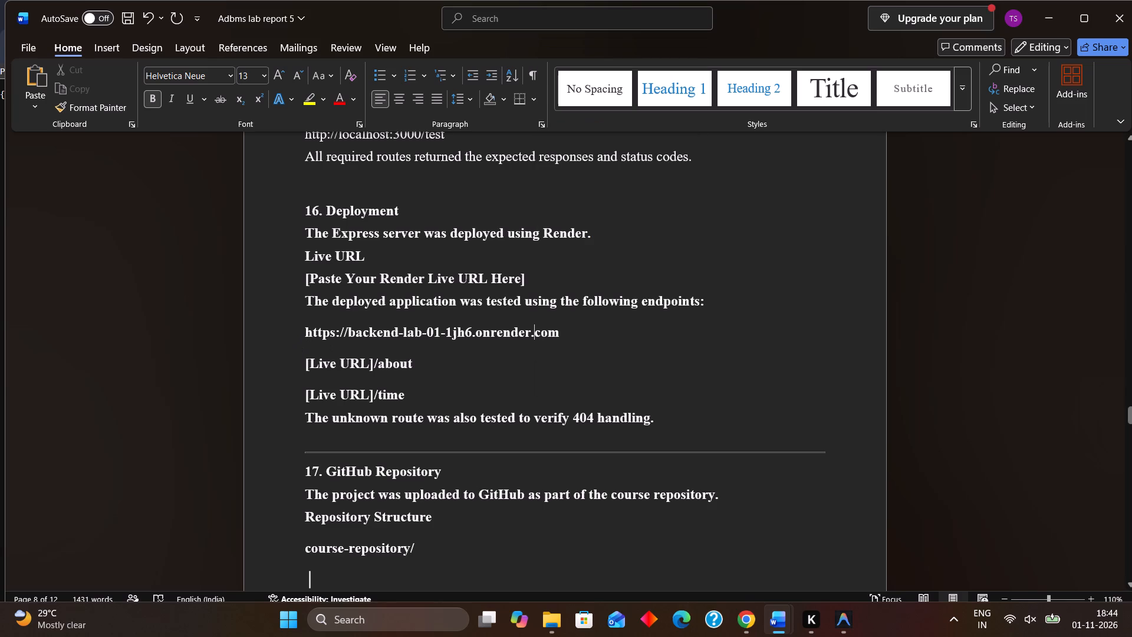
drag(308, 330, 552, 332)
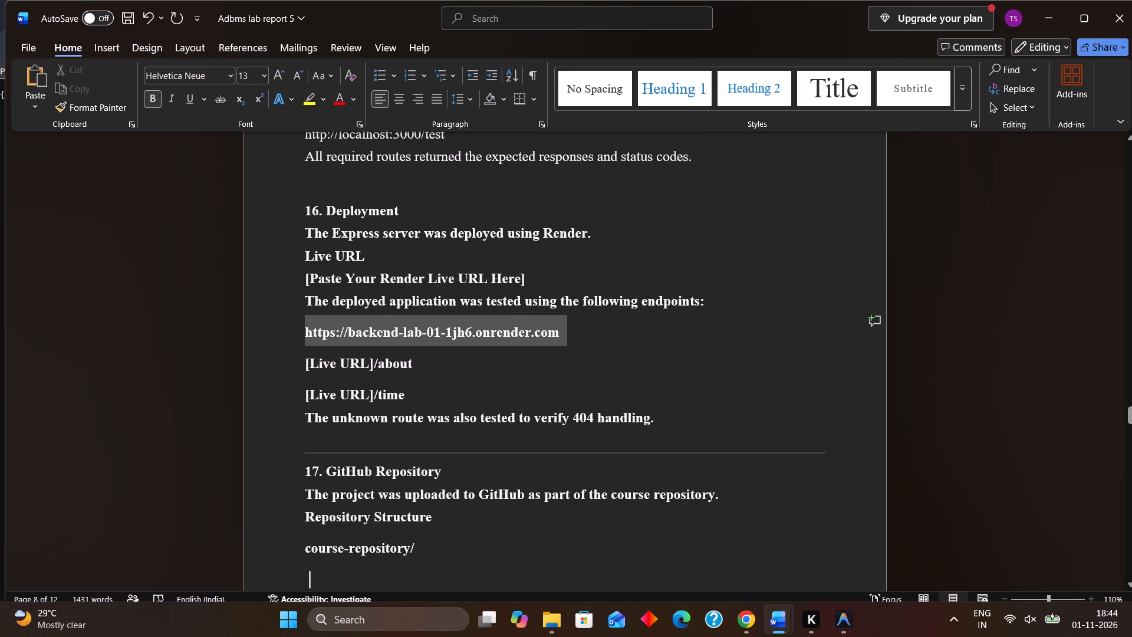
drag(552, 332, 554, 332)
right_click(554, 332)
click(581, 300)
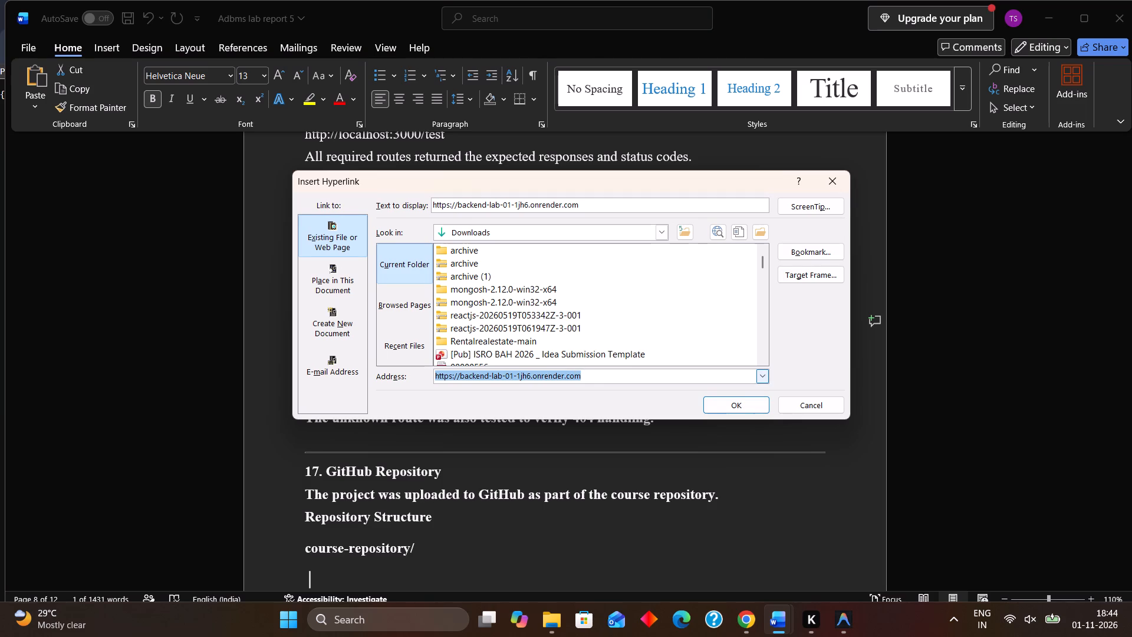
click(720, 400)
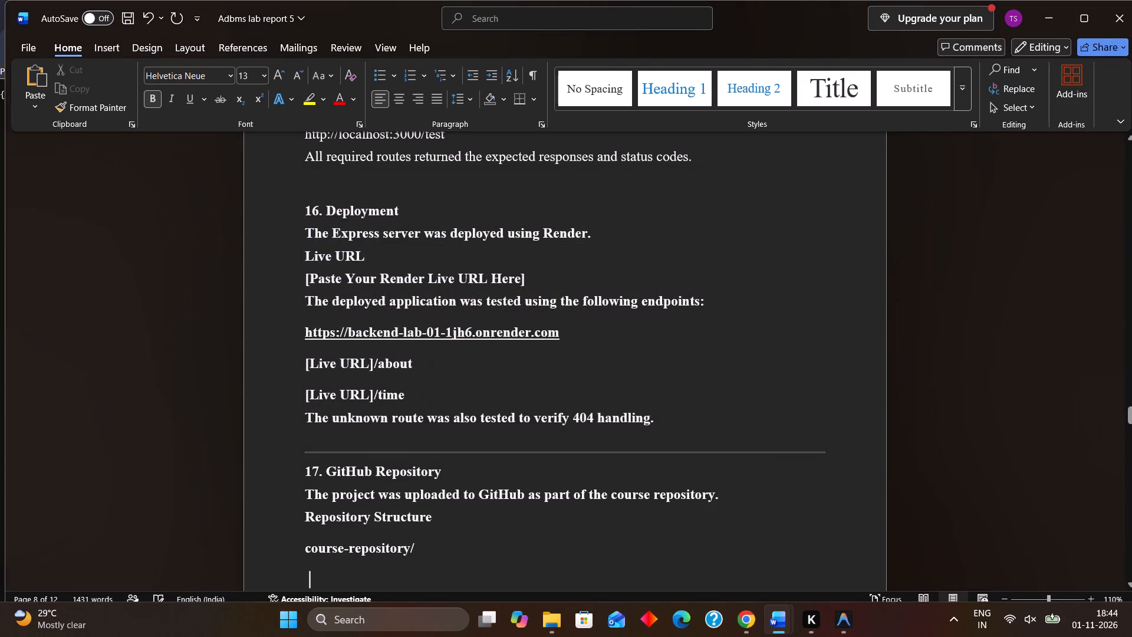
scroll(549, 331, down, 1)
drag(374, 326, 304, 323)
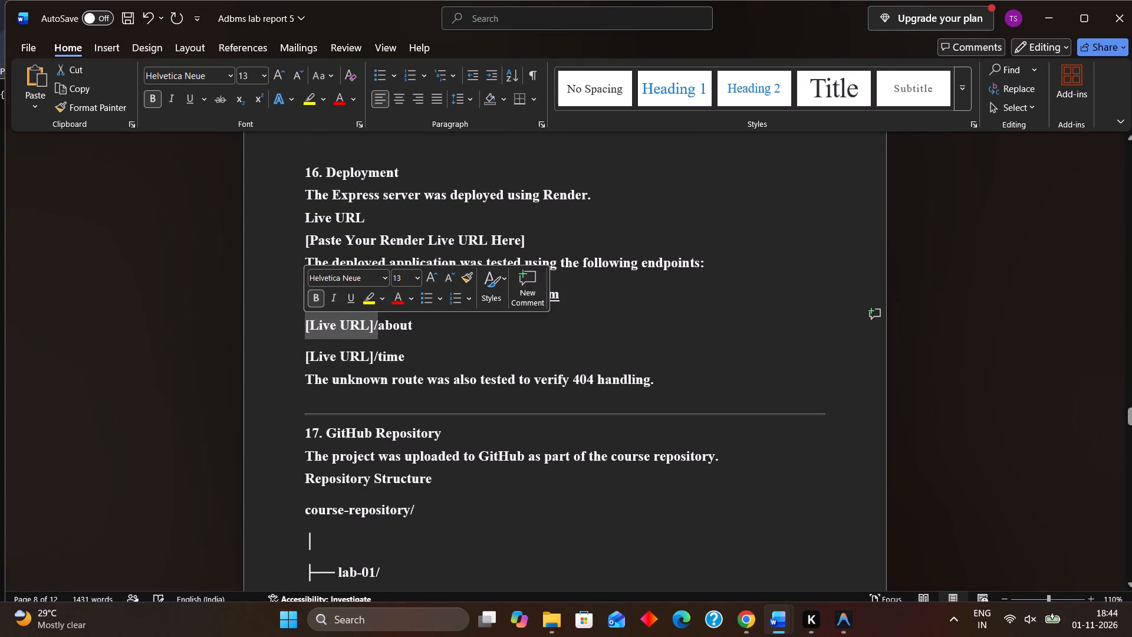
key(ctrl+v)
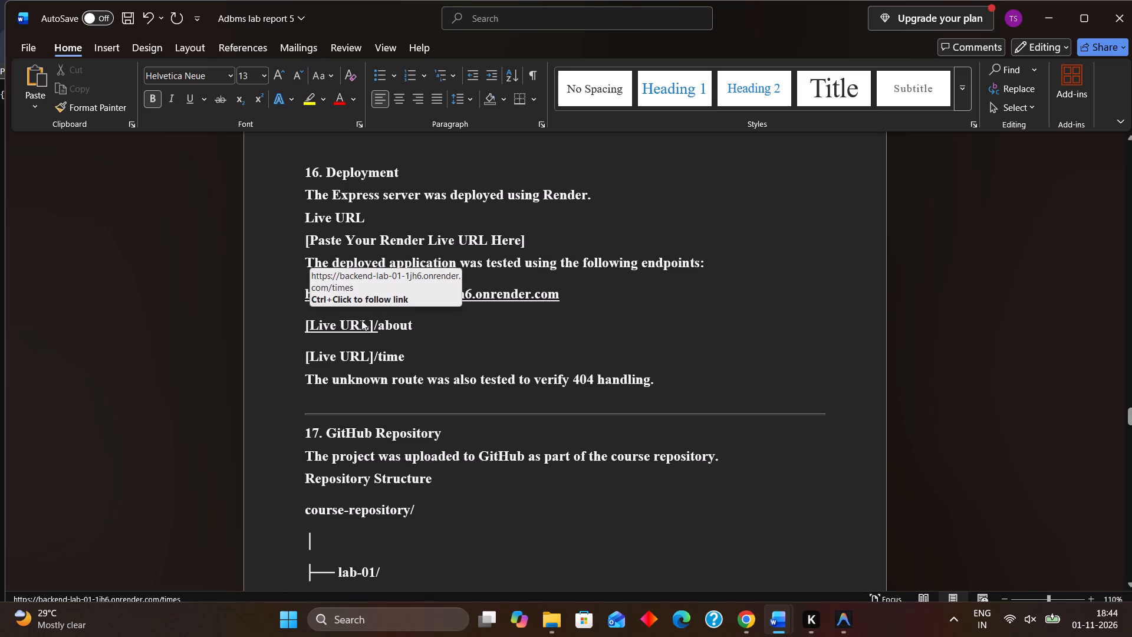
key(BackSpace)
key(BackSpace)
key(ctrl+v)
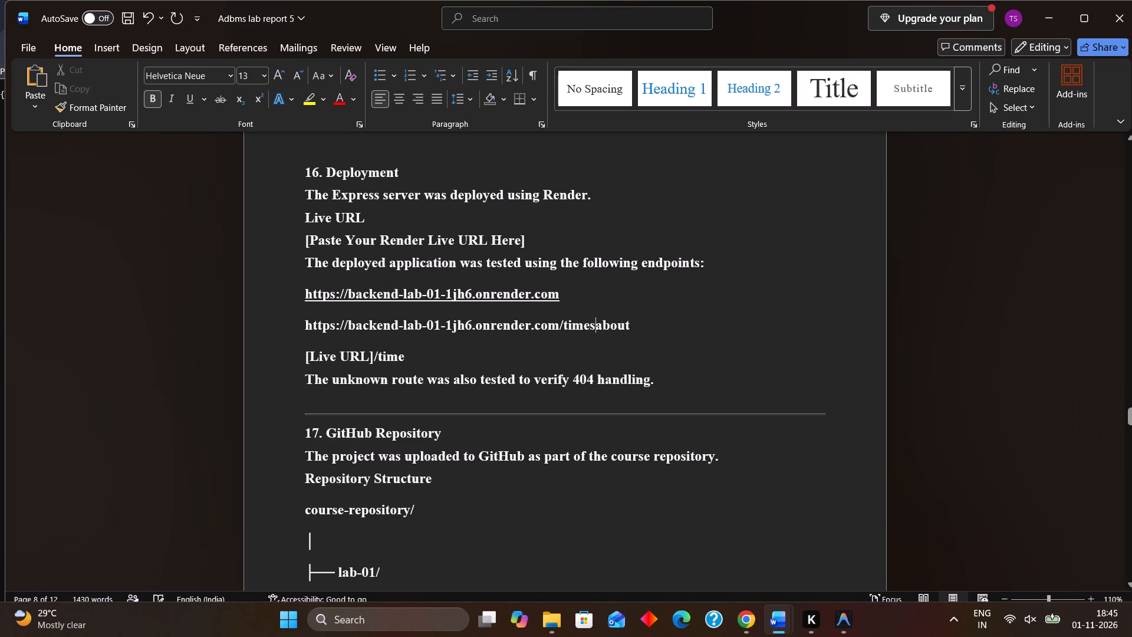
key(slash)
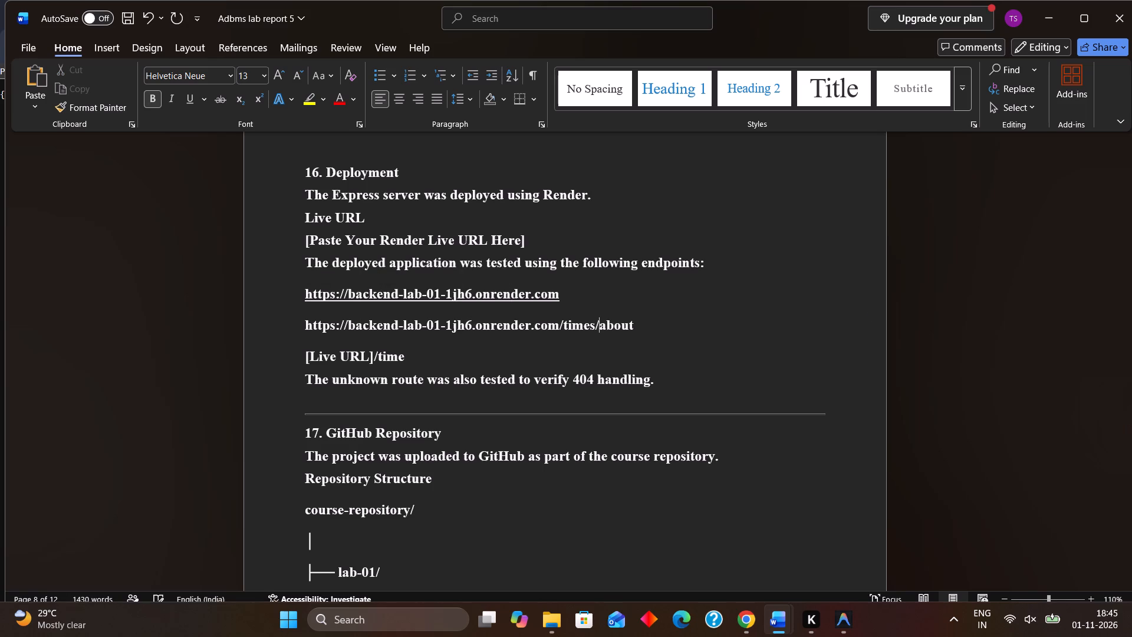
key(Left)
key(BackSpace)
key(BackSpace)
key(BackSpace)
key(BackSpace)
key(BackSpace)
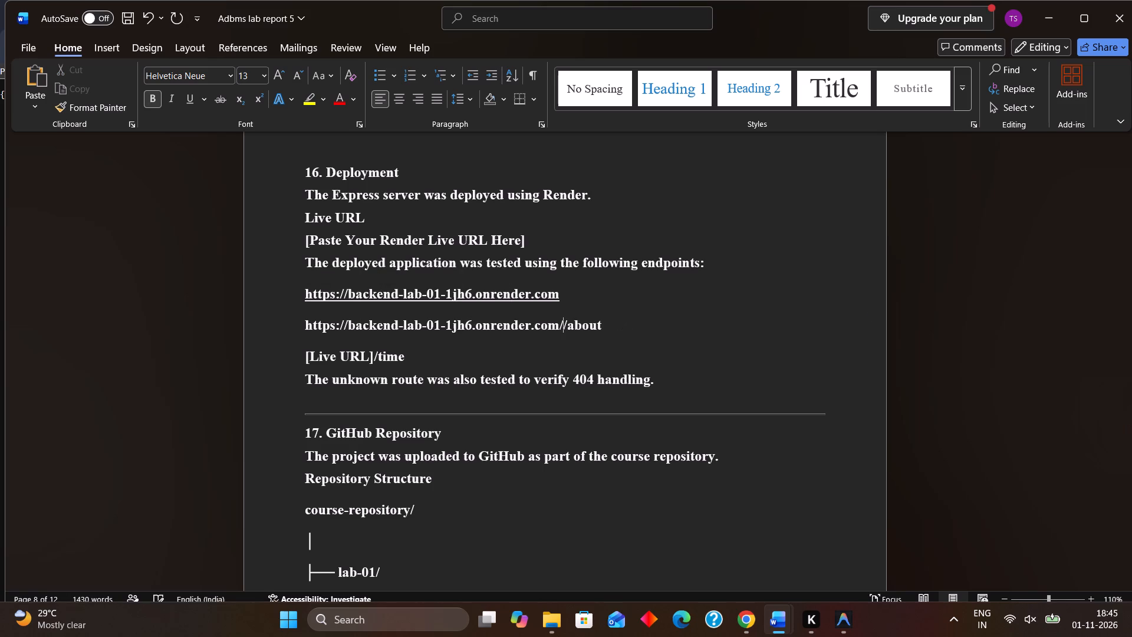
key(BackSpace)
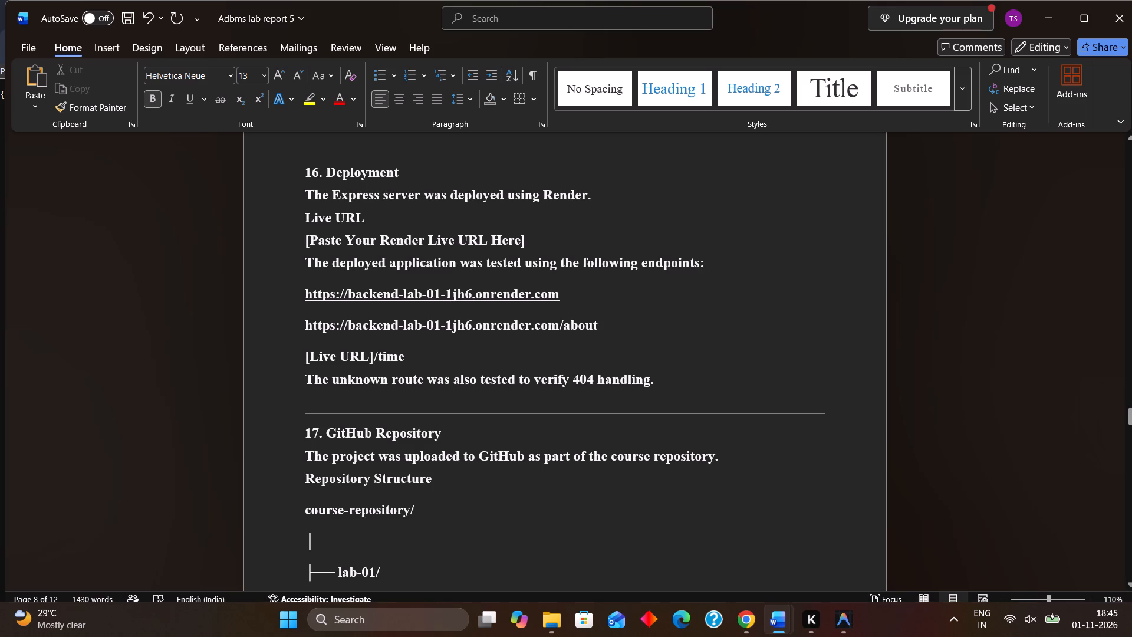
click(305, 324)
drag(307, 326, 636, 328)
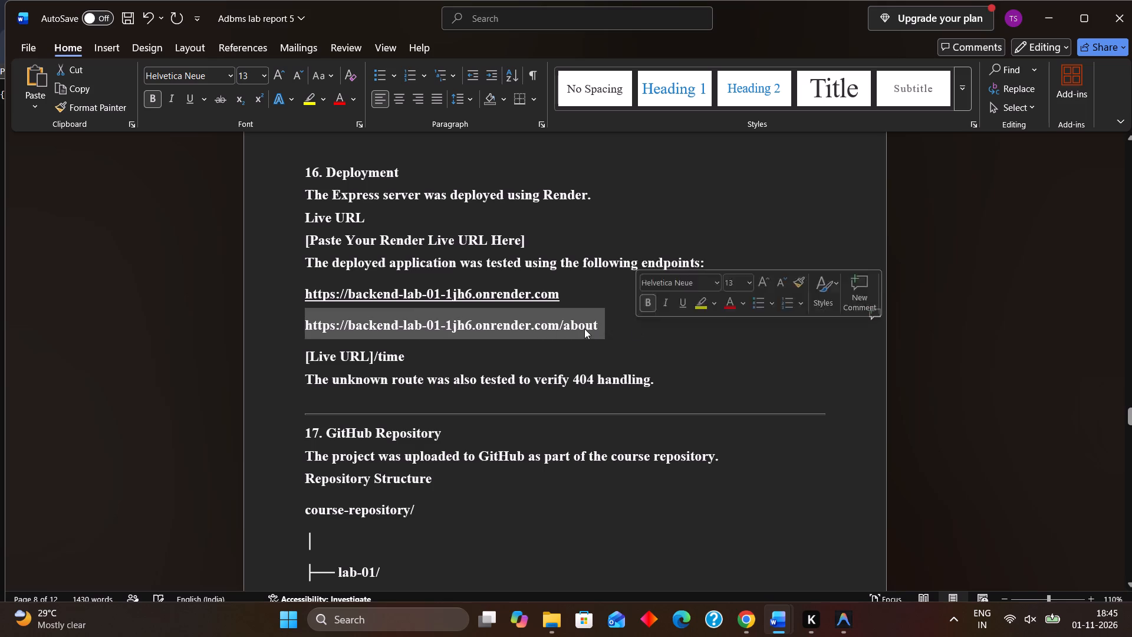
right_click(581, 328)
click(604, 294)
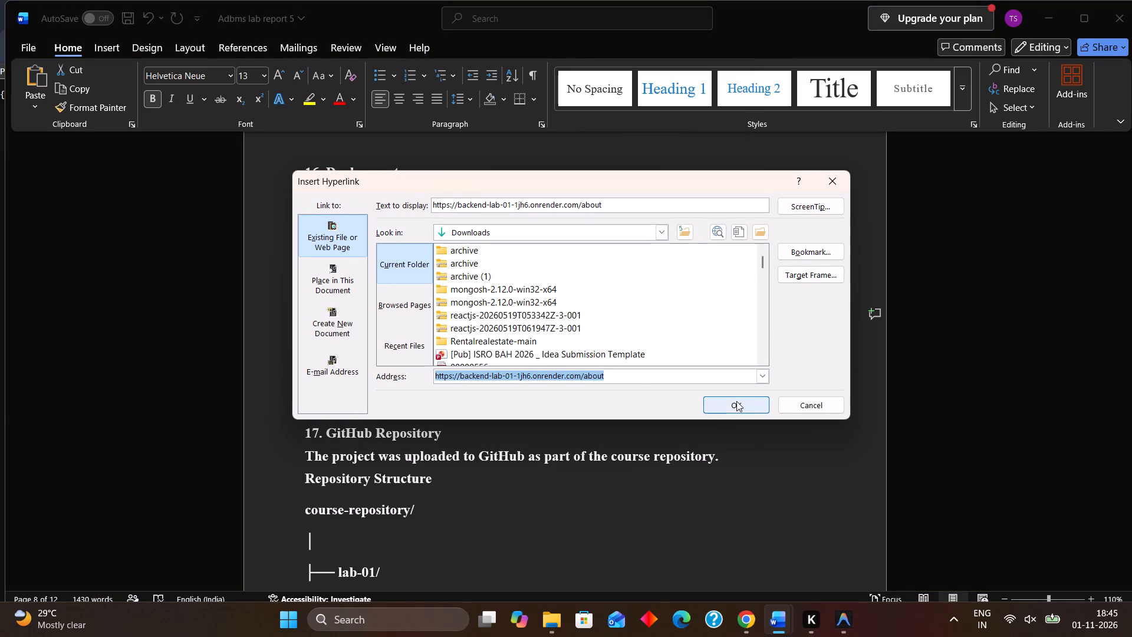
click(736, 401)
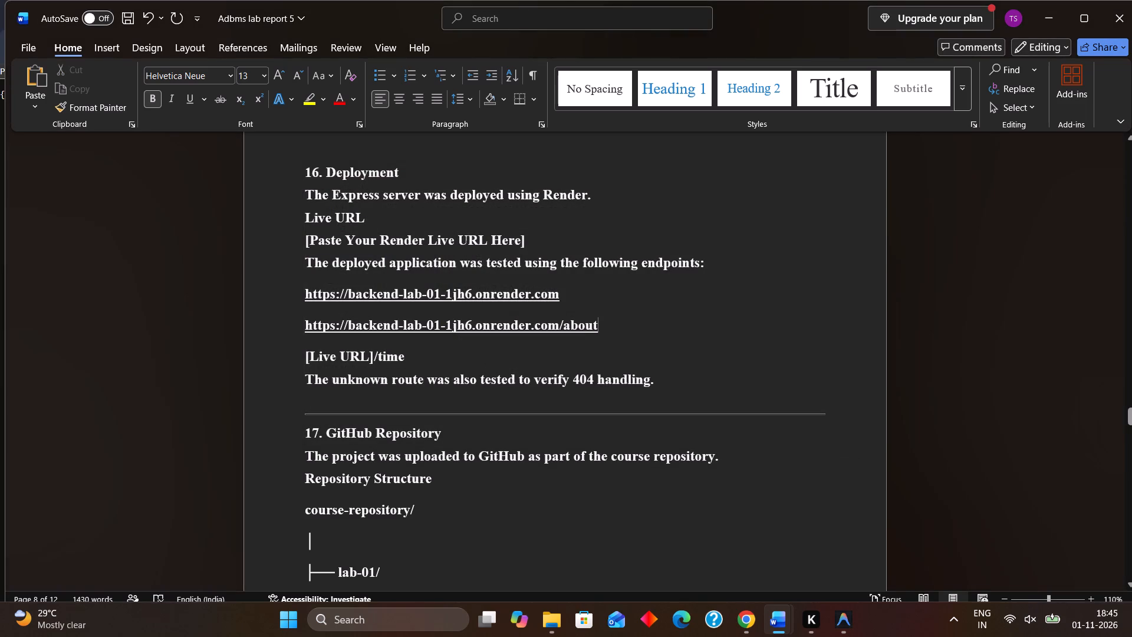
drag(417, 353, 301, 363)
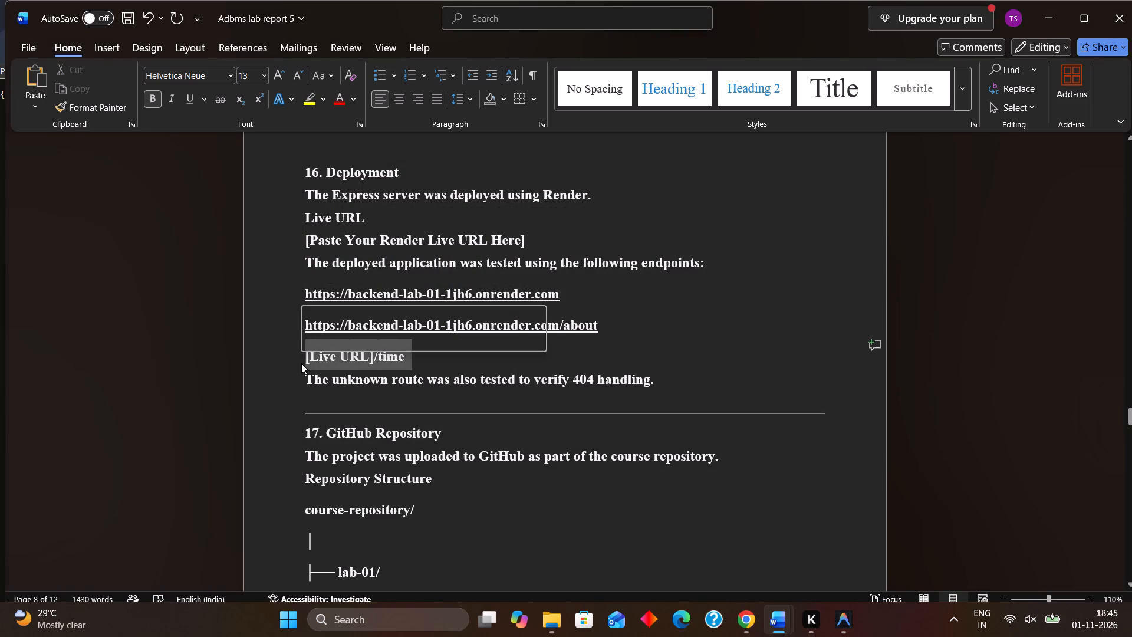
key(BackSpace)
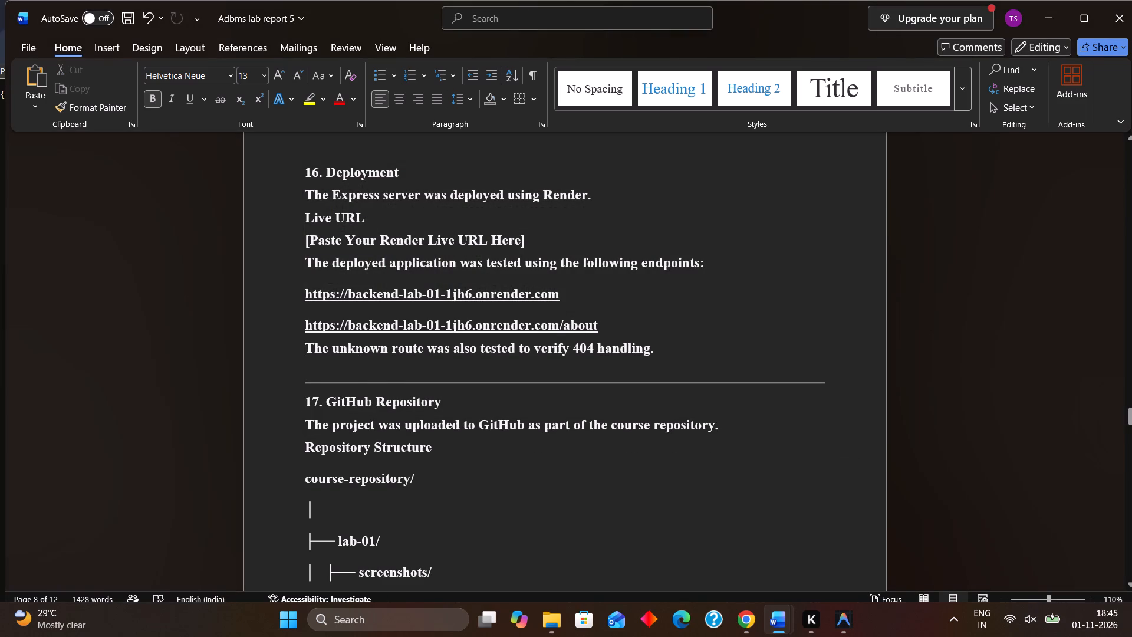
click(622, 324)
key(Return)
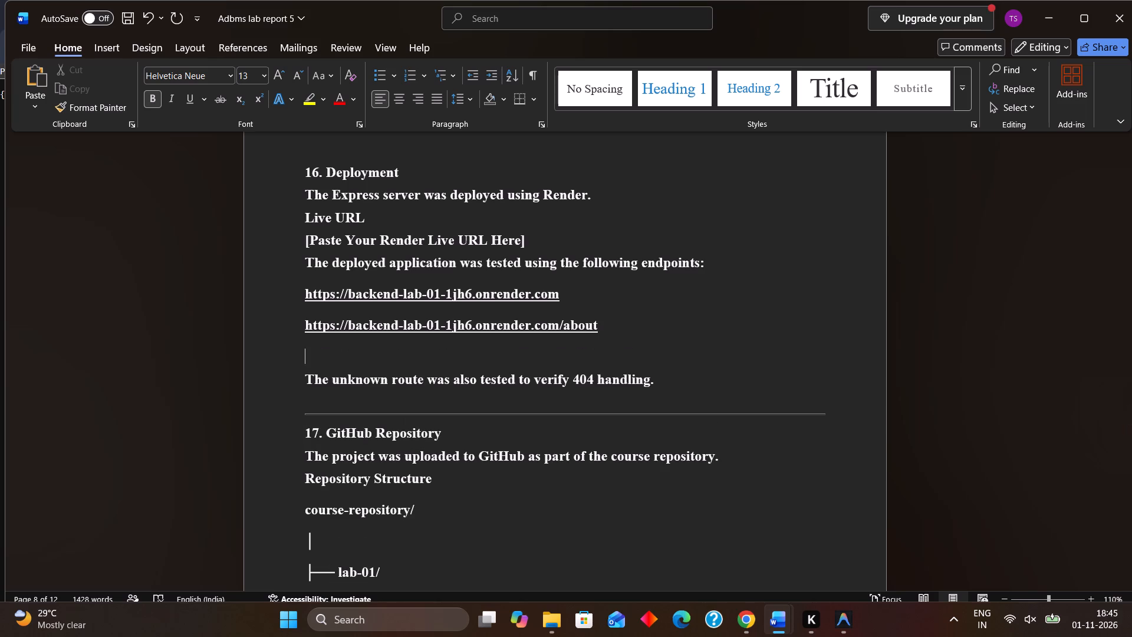
key(ctrl+v)
right_click(529, 349)
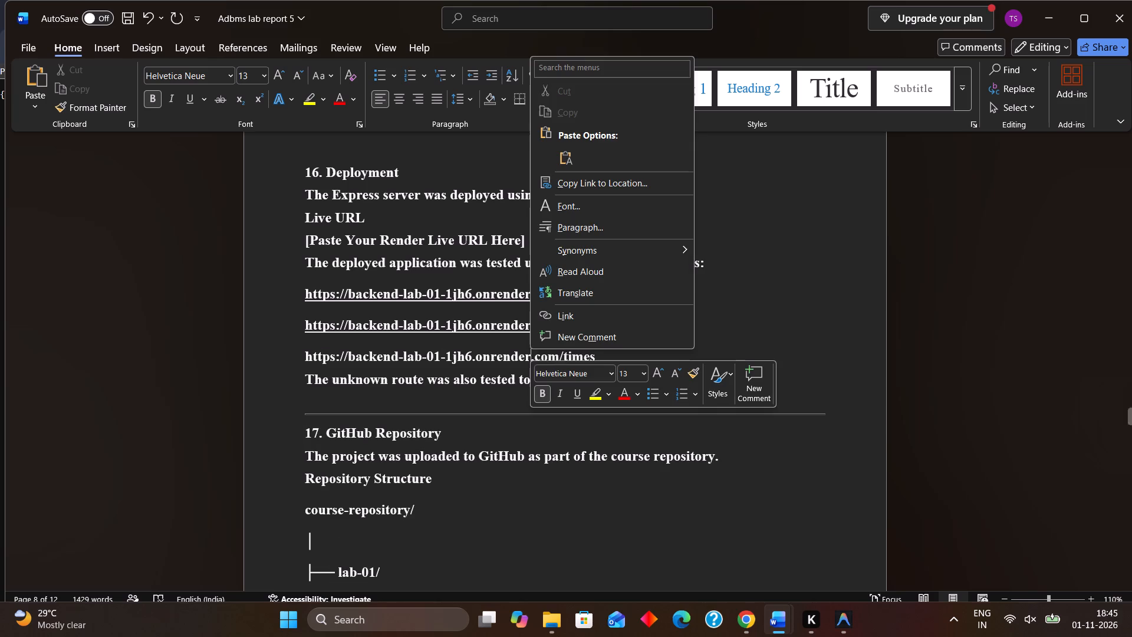
click(307, 350)
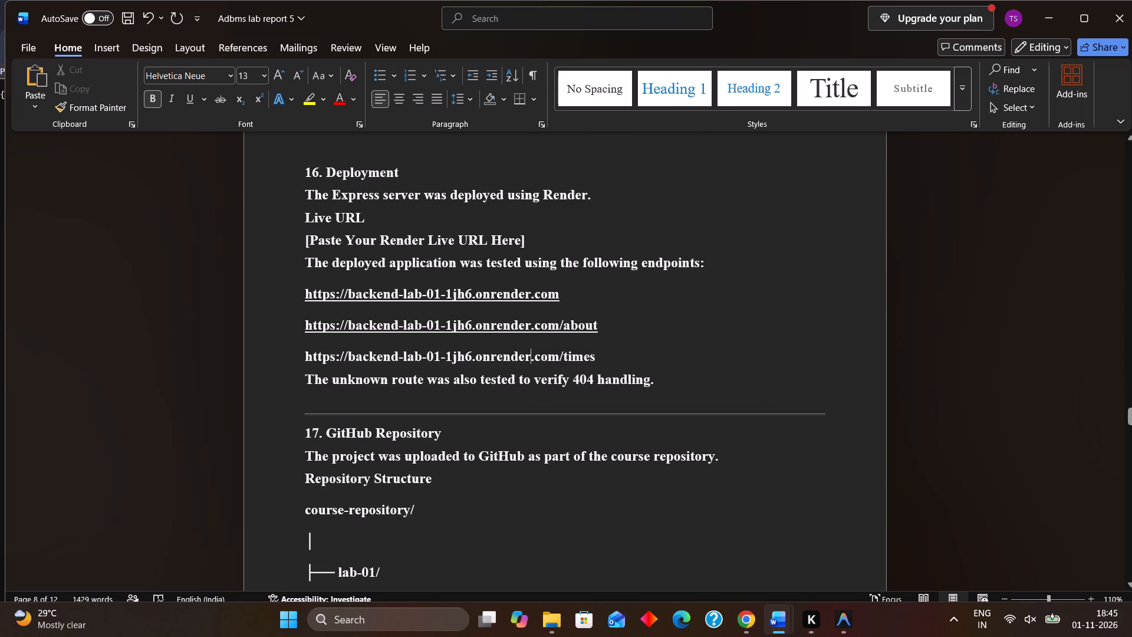
drag(305, 356, 601, 356)
right_click(601, 356)
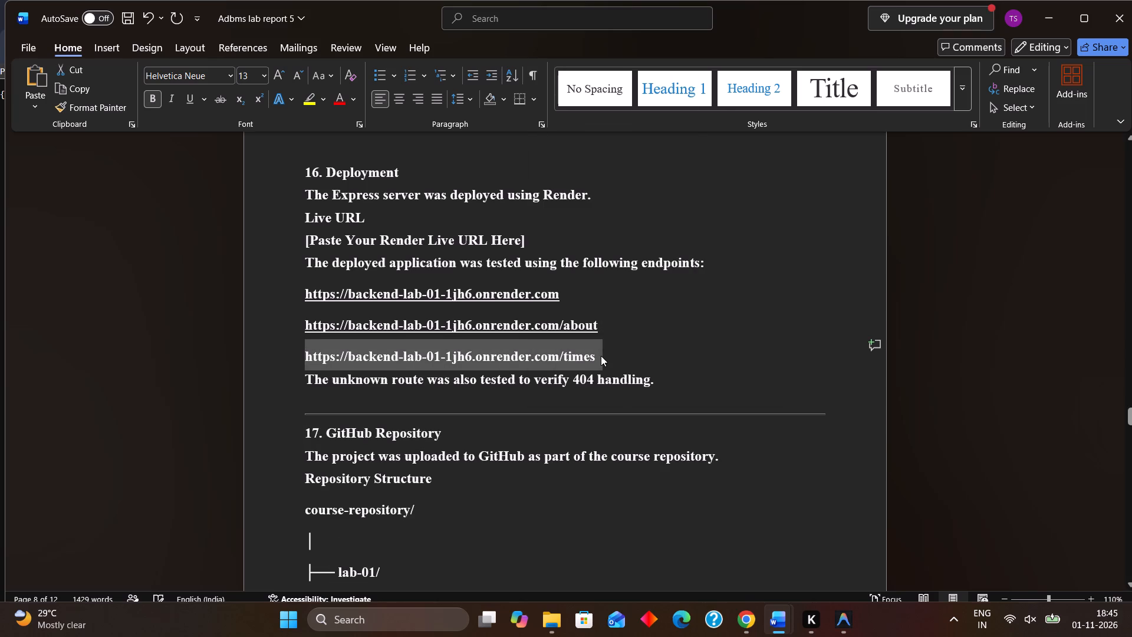
click(623, 324)
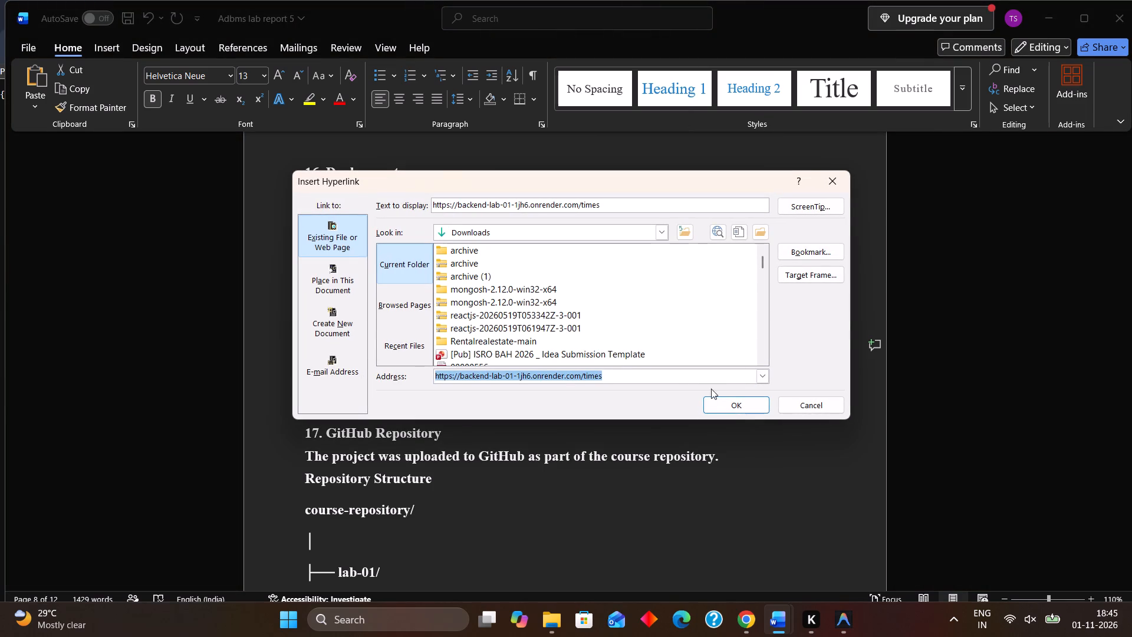
click(723, 402)
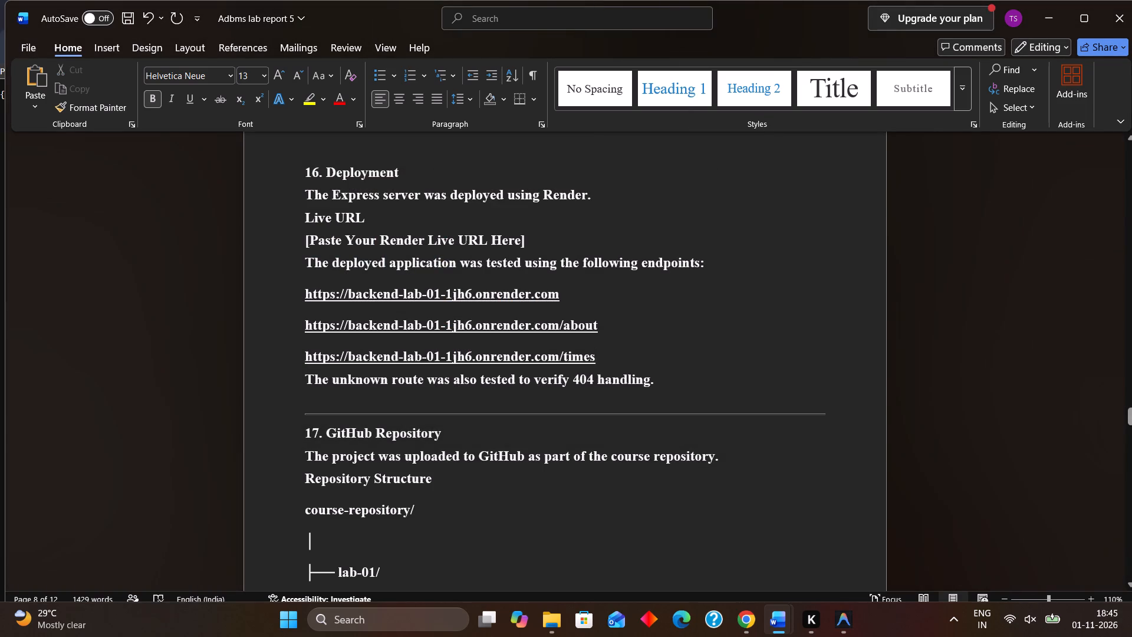
Delete the horizontal divider above the 17. GitHub Repository heading.
scroll(663, 391, down, 1)
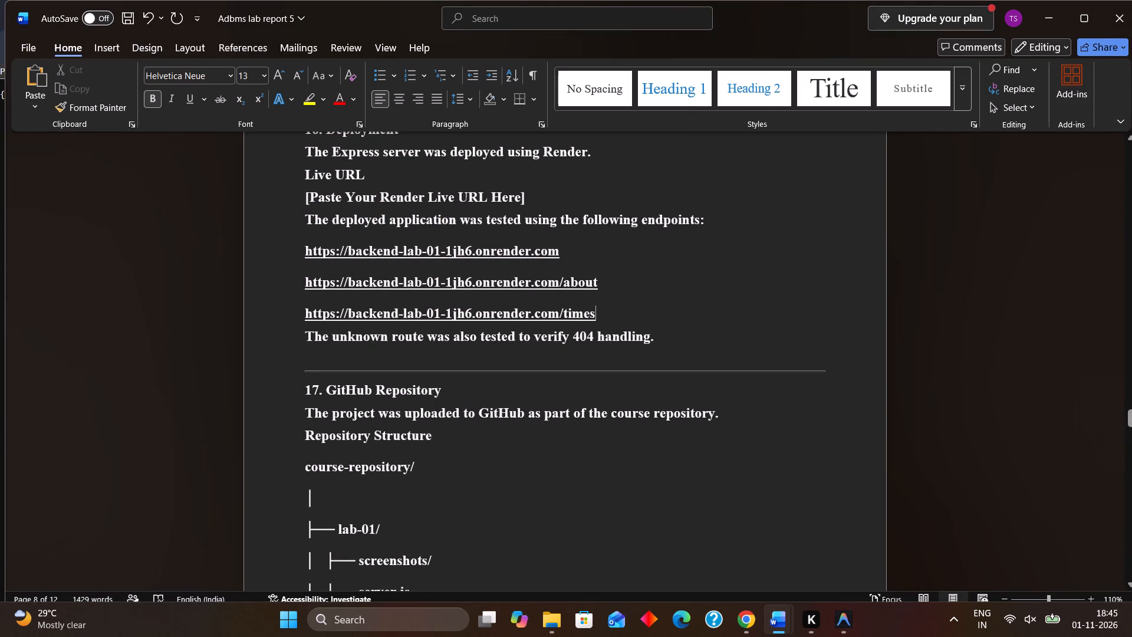
scroll(658, 354, down, 1)
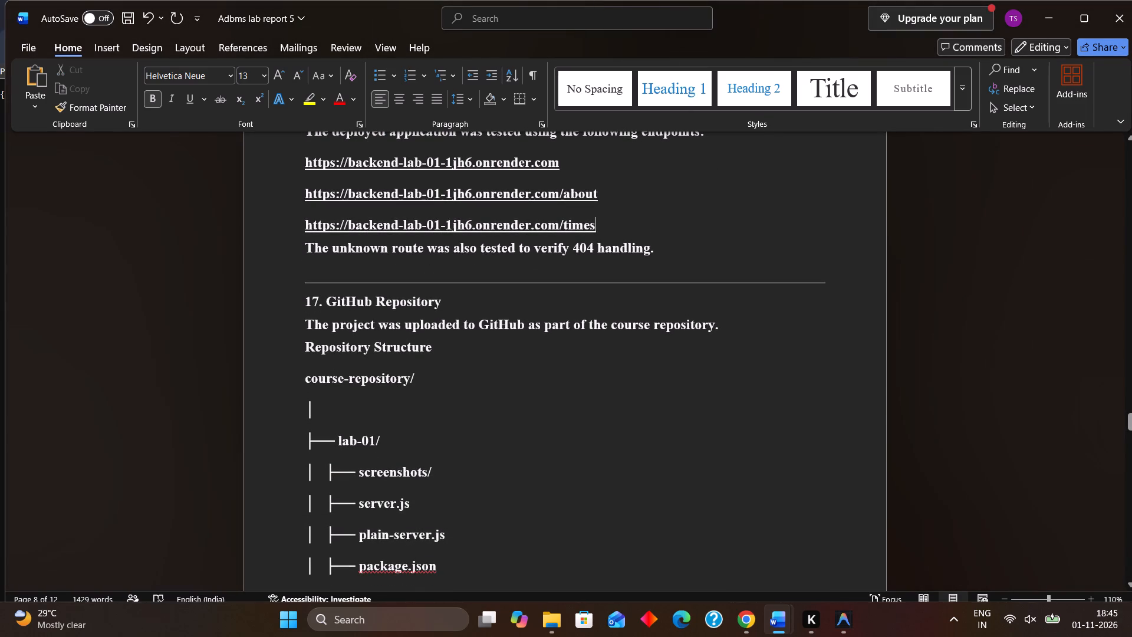
click(597, 284)
key(BackSpace)
Delete the horizontal divider above the 18. Screenshots heading.
scroll(597, 284, down, 1)
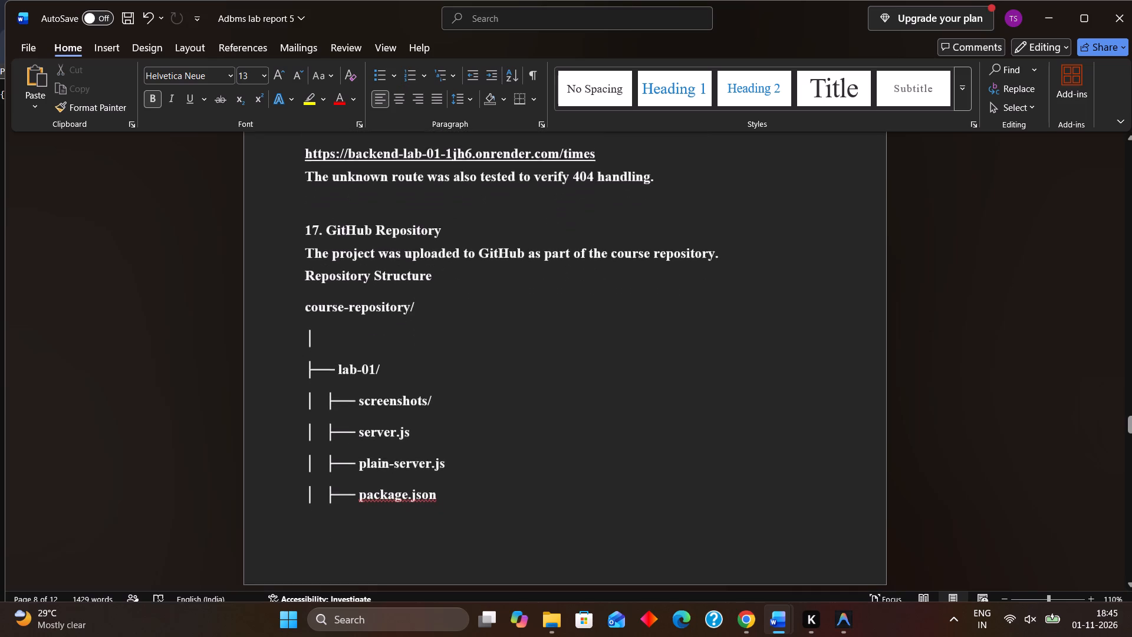
scroll(597, 284, down, 3)
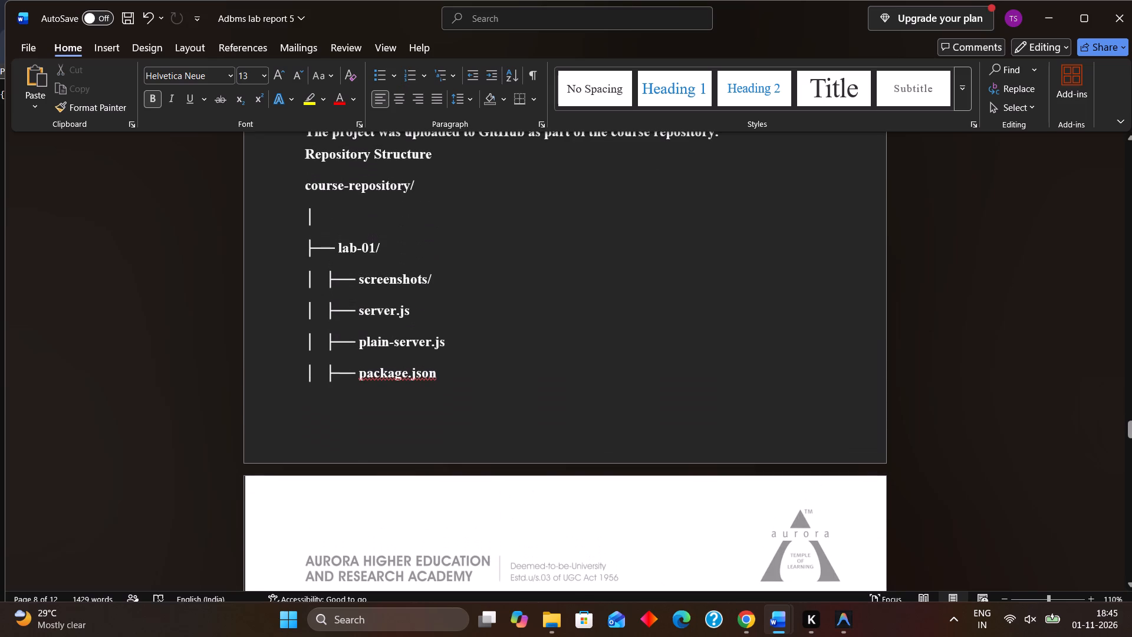
scroll(597, 284, down, 1)
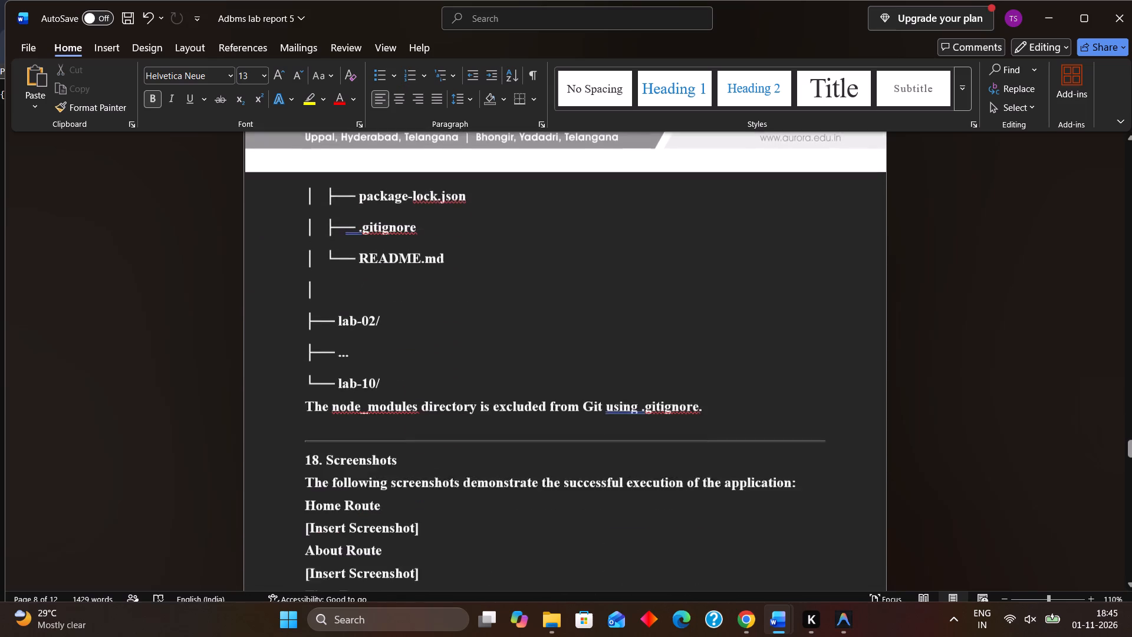
scroll(597, 284, down, 1)
click(594, 294)
key(BackSpace)
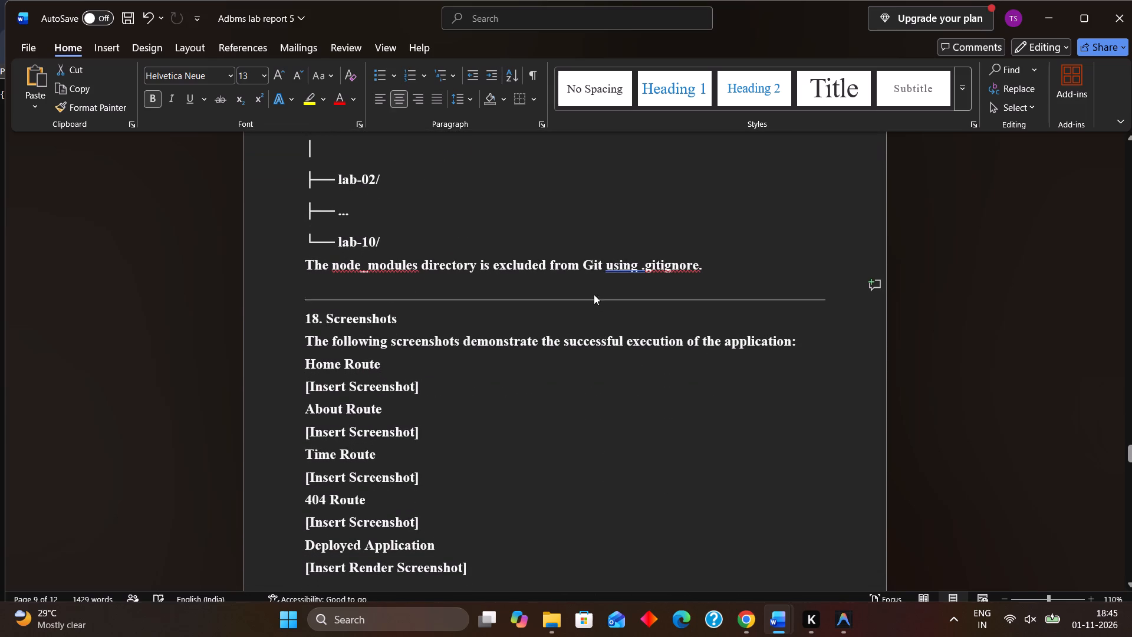
Delete the horizontal divider above the 19. Viva Questions and Answers heading.
scroll(594, 294, down, 1)
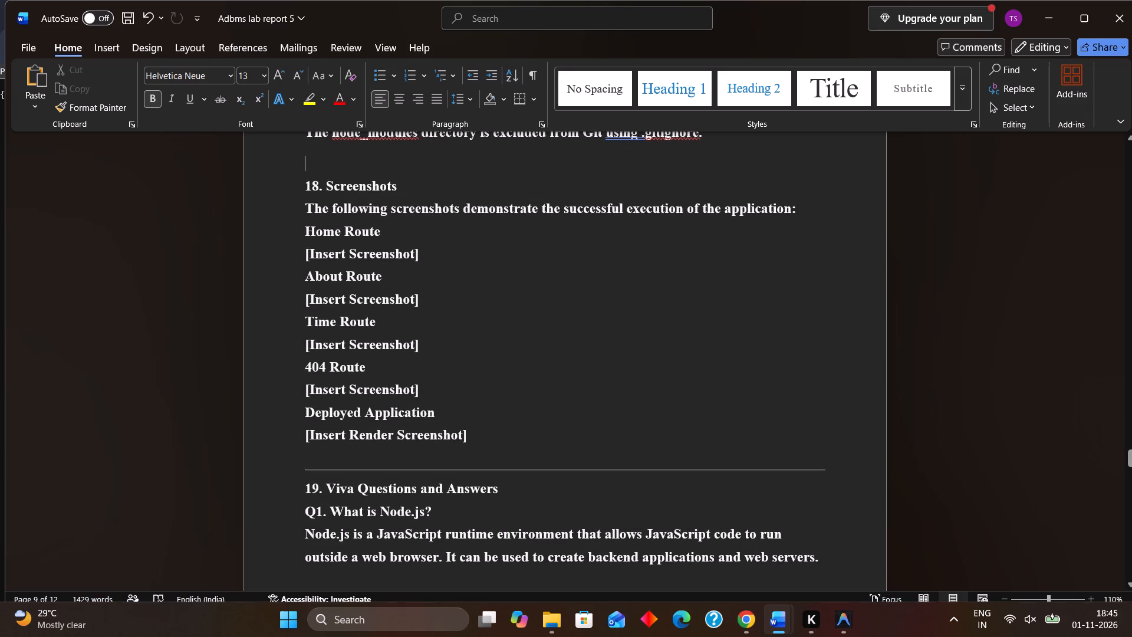
drag(435, 261, 412, 257)
drag(412, 257, 315, 244)
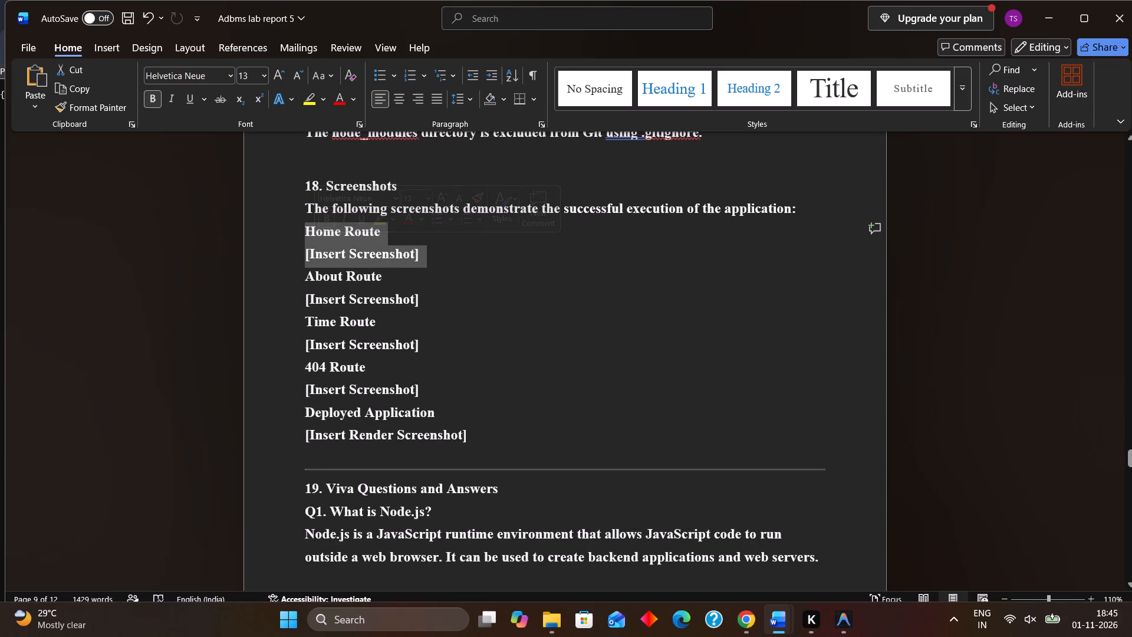
click(285, 285)
scroll(285, 285, up, 1)
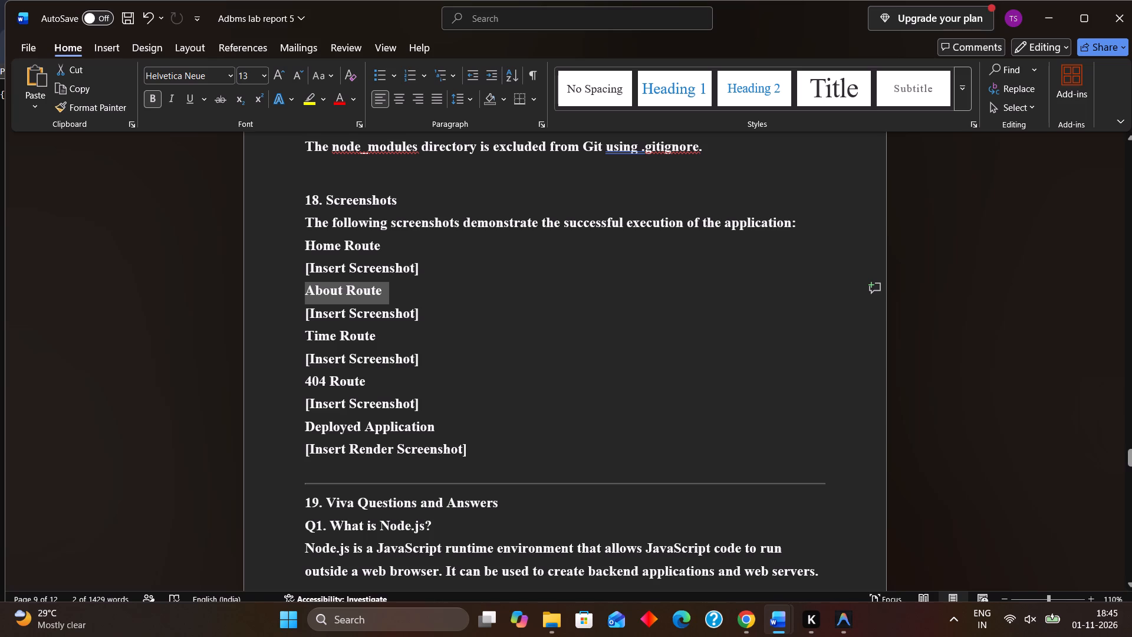
drag(491, 480, 328, 305)
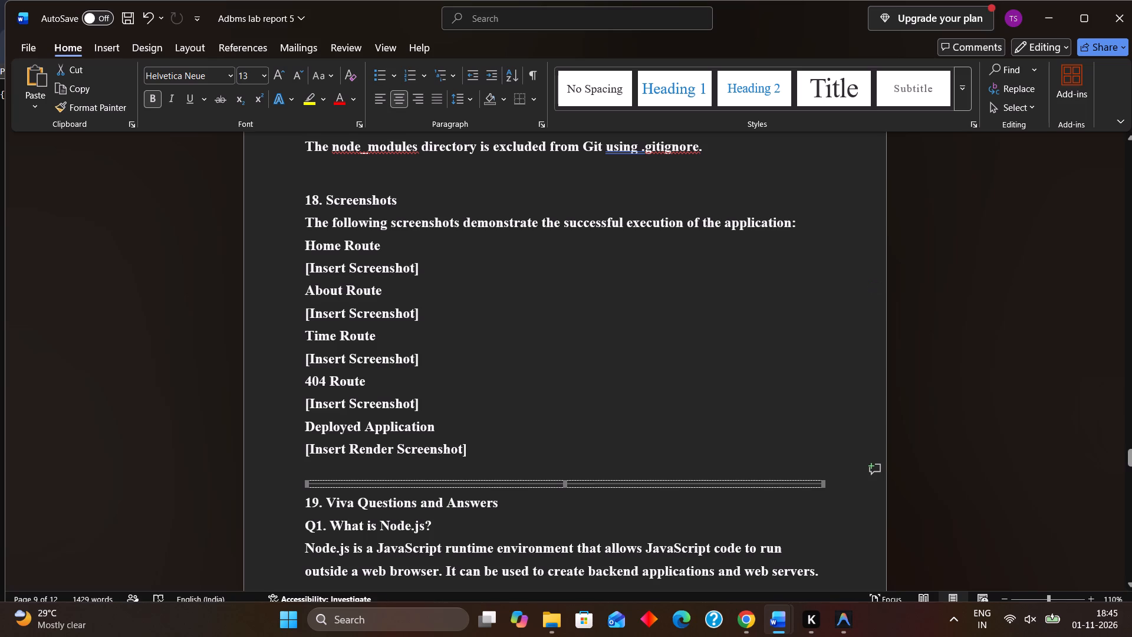
key(BackSpace)
Delete the entire 18. Screenshots section, from its heading through the [Insert Render Screenshot] placeholder.
drag(493, 461, 482, 461)
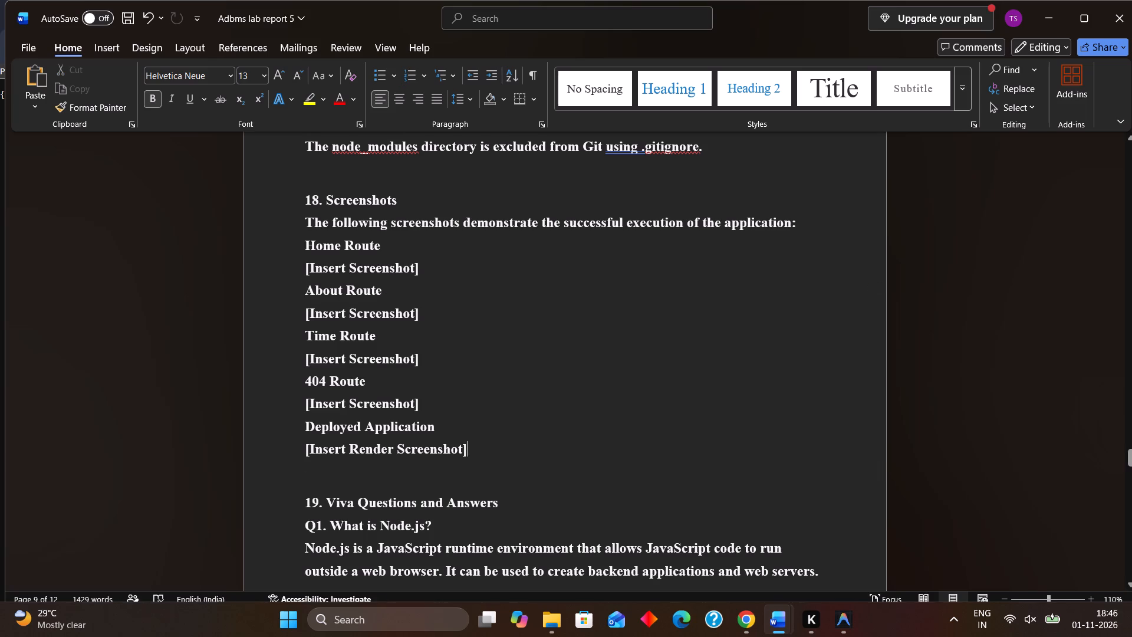
drag(482, 461, 266, 211)
key(BackSpace)
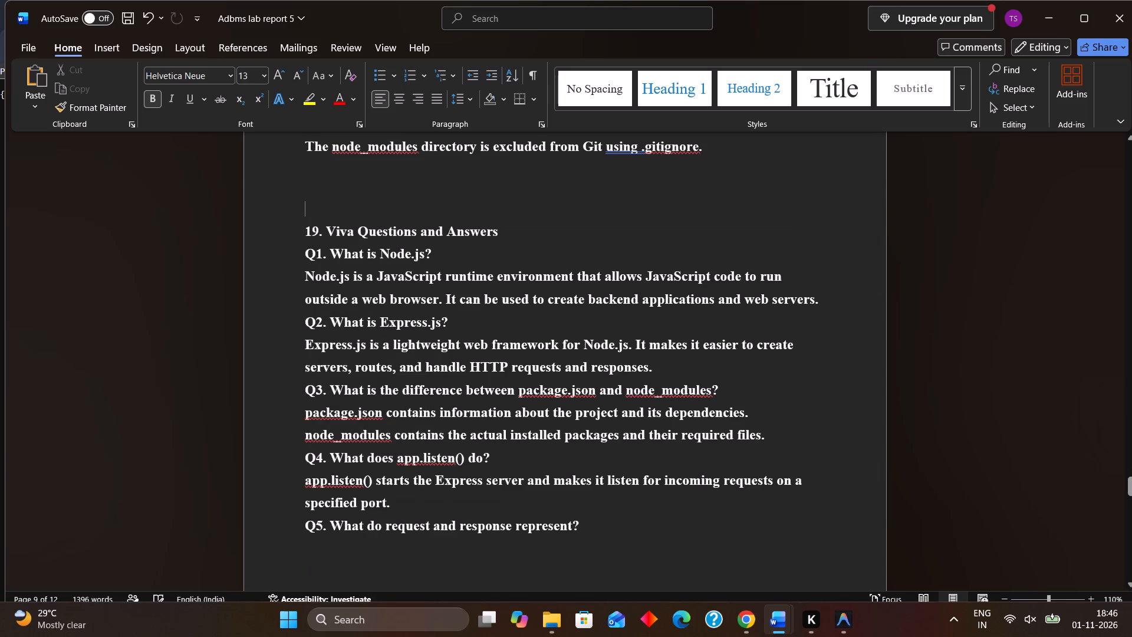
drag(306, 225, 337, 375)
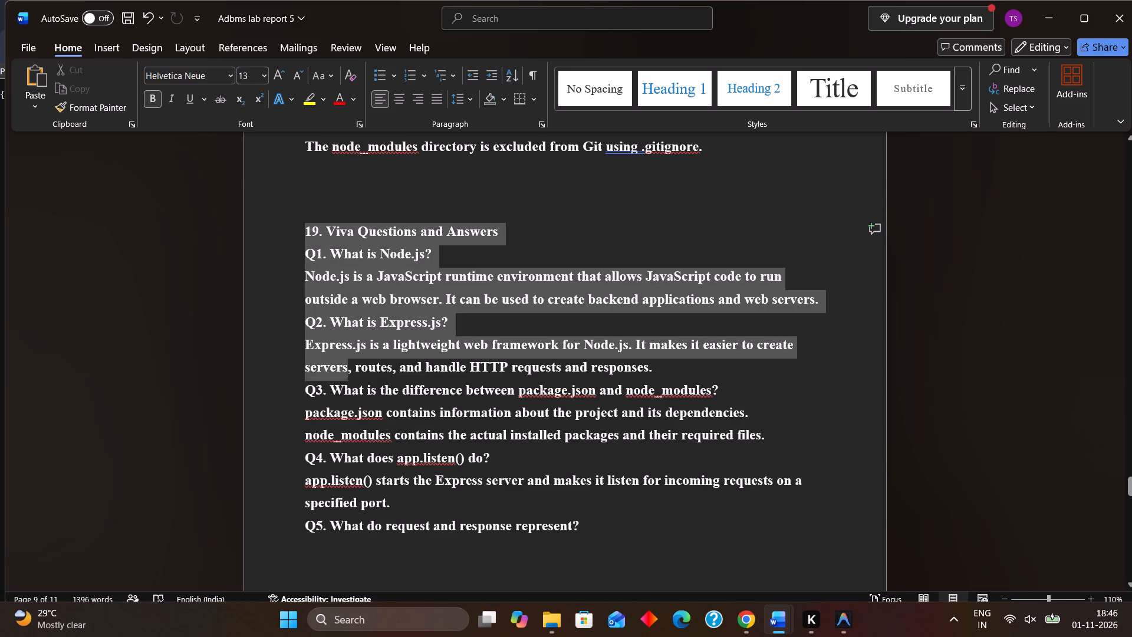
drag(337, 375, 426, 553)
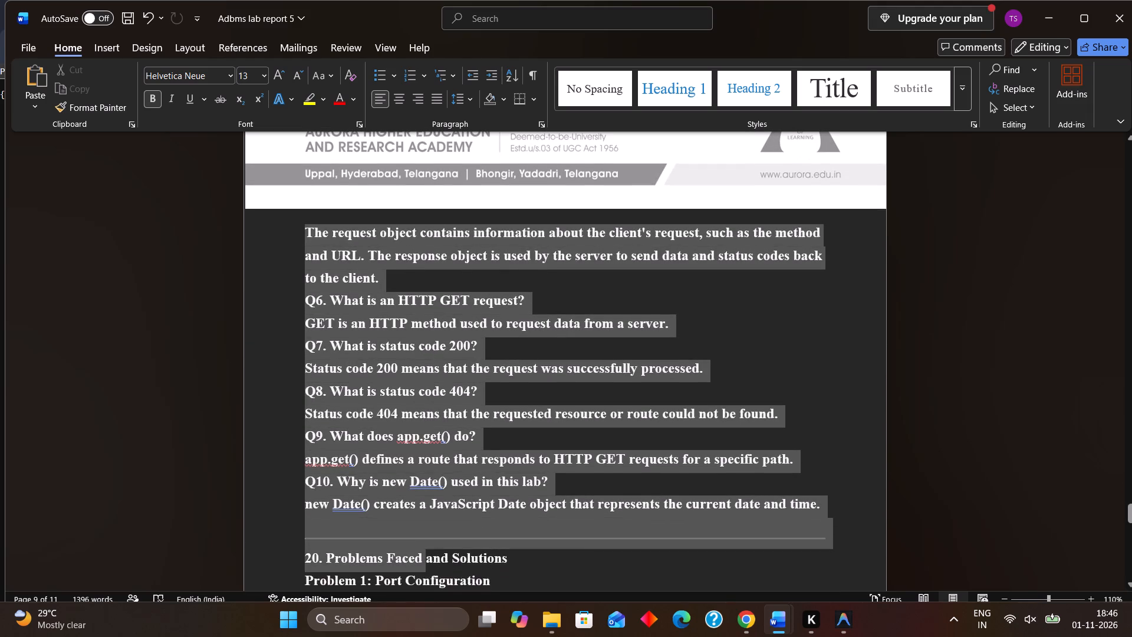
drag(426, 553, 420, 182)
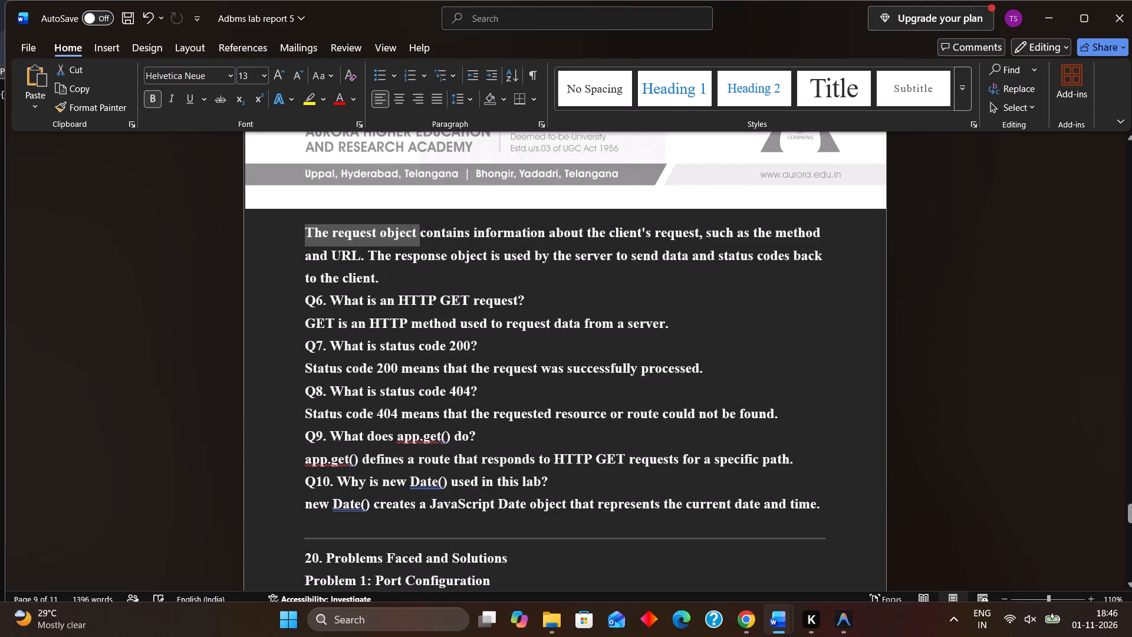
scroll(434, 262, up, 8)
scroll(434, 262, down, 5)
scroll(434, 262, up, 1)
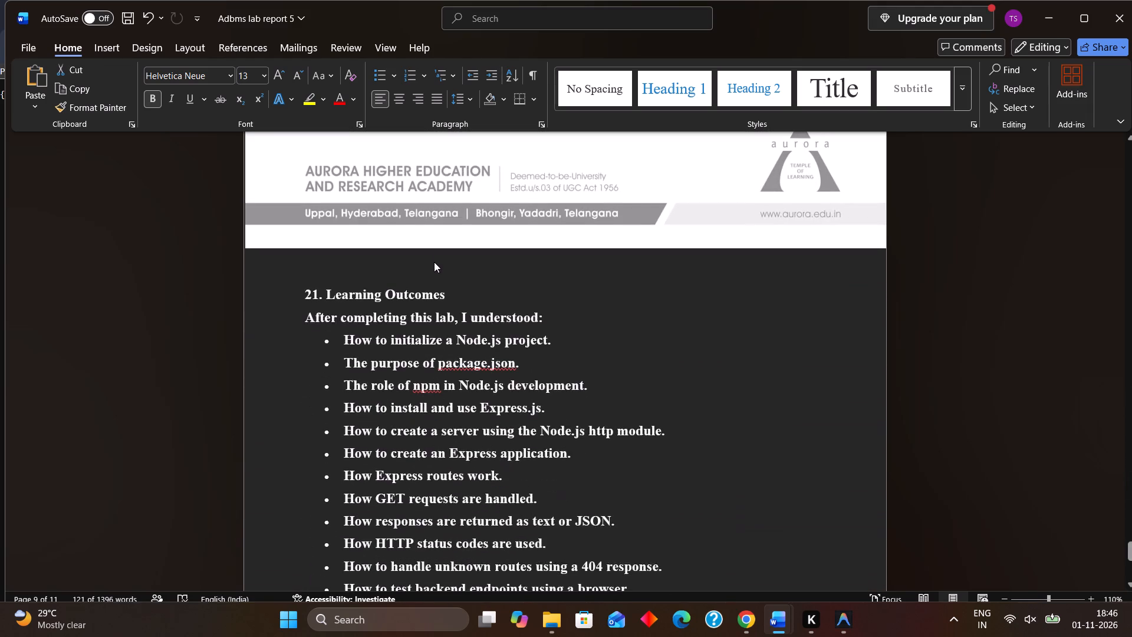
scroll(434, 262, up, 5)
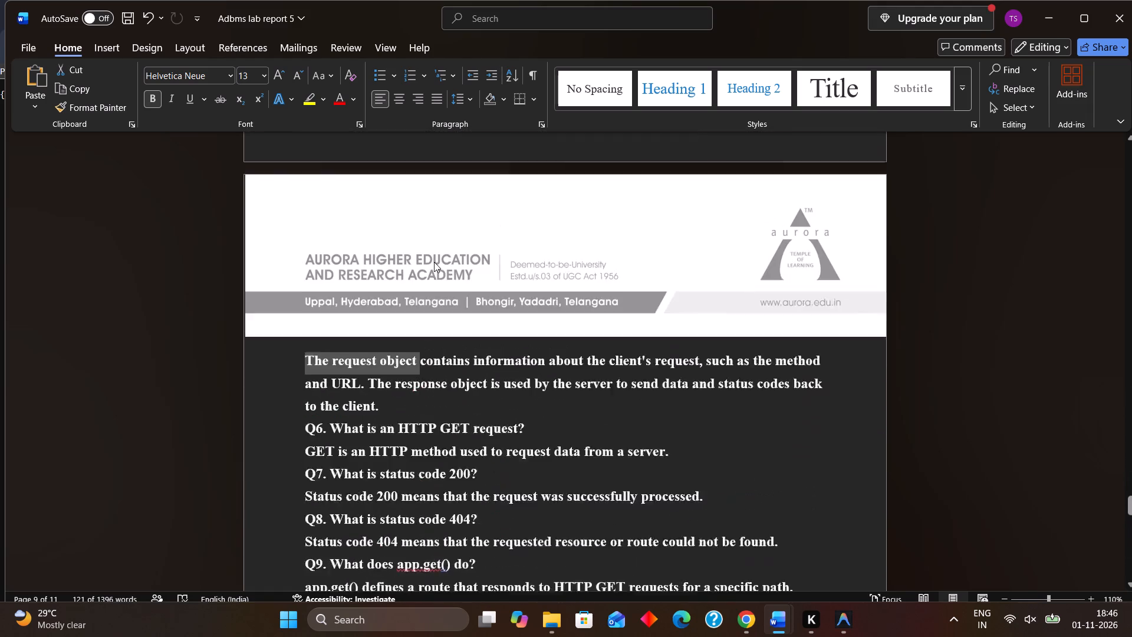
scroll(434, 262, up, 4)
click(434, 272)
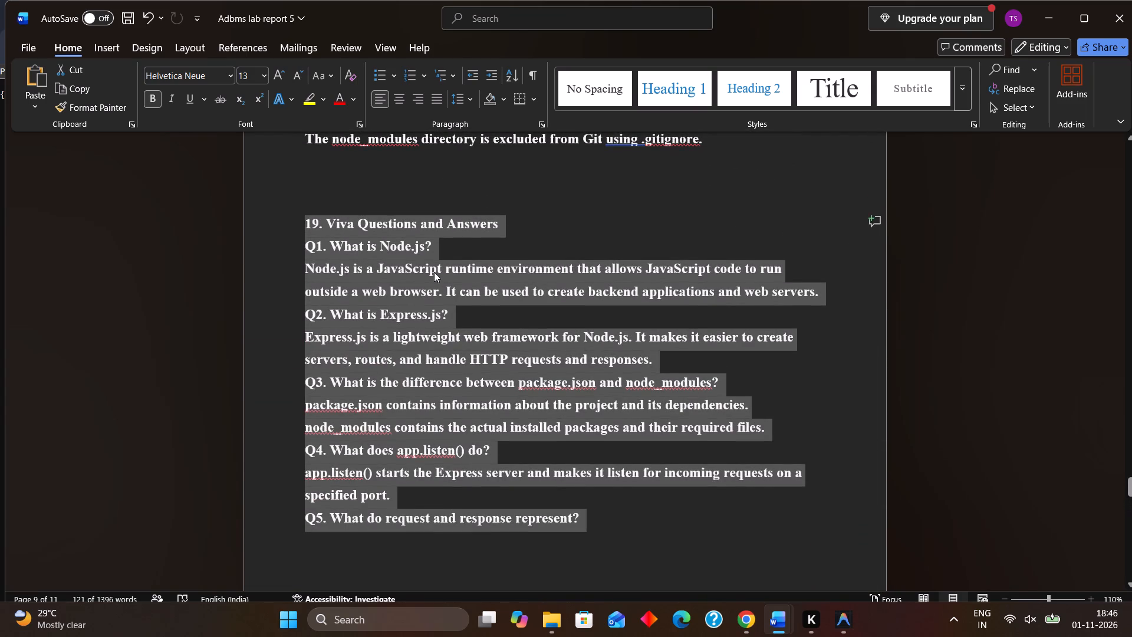
Renumber the Viva Questions and Answers heading to 18.
click(317, 225)
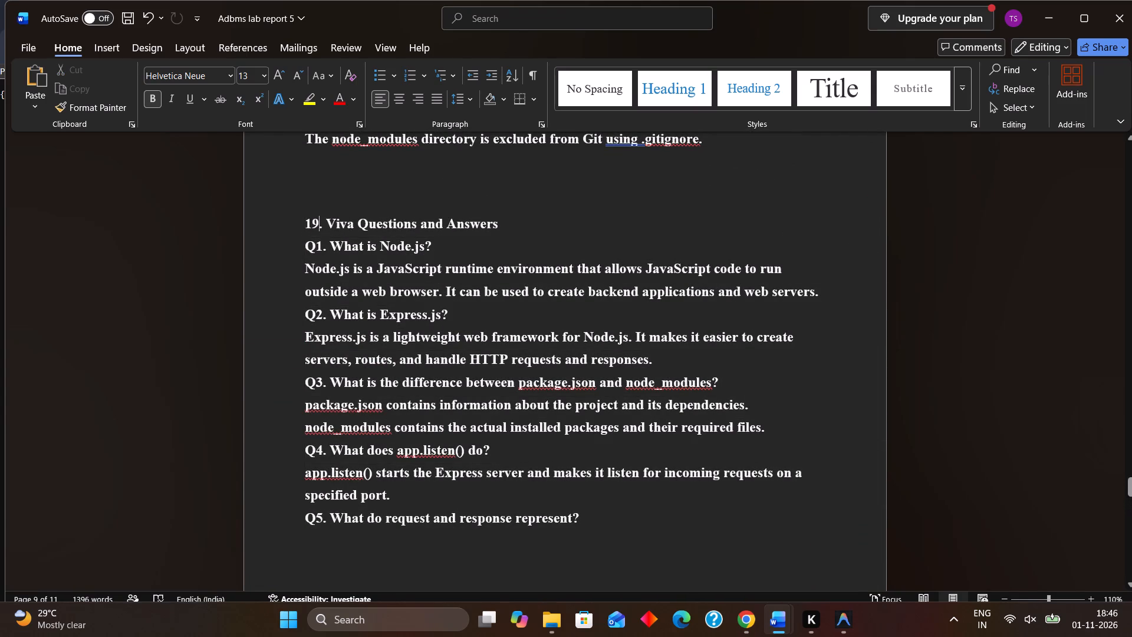
key(BackSpace)
key(BackSpace)
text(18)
Delete the horizontal divider above the 20. Problems Faced and Solutions heading.
scroll(322, 241, down, 2)
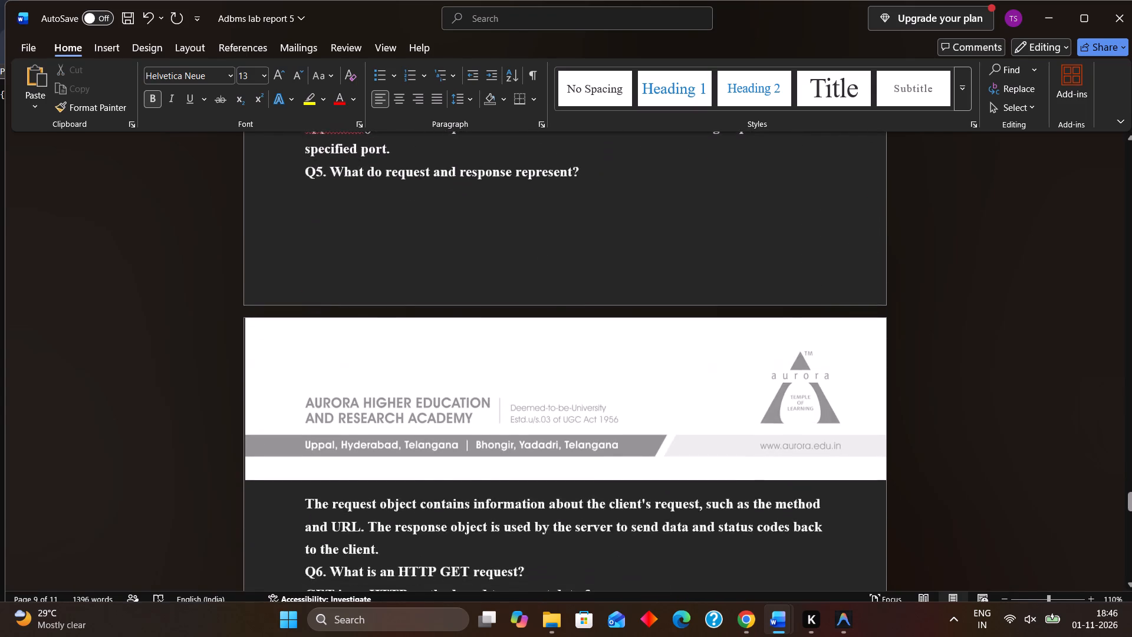
scroll(322, 241, down, 3)
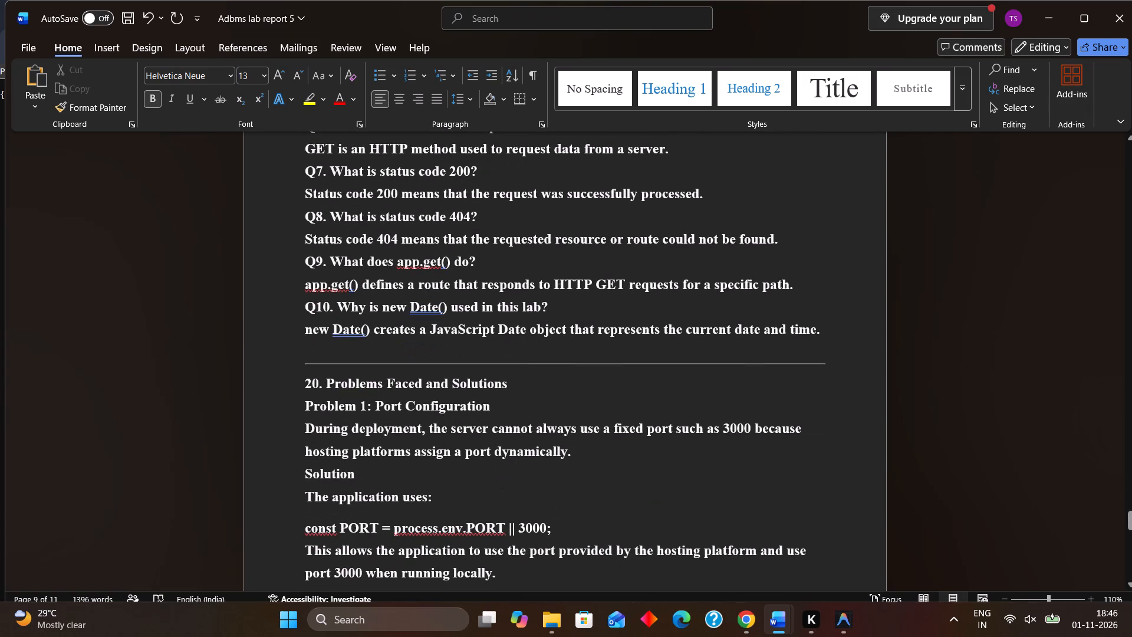
click(362, 370)
key(BackSpace)
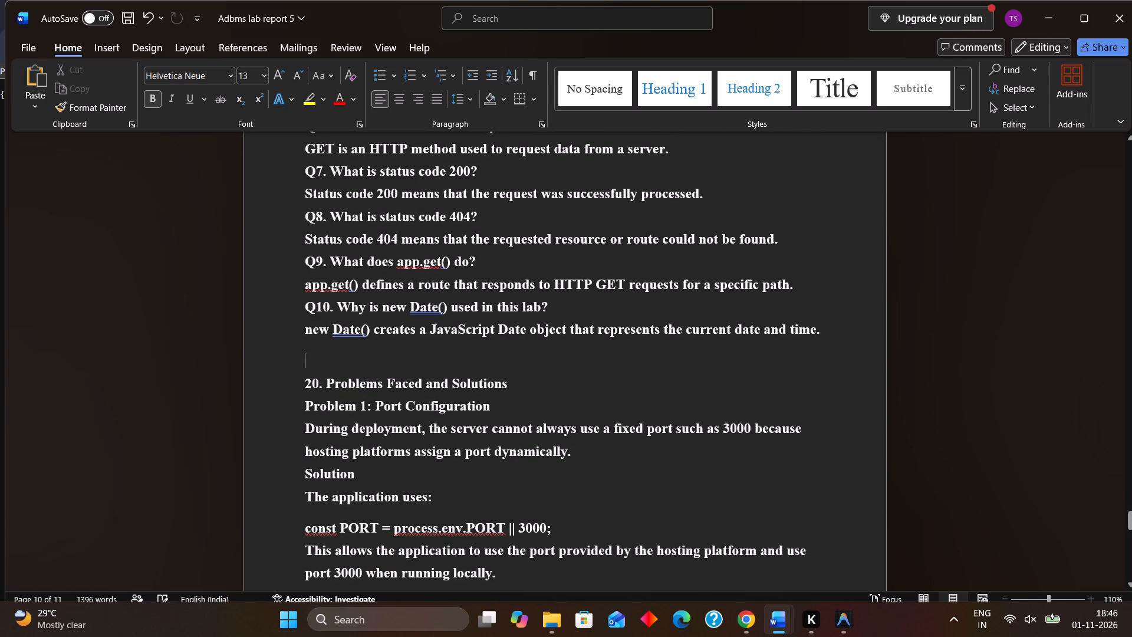
Renumber the Problems Faced and Solutions heading to 19.
click(321, 390)
key(Left)
key(BackSpace)
key(BackSpace)
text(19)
Remove bold from the answers to viva questions Q10, Q9 and Q8, keeping the question lines bold.
drag(831, 331, 379, 348)
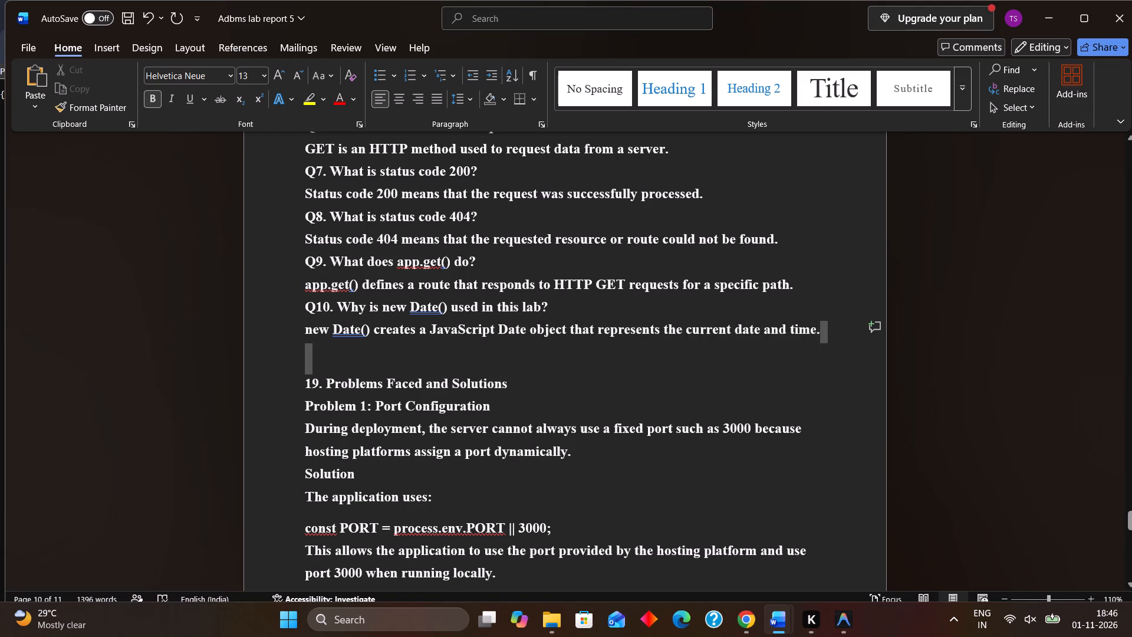
drag(379, 348, 311, 329)
click(324, 304)
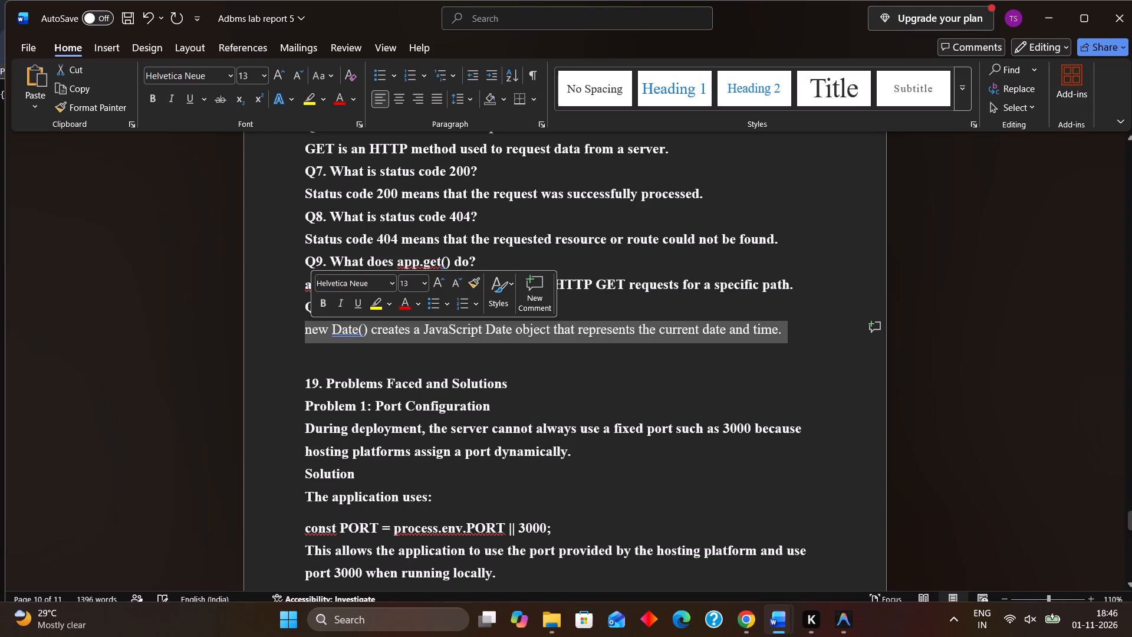
drag(809, 284, 300, 275)
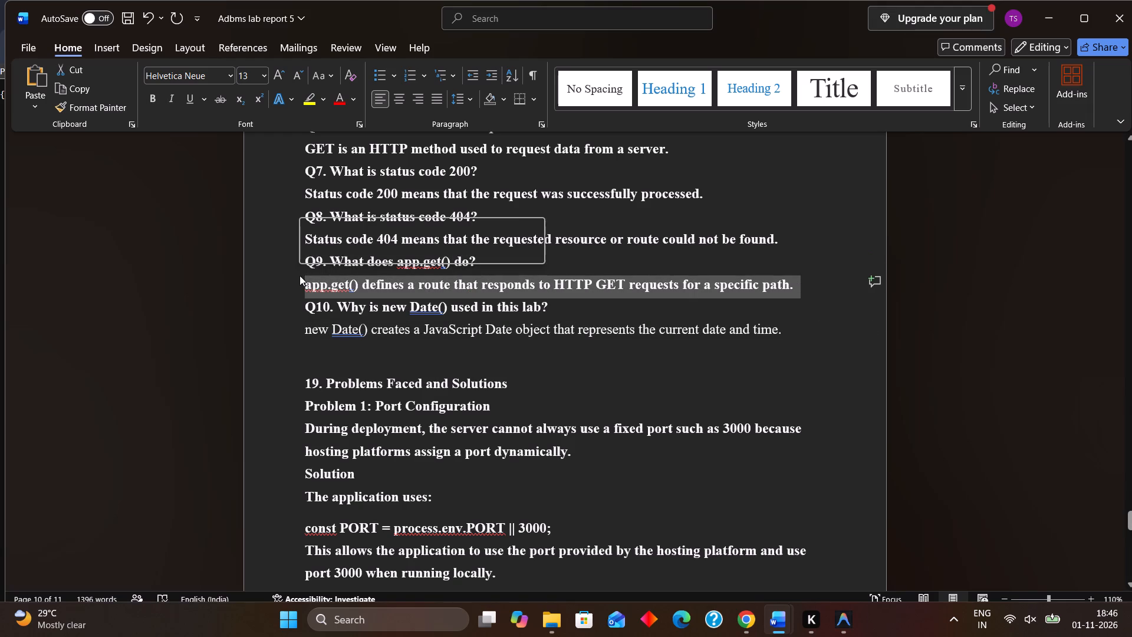
click(316, 252)
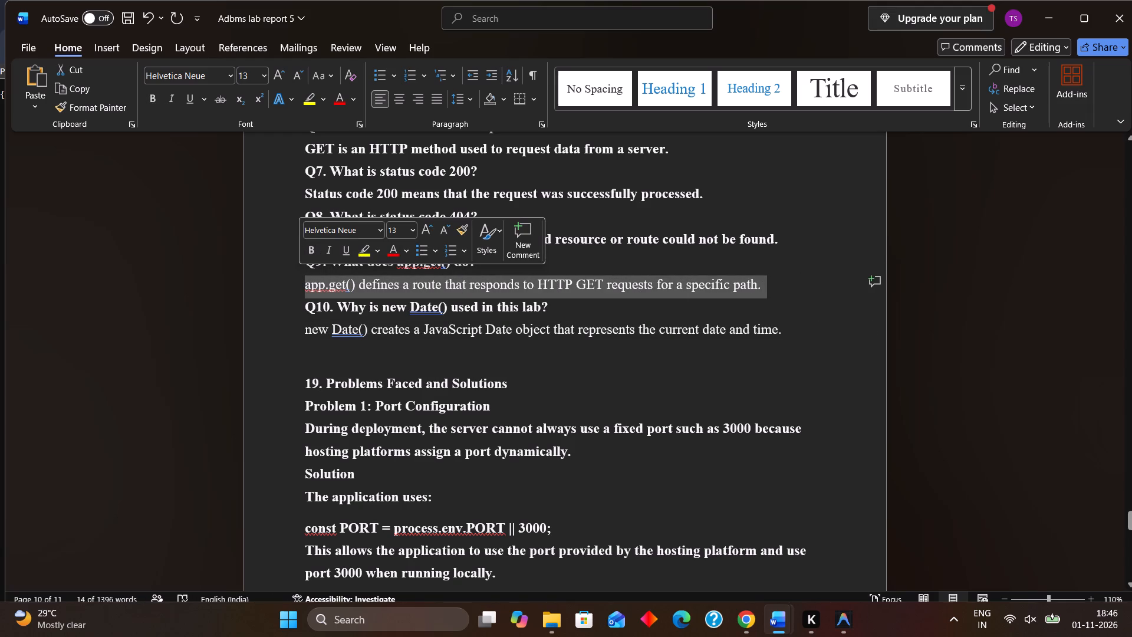
drag(798, 237, 304, 235)
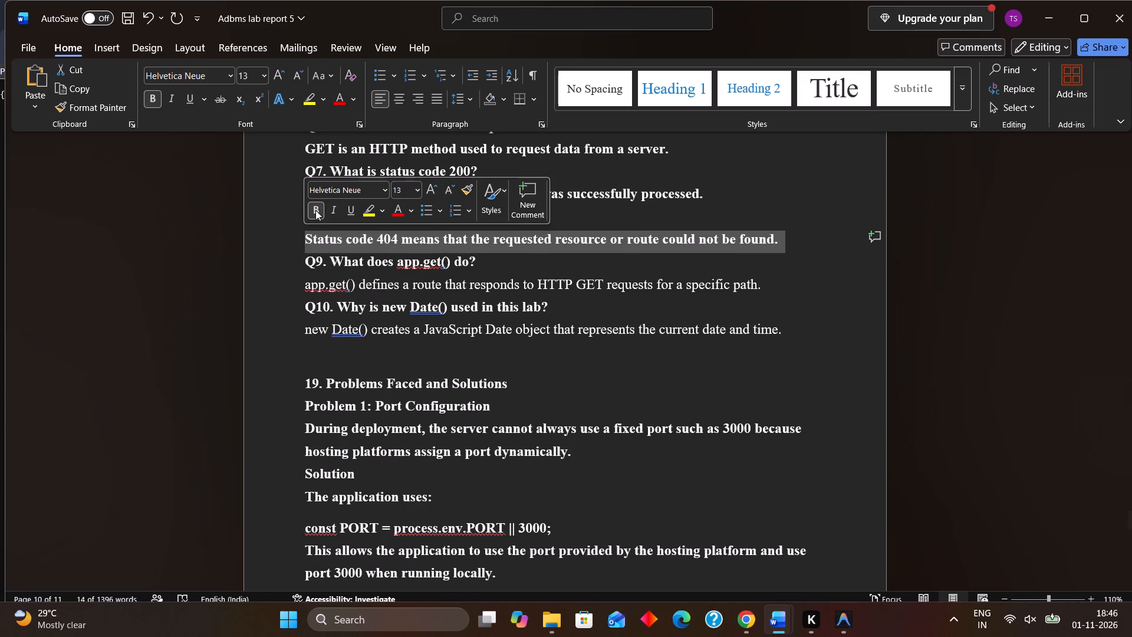
click(315, 210)
Remove bold from the answers to viva questions Q7, Q6 and Q5, keeping the question lines bold.
scroll(360, 314, up, 1)
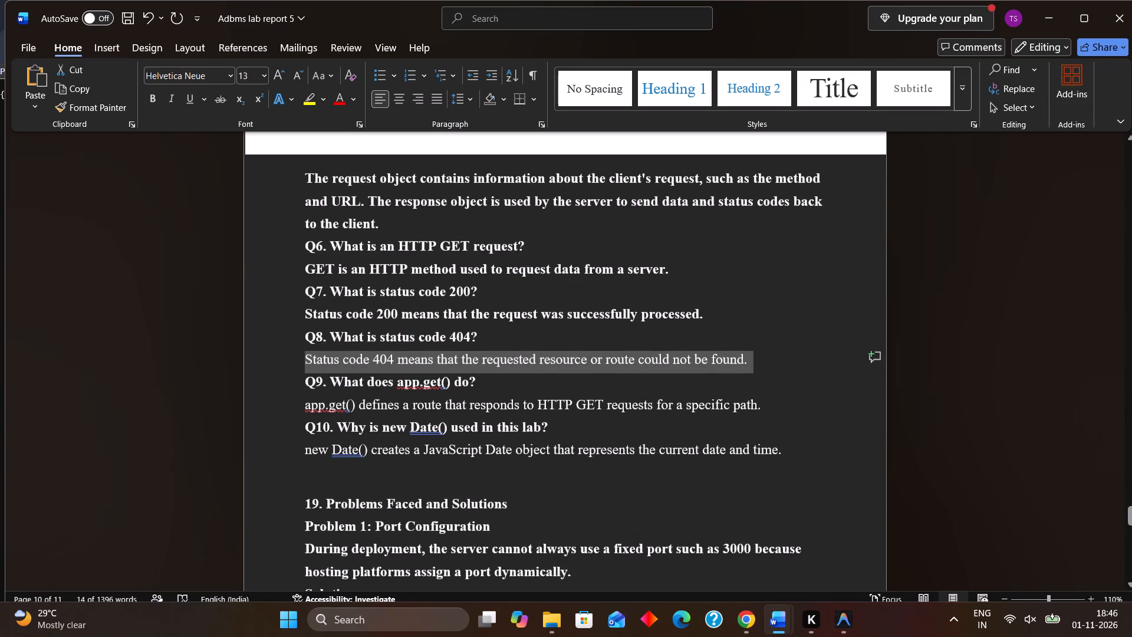
drag(707, 311, 236, 324)
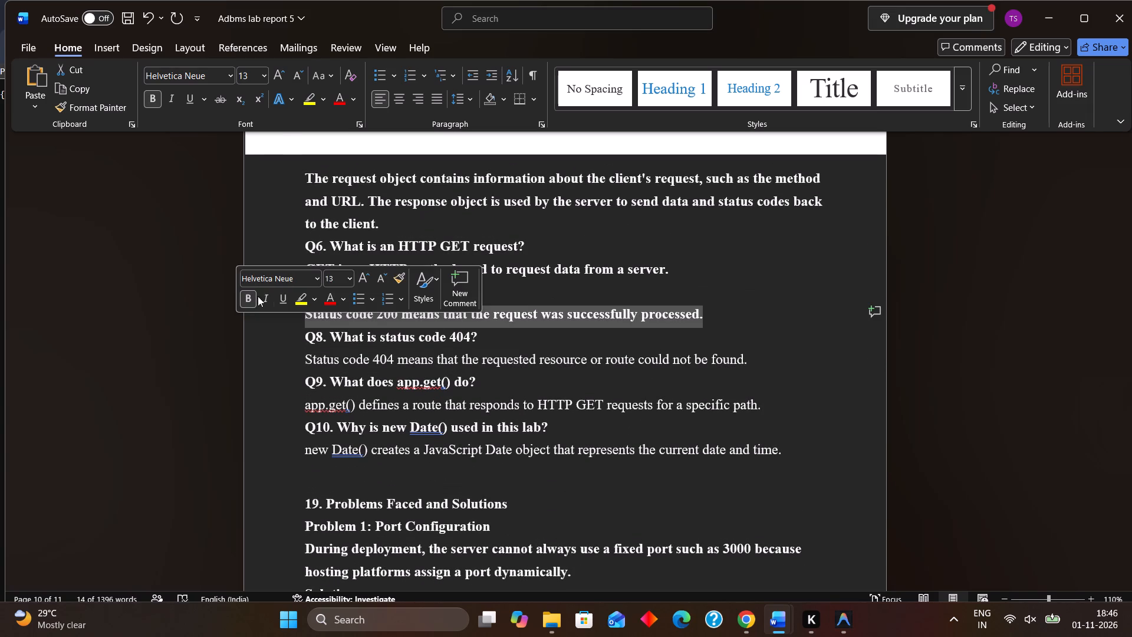
click(243, 303)
drag(685, 270, 568, 268)
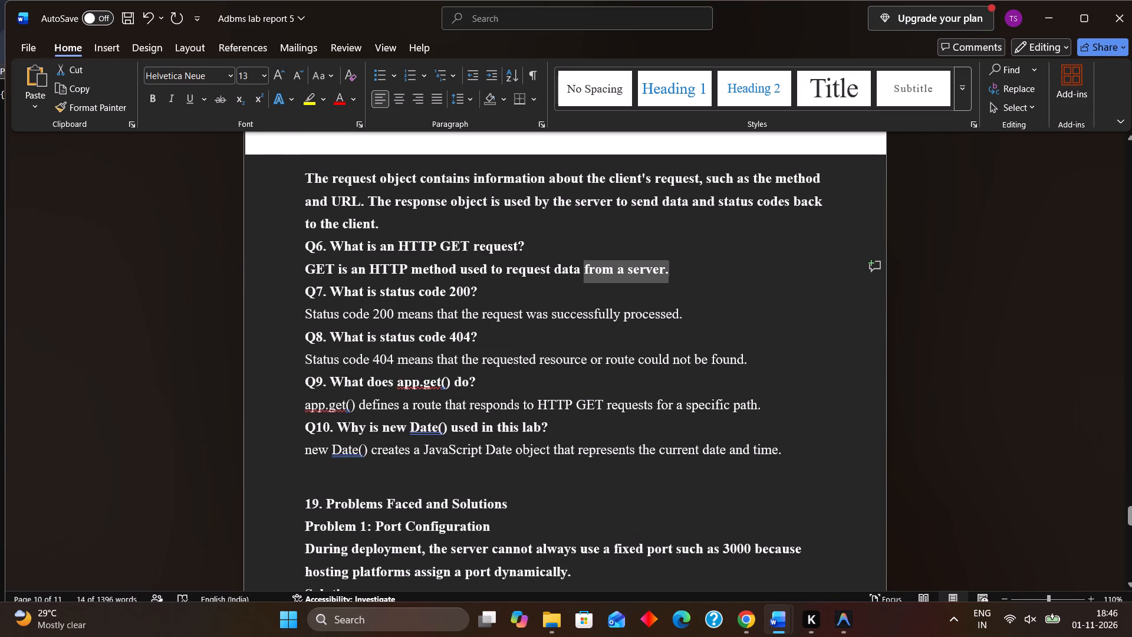
drag(568, 268, 281, 267)
click(293, 241)
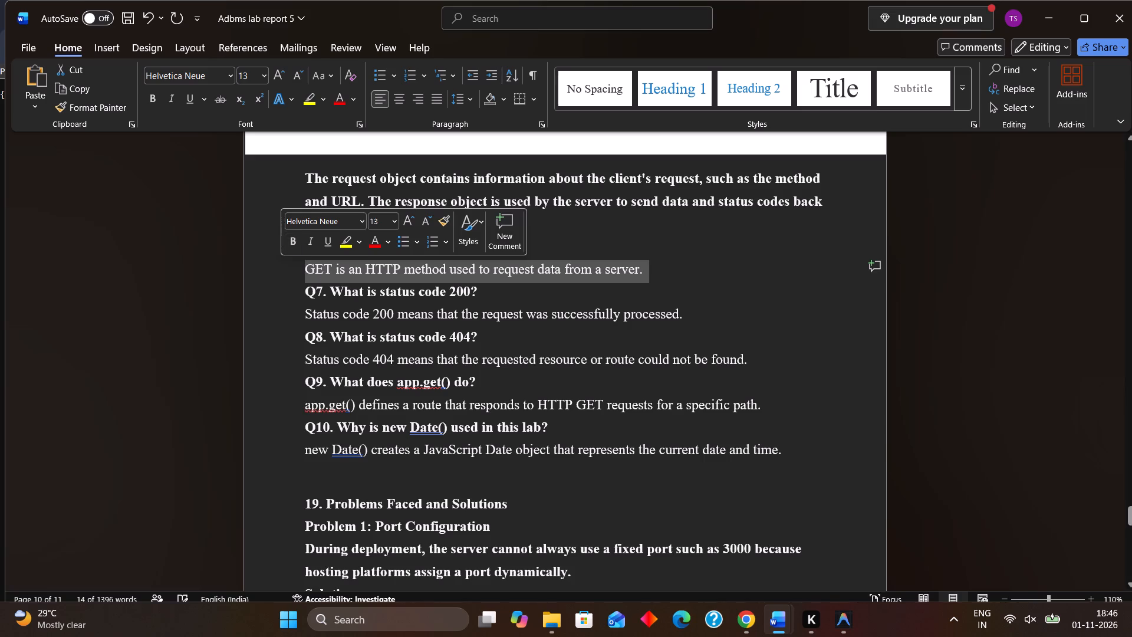
scroll(354, 325, up, 1)
drag(388, 350, 310, 310)
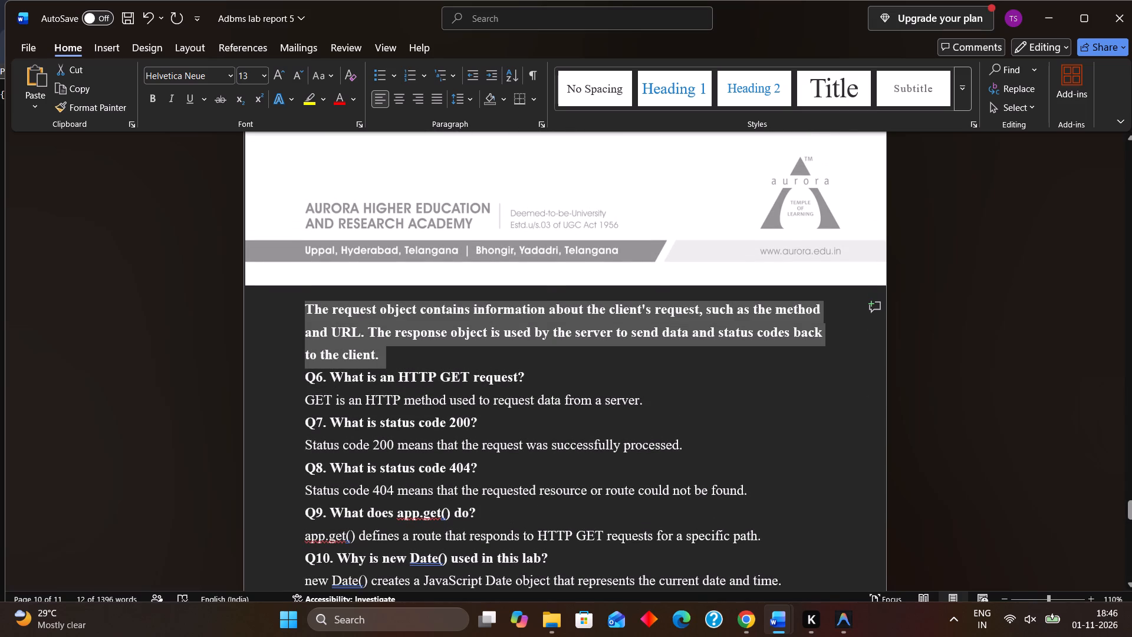
drag(310, 310, 304, 303)
click(315, 279)
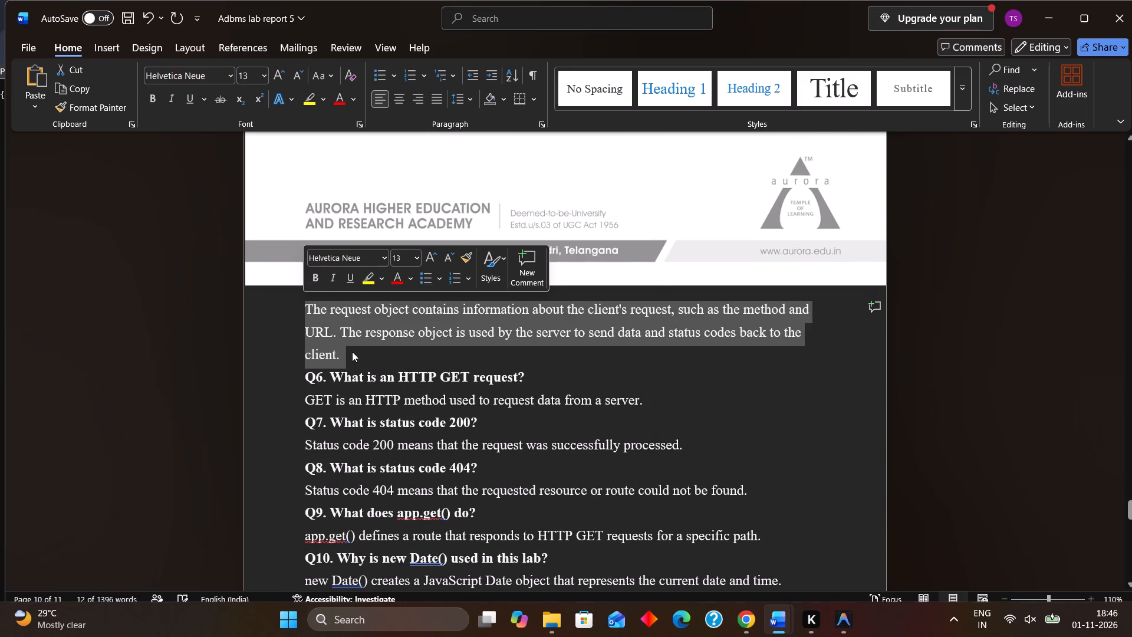
Remove bold from the answers to viva questions Q4 and Q3, keeping the question lines bold.
scroll(352, 352, up, 5)
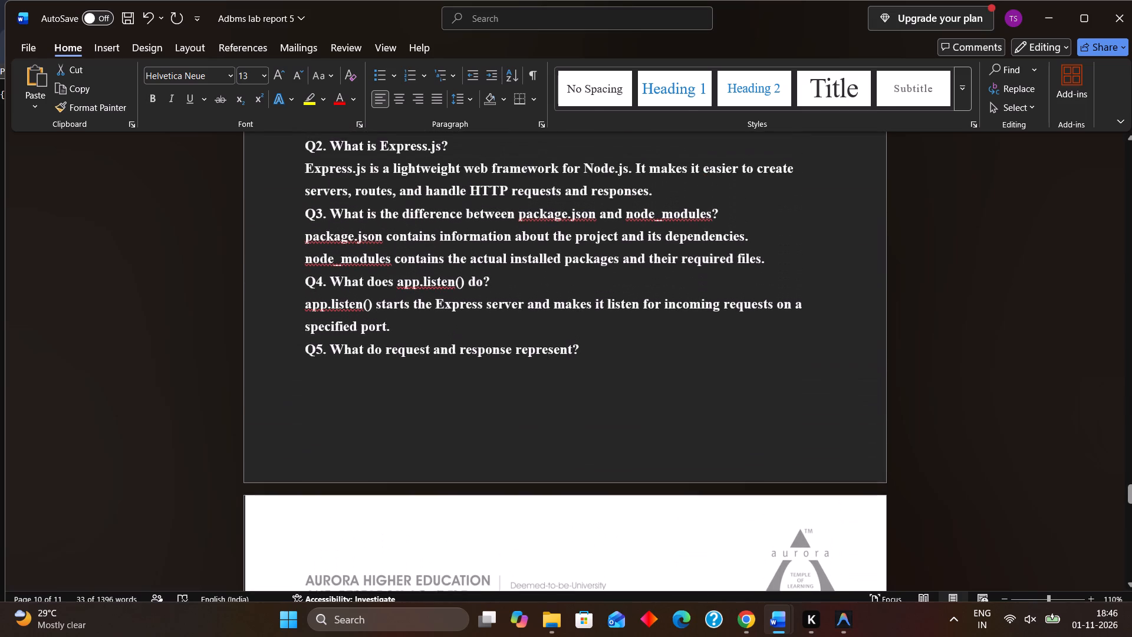
drag(399, 327, 266, 292)
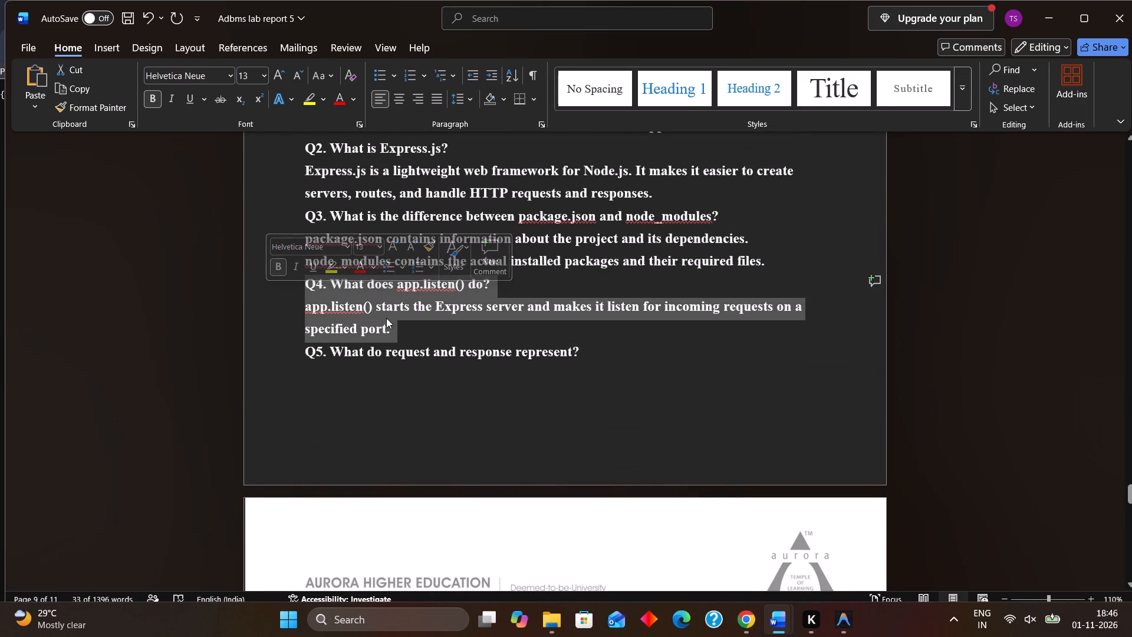
click(404, 326)
drag(400, 330, 311, 311)
click(320, 284)
scroll(381, 356, up, 1)
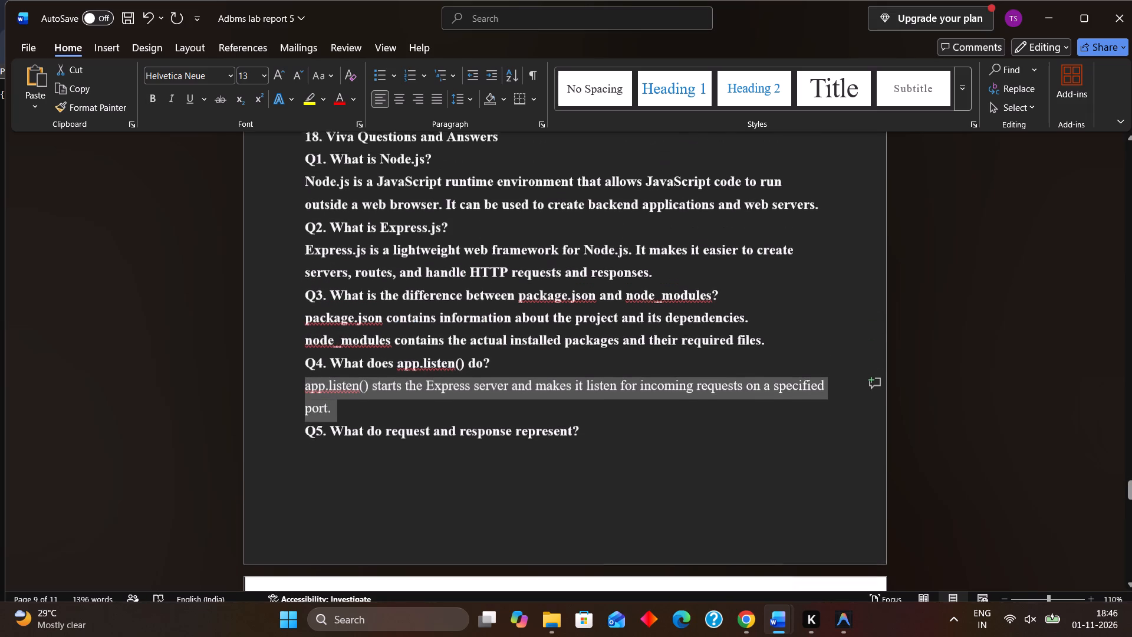
drag(774, 357, 742, 357)
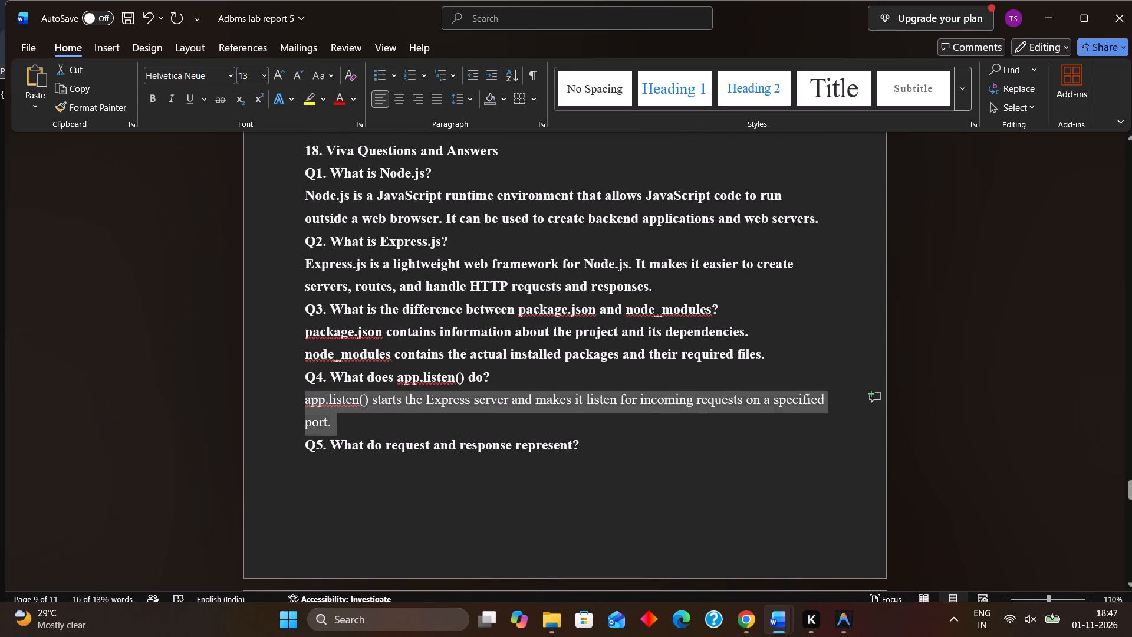
drag(742, 357, 320, 334)
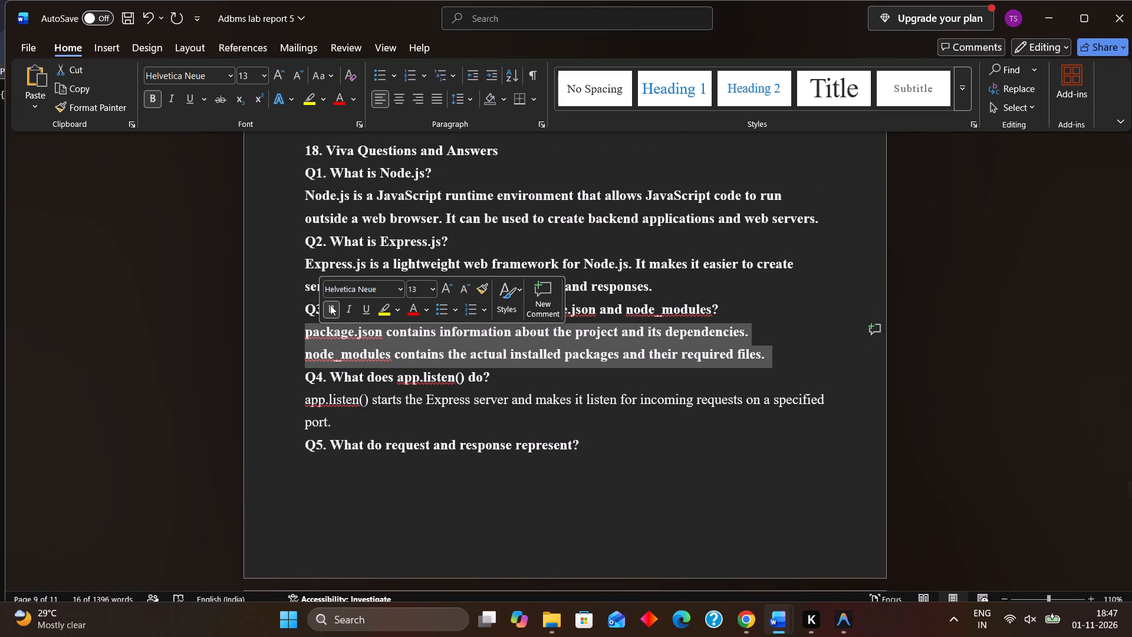
click(330, 305)
click(547, 423)
Remove bold from the two-line answer to viva question Q2 about Express.js.
scroll(547, 423, up, 1)
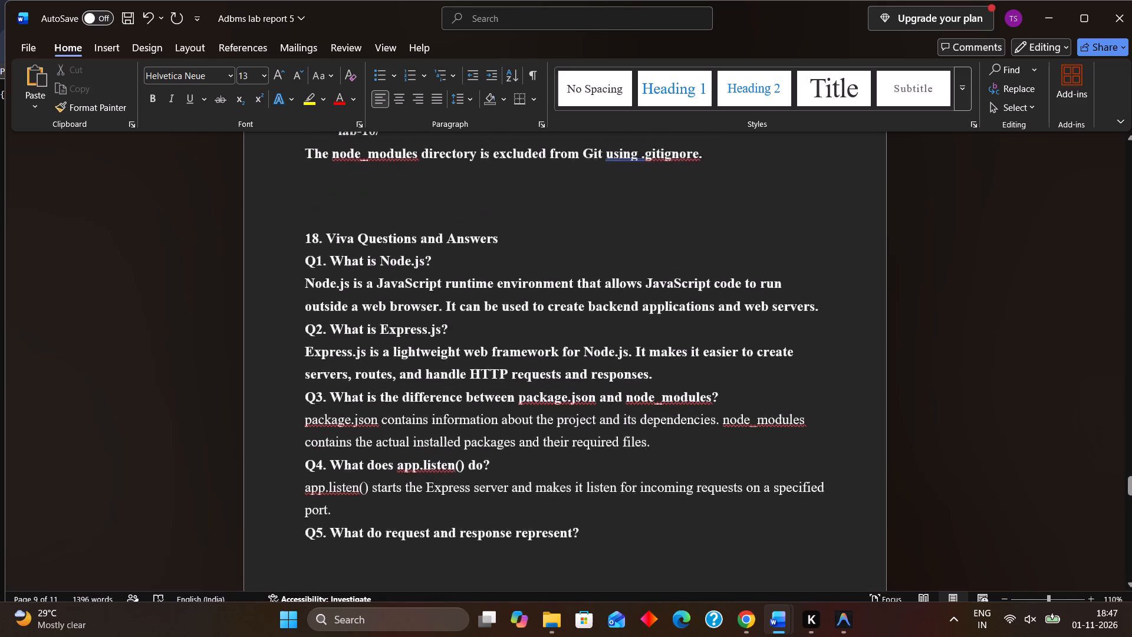
drag(665, 384, 304, 357)
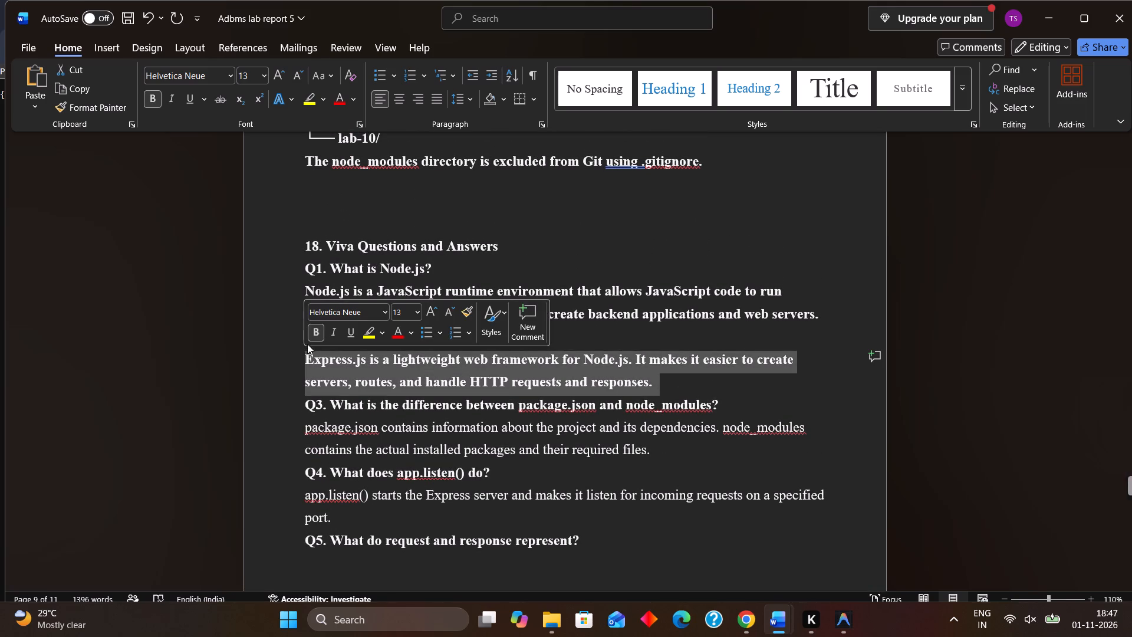
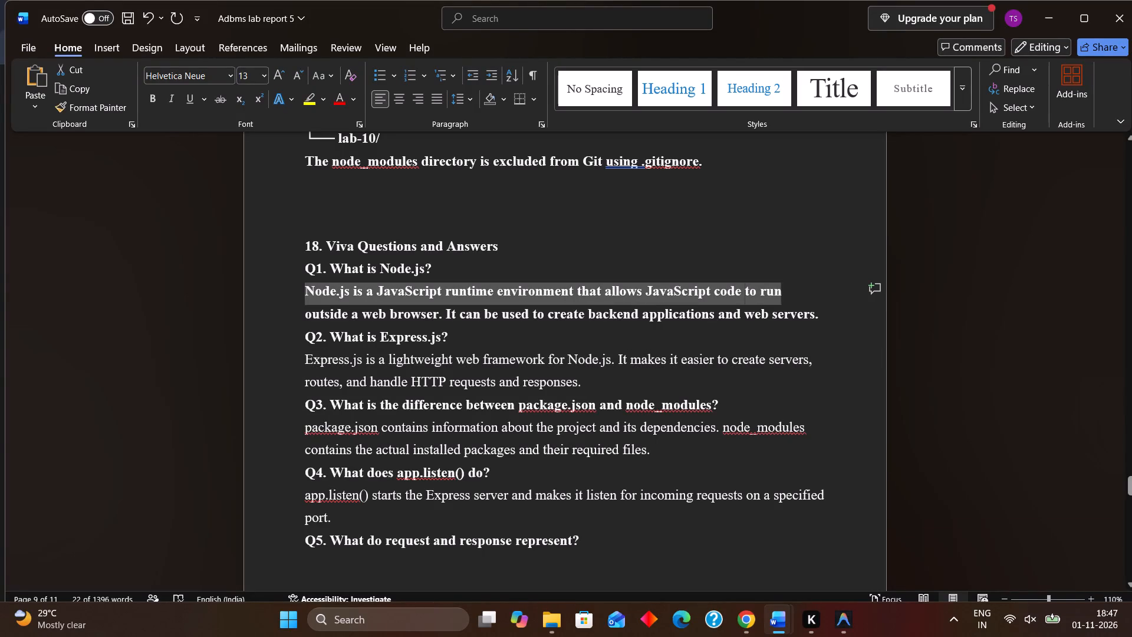
Remove bold from the two-line answer to viva question Q1 about Node.js.
drag(778, 305, 821, 316)
click(835, 289)
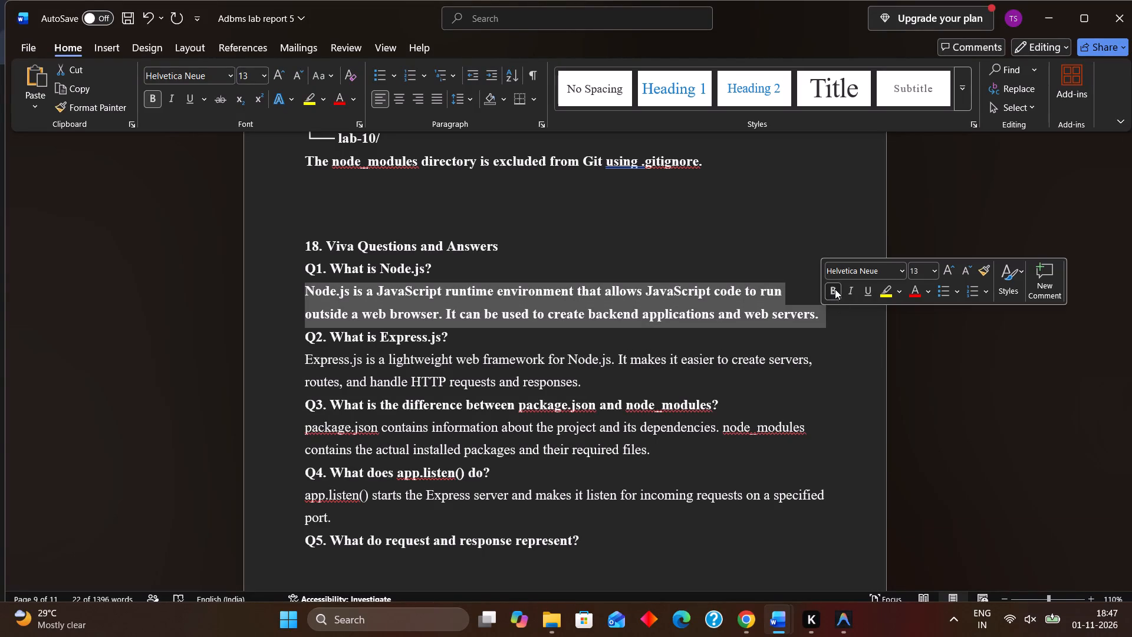
click(515, 310)
In section 19, remove bold from the Problem 1: Port Configuration description and the Solution label below it.
scroll(515, 310, down, 3)
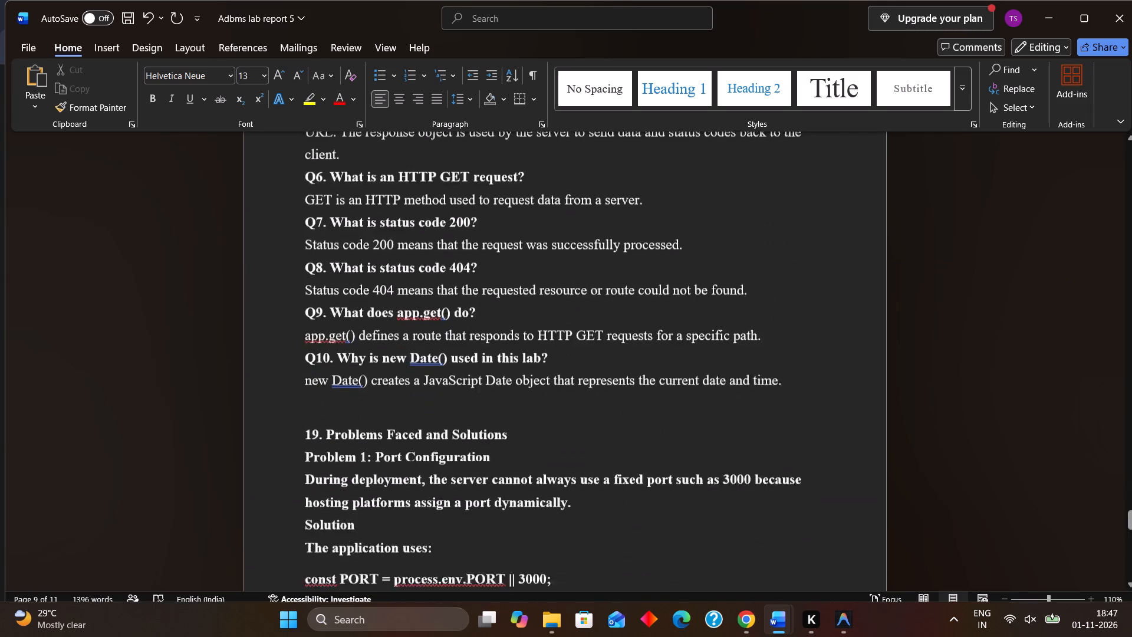
scroll(515, 310, down, 2)
scroll(515, 310, up, 3)
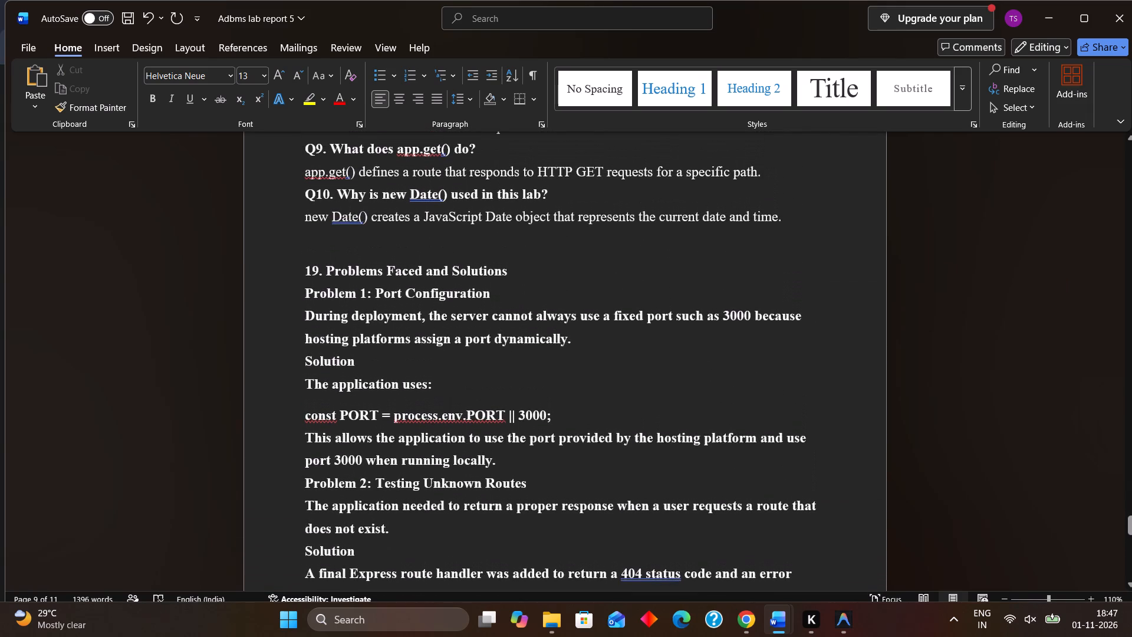
scroll(440, 290, up, 4)
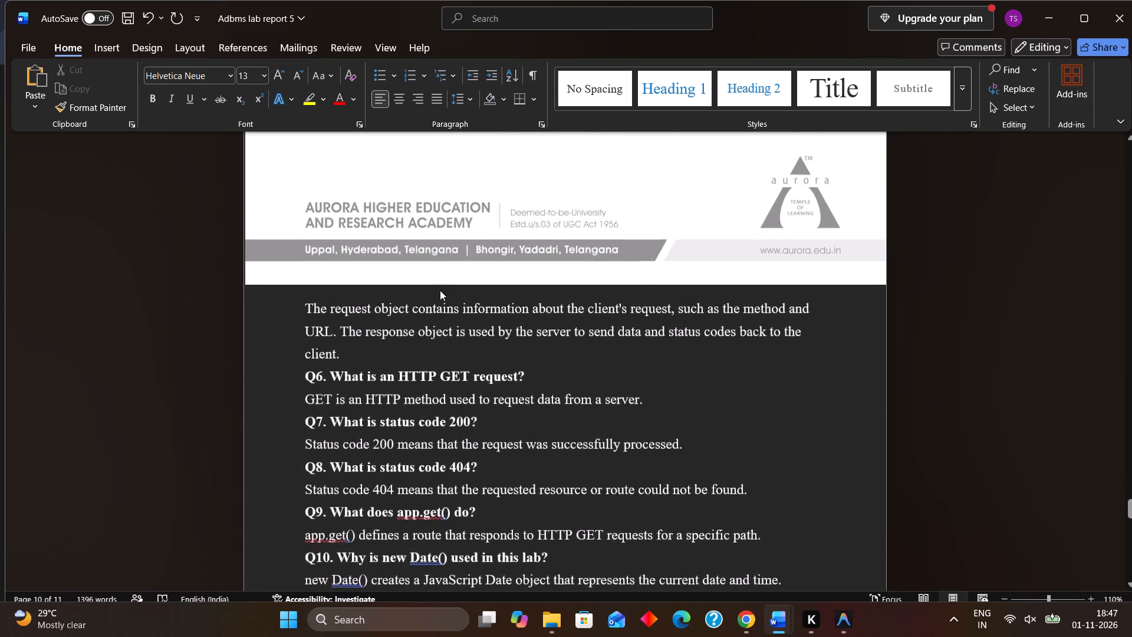
scroll(440, 290, up, 5)
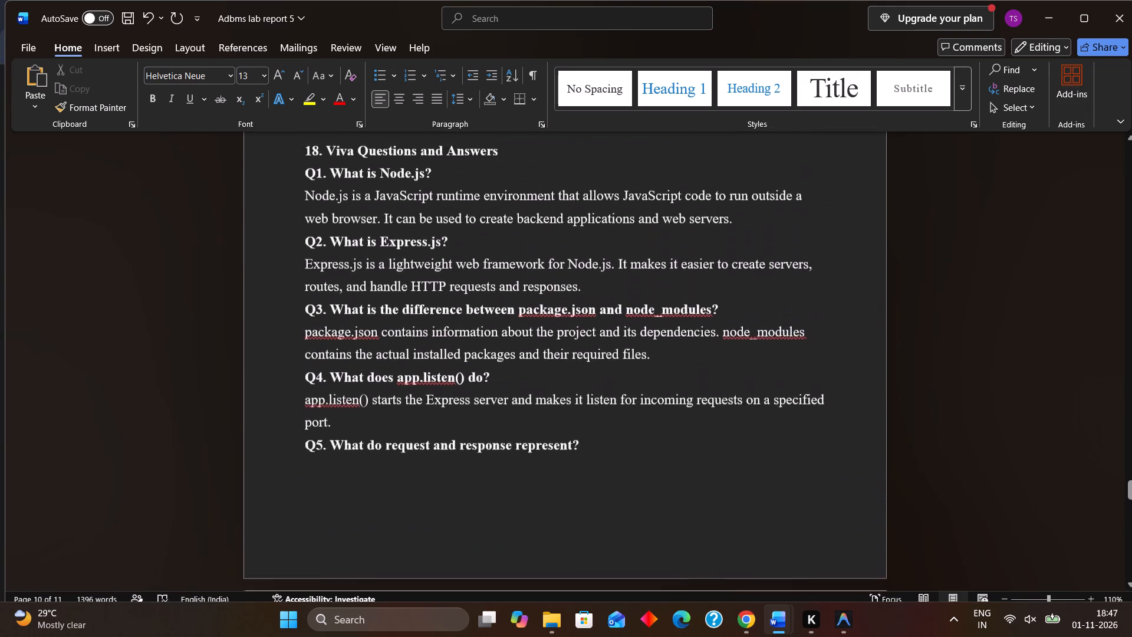
scroll(440, 290, down, 2)
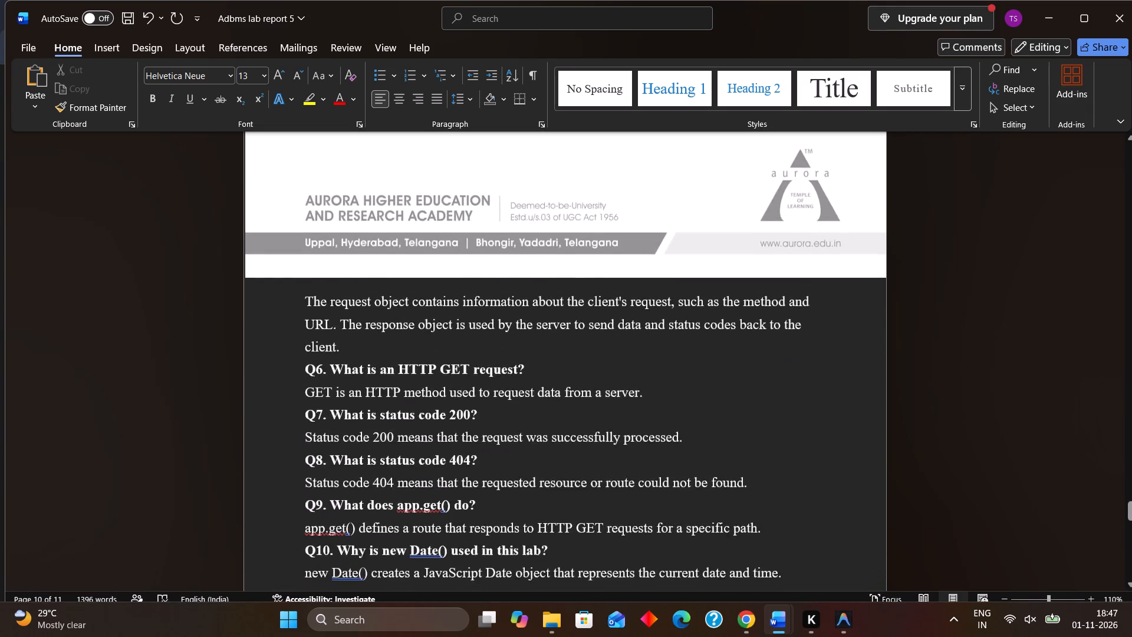
scroll(440, 290, down, 2)
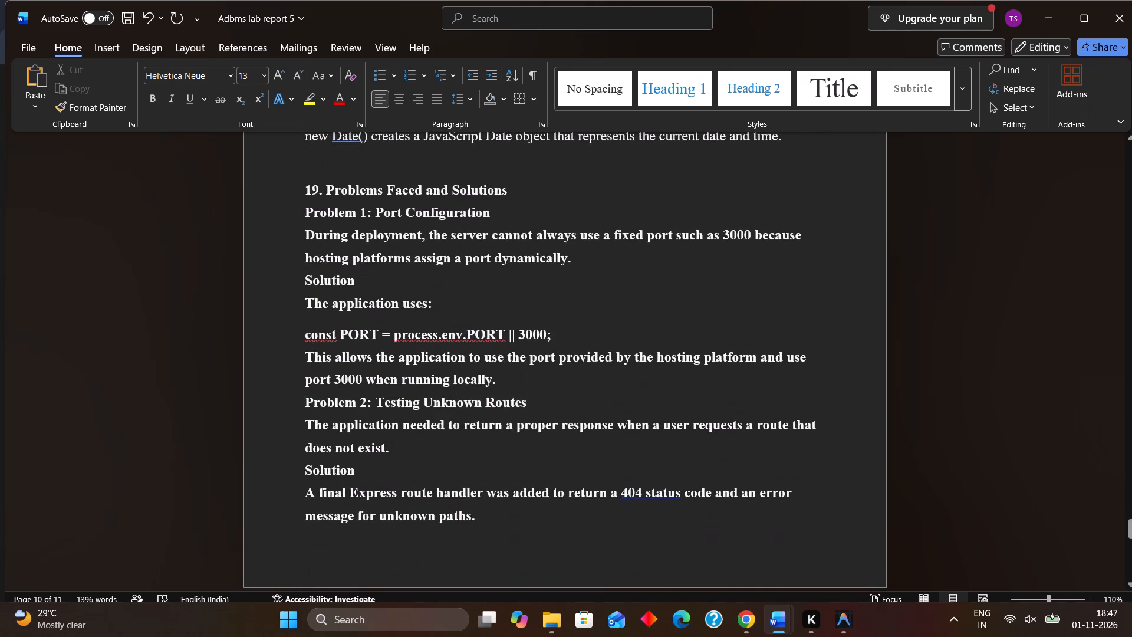
right_click(440, 290)
click(305, 186)
drag(307, 232, 381, 292)
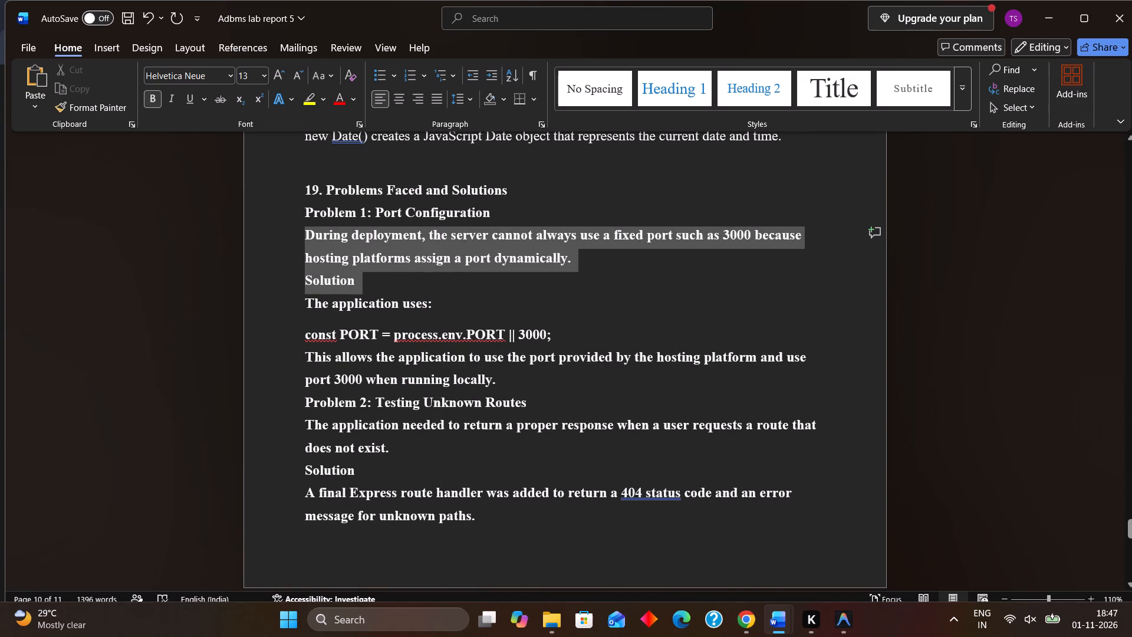
drag(381, 292, 376, 281)
click(386, 256)
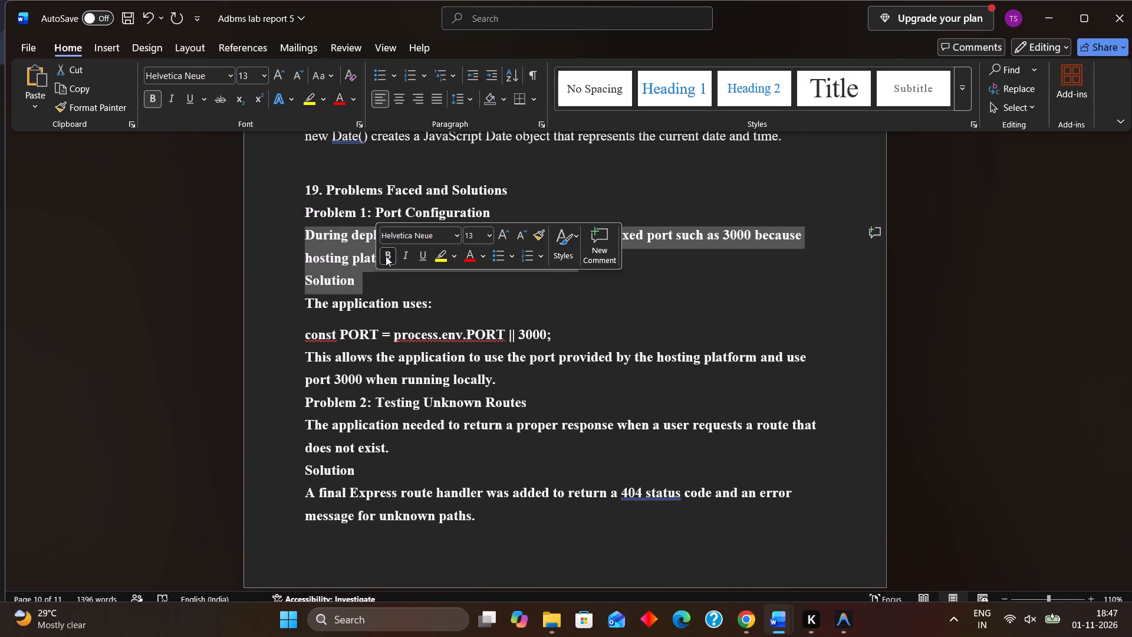
click(558, 340)
Remove bold from the two-line explanation below the PORT code line in Problem 1's solution.
scroll(558, 340, down, 1)
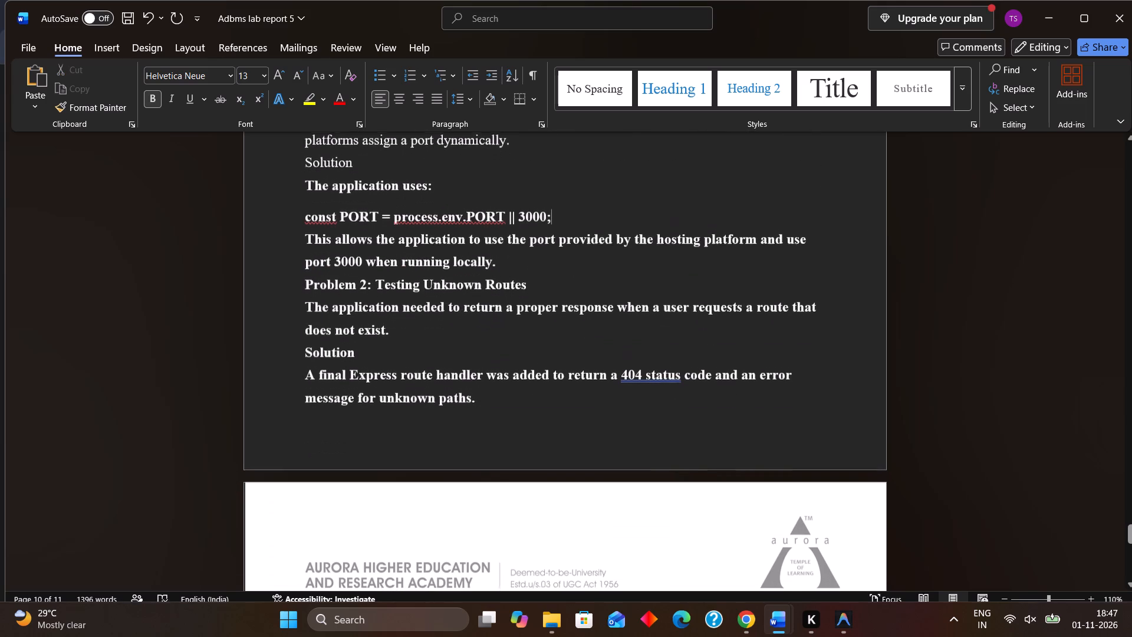
drag(304, 234, 310, 235)
drag(310, 235, 511, 265)
click(519, 239)
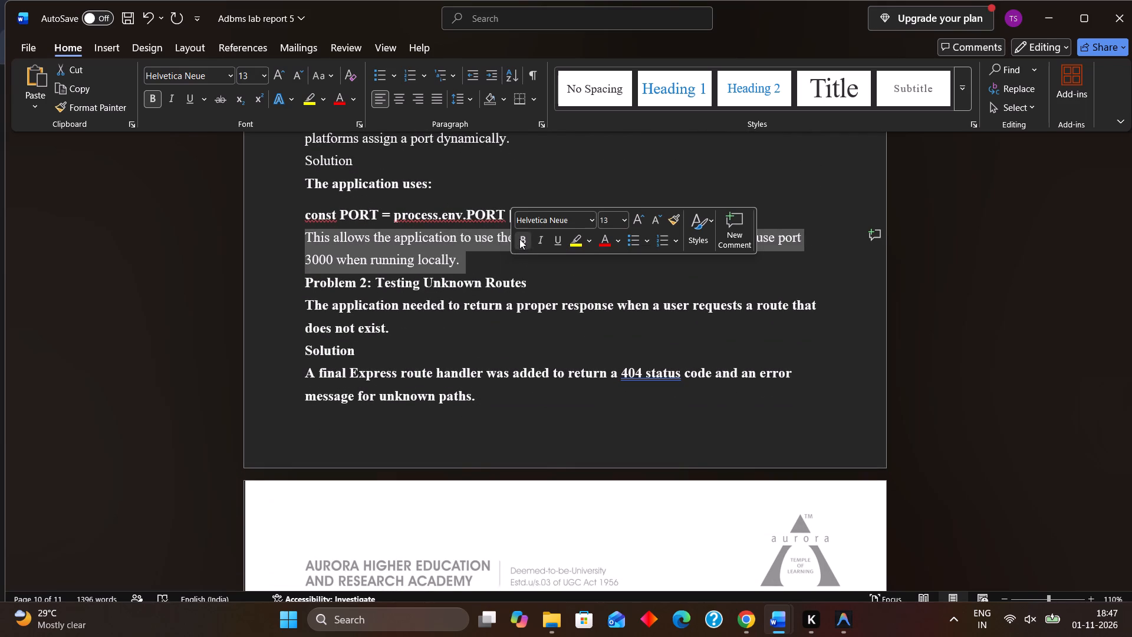
click(452, 304)
Remove bold from the Problem 2: Testing Unknown Routes description and its solution text, keeping the Solution label bold.
drag(396, 336, 304, 305)
click(315, 275)
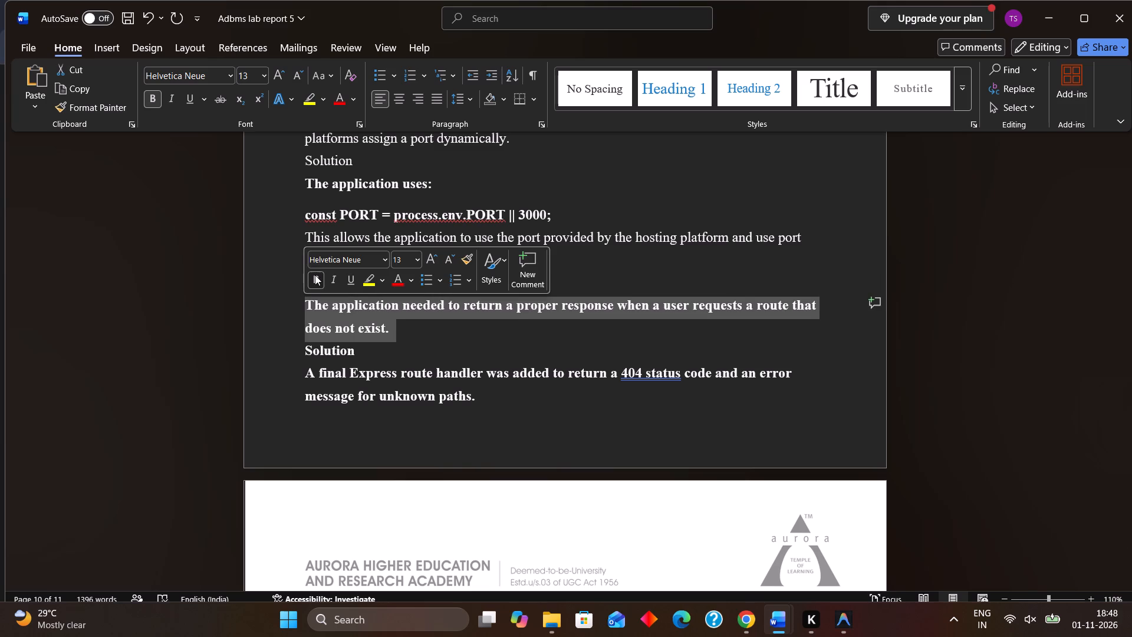
drag(485, 402, 304, 370)
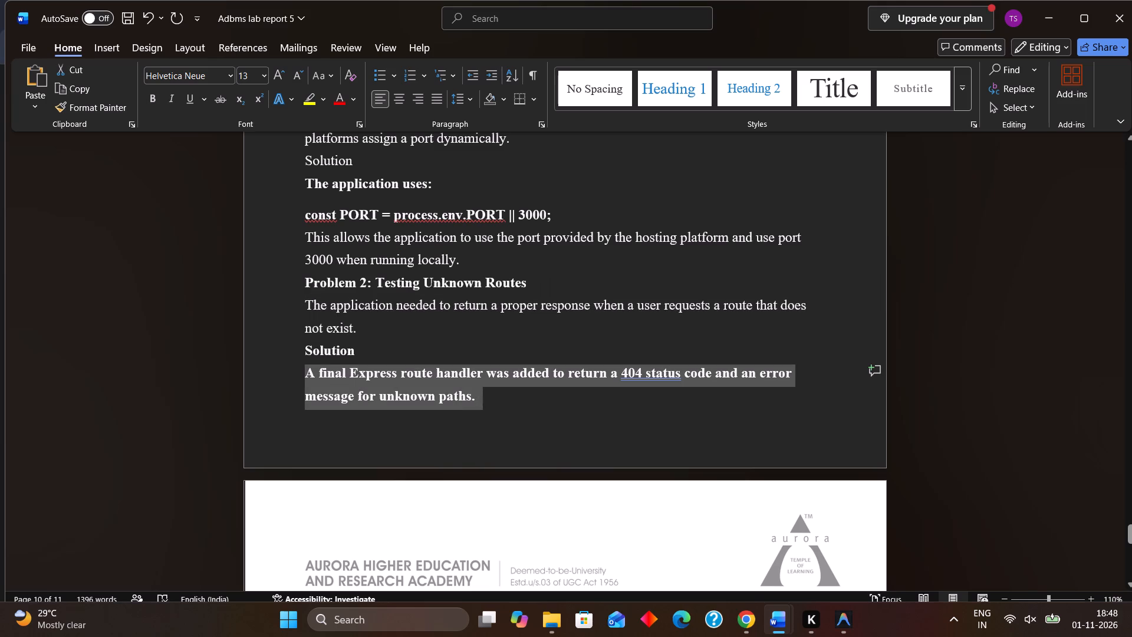
drag(304, 370, 304, 369)
click(310, 343)
click(343, 411)
Remove bold from the whole bulleted list under 21. Learning Outcomes, keeping the heading and intro line bold.
scroll(343, 411, down, 1)
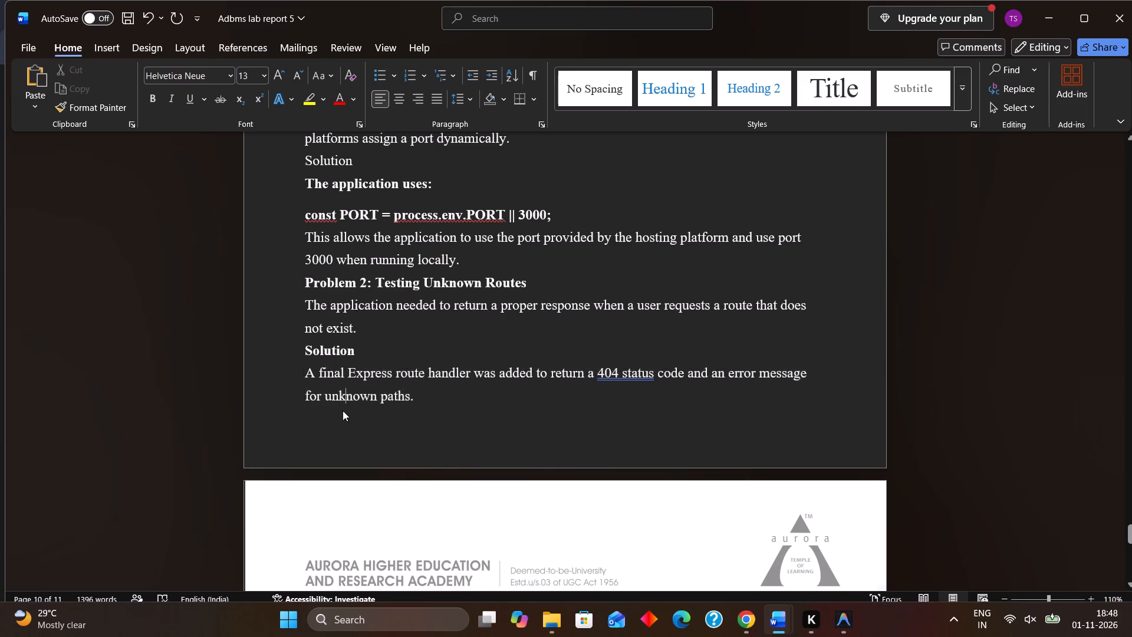
scroll(343, 411, down, 1)
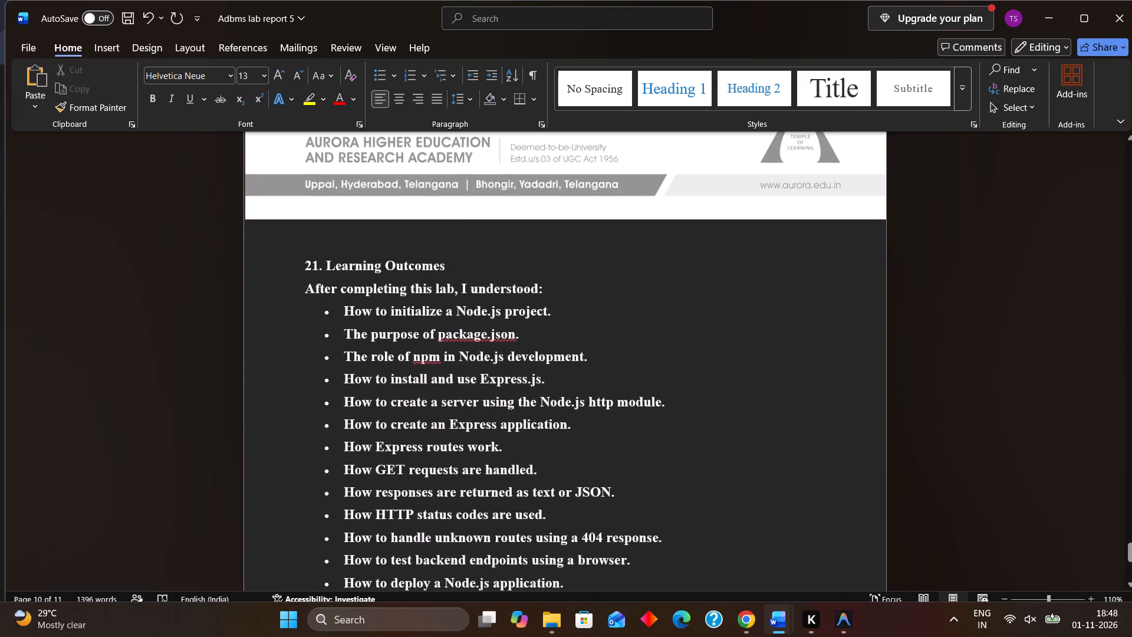
scroll(342, 402, down, 1)
drag(343, 275, 377, 375)
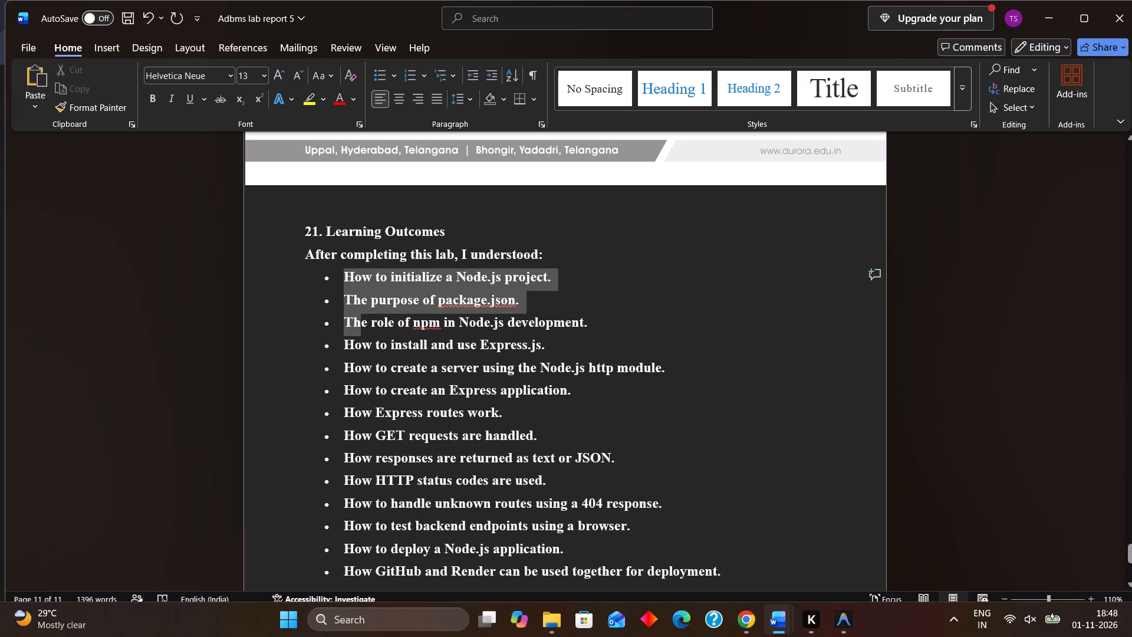
drag(377, 375, 401, 461)
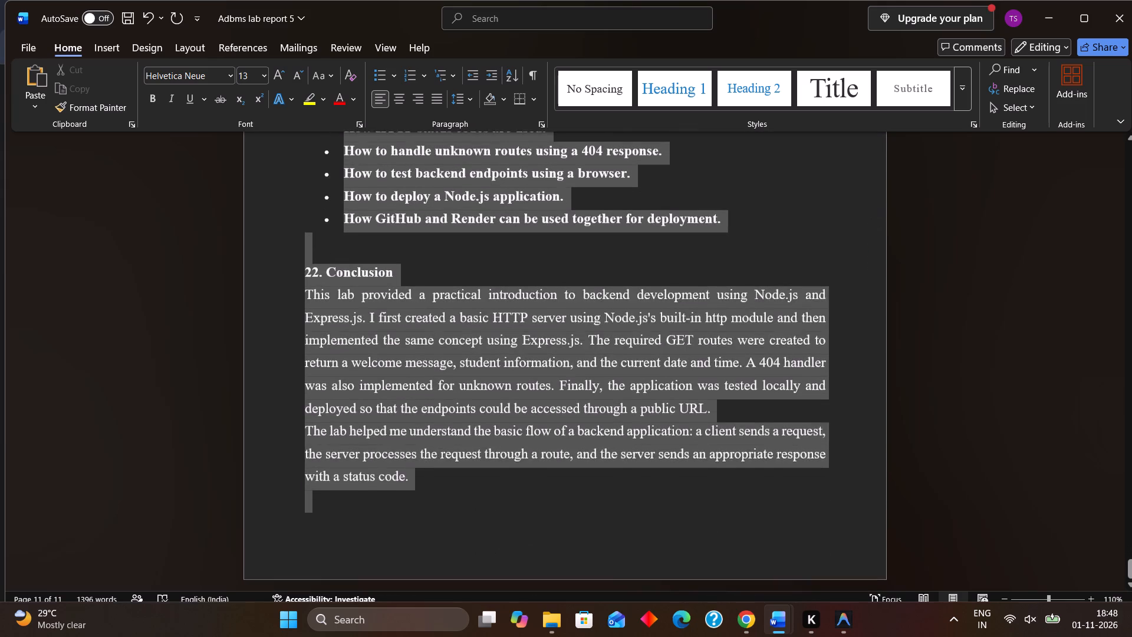
drag(401, 461, 432, 222)
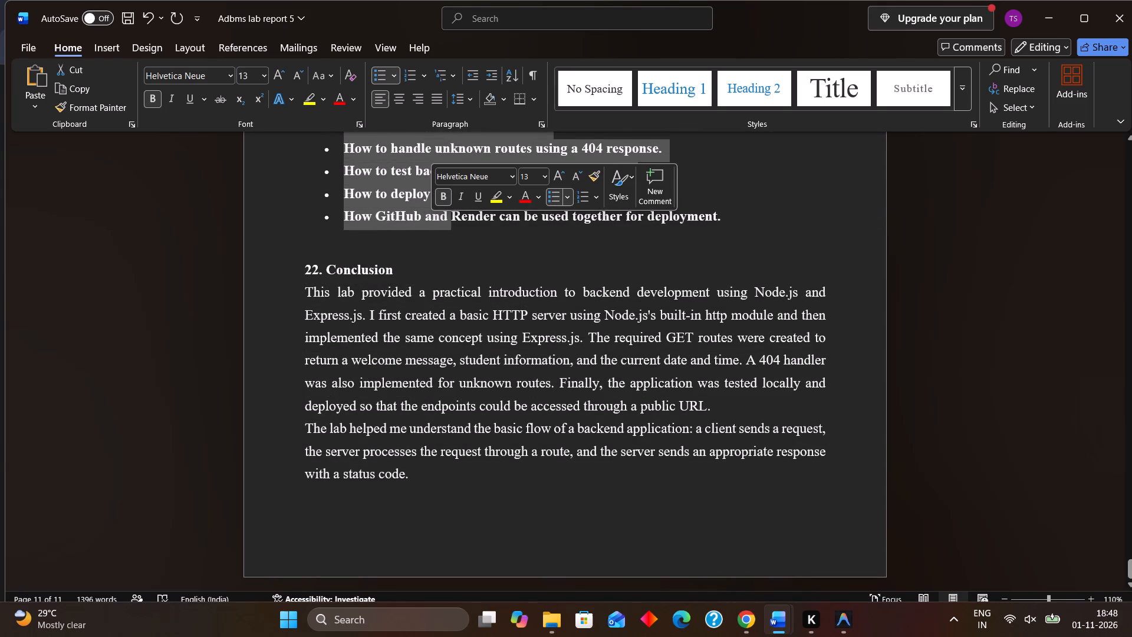
click(733, 238)
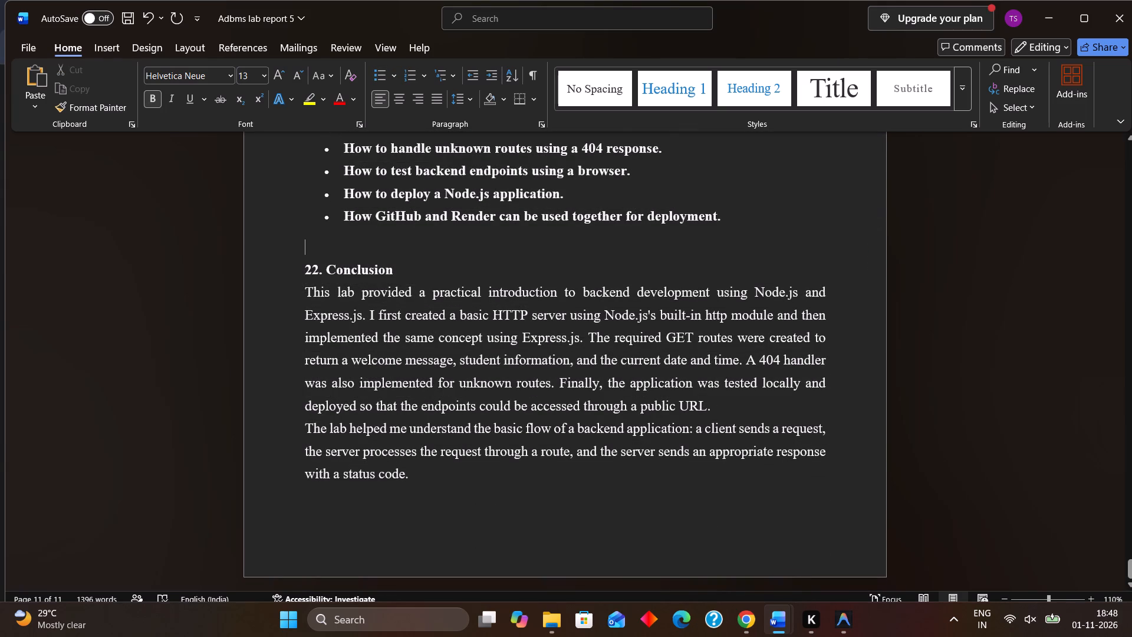
drag(733, 221, 420, 131)
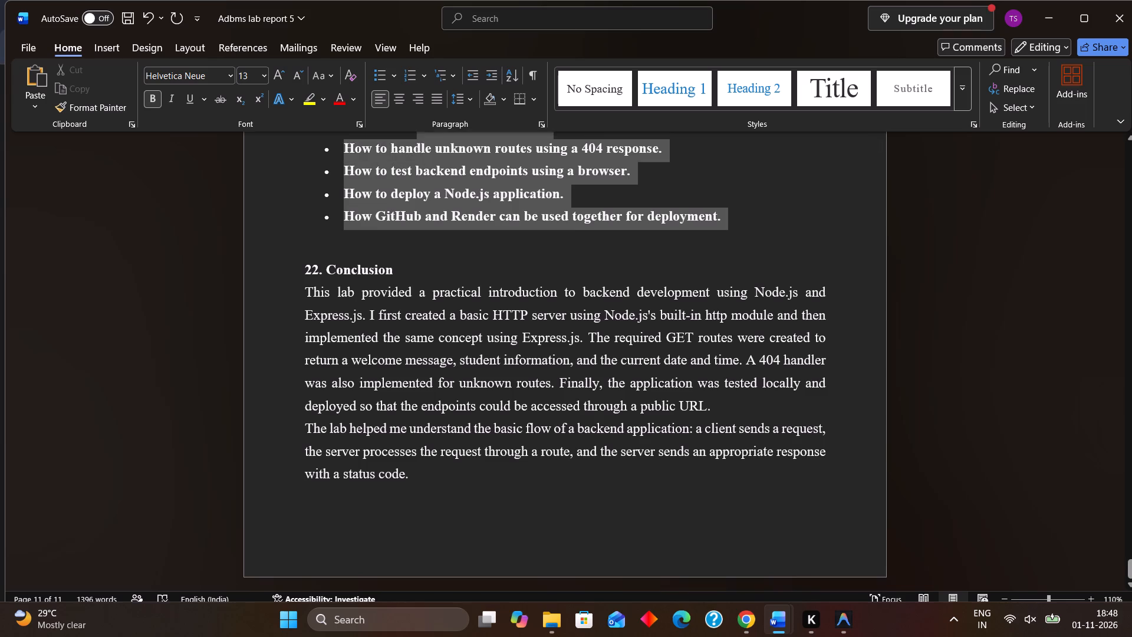
drag(420, 131, 351, 266)
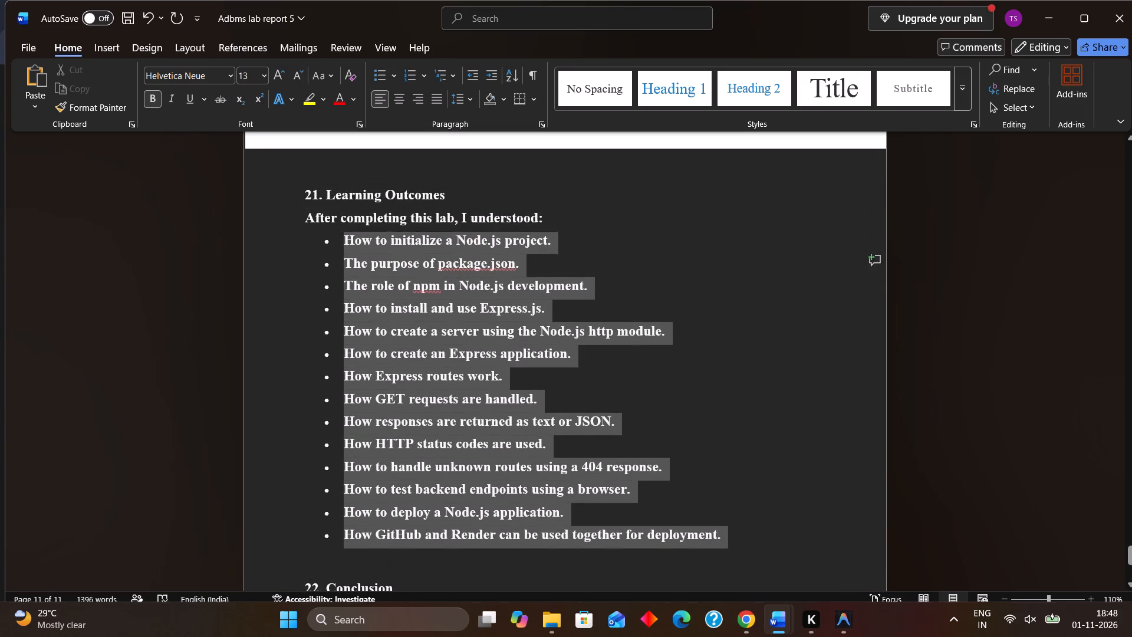
drag(351, 266, 348, 242)
click(358, 212)
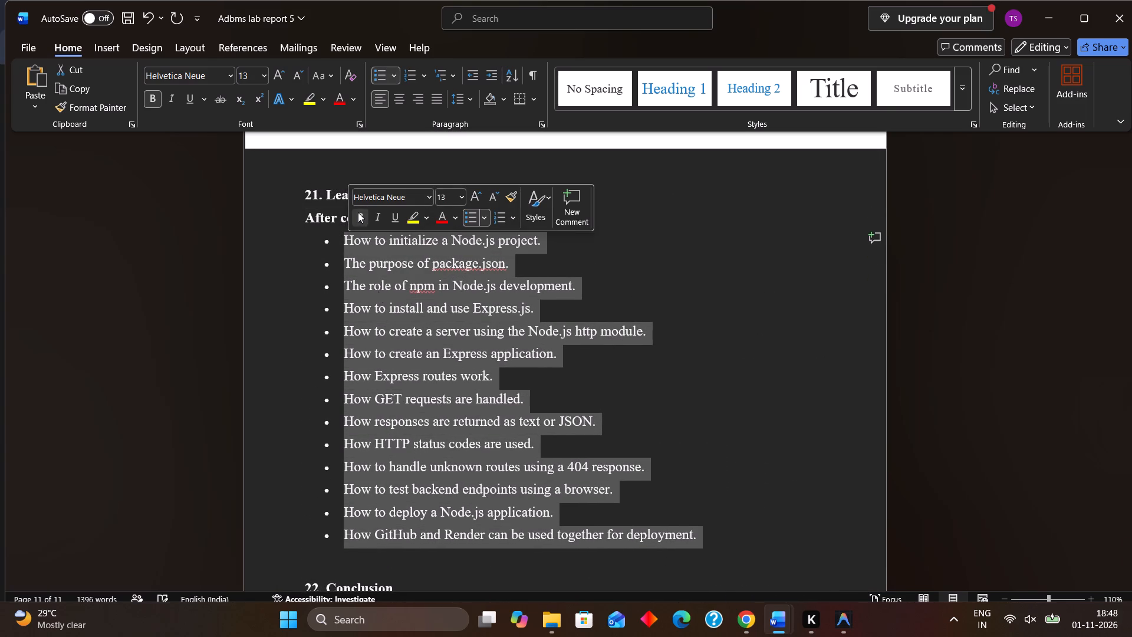
click(399, 355)
Look back through the report from the conclusion to the details tables on the first page.
scroll(399, 355, down, 3)
scroll(399, 355, up, 1)
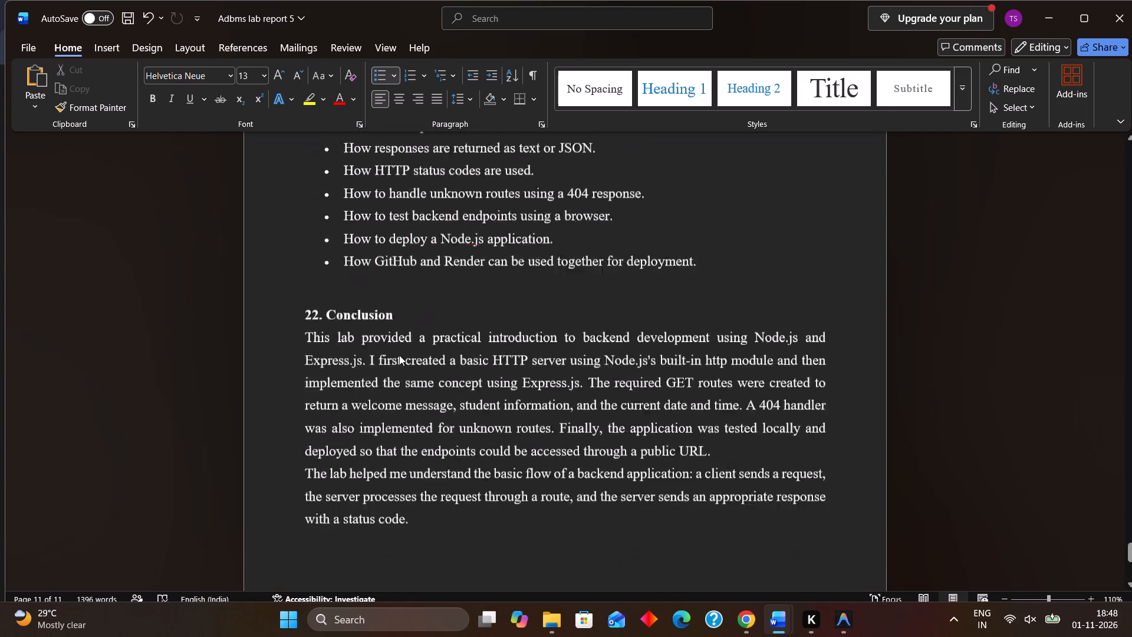
scroll(399, 355, up, 9)
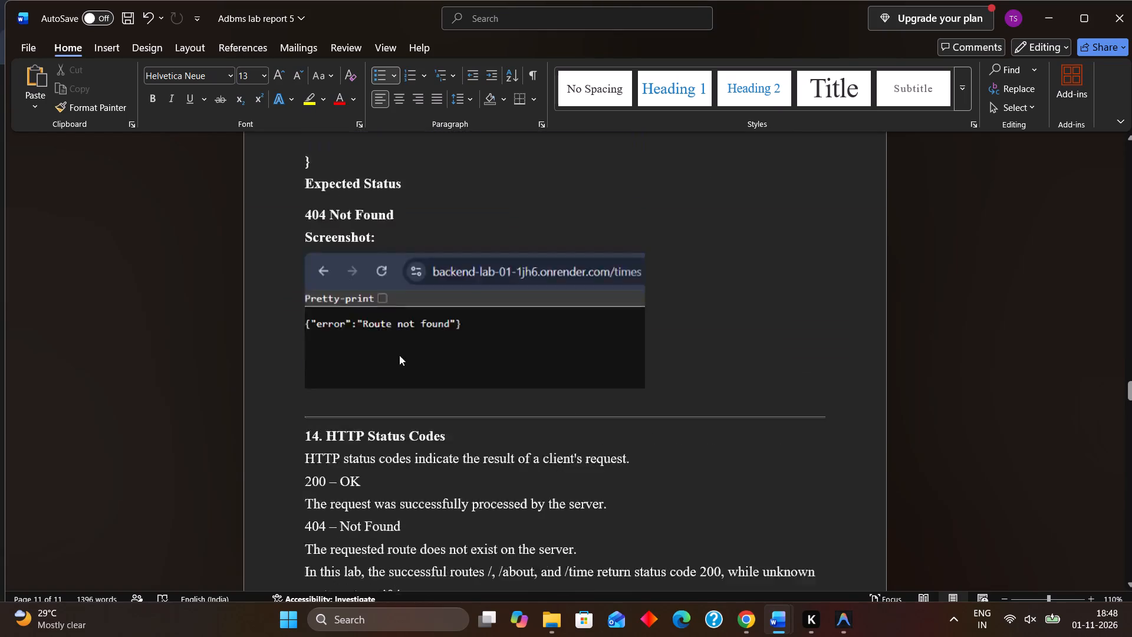
scroll(399, 355, up, 11)
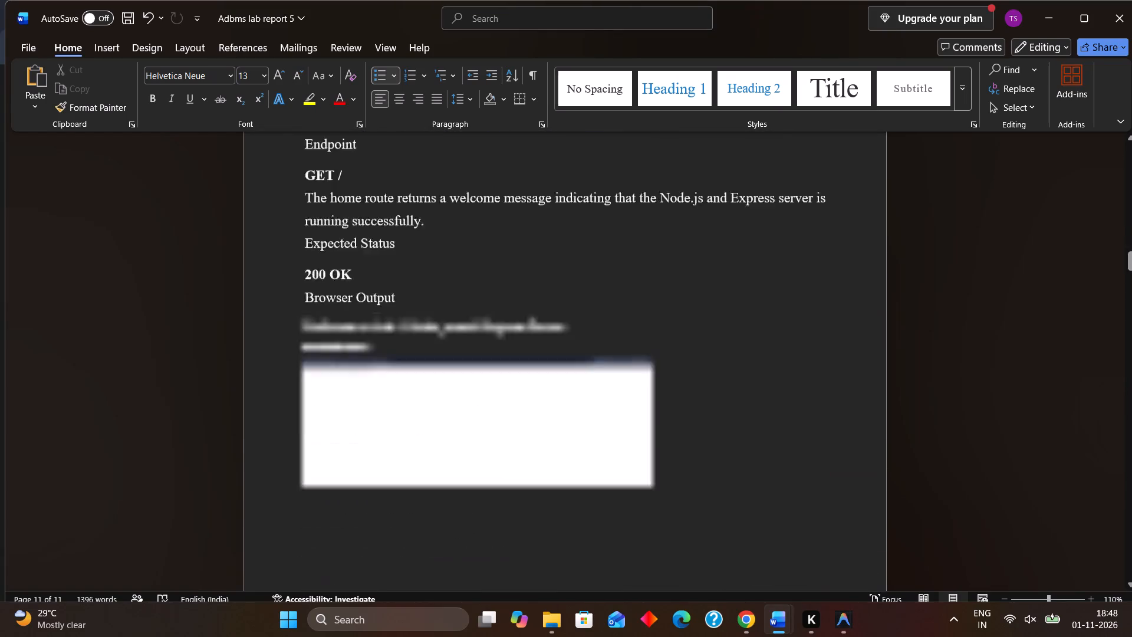
scroll(399, 355, up, 4)
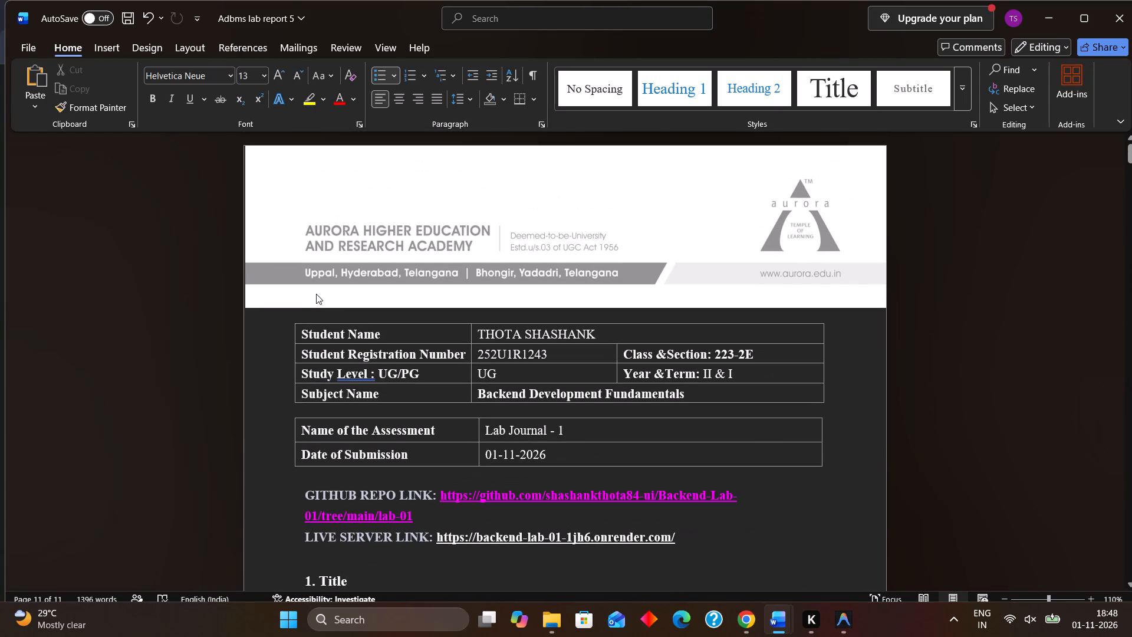
Save the report under its current file name.
key(ctrl+s)
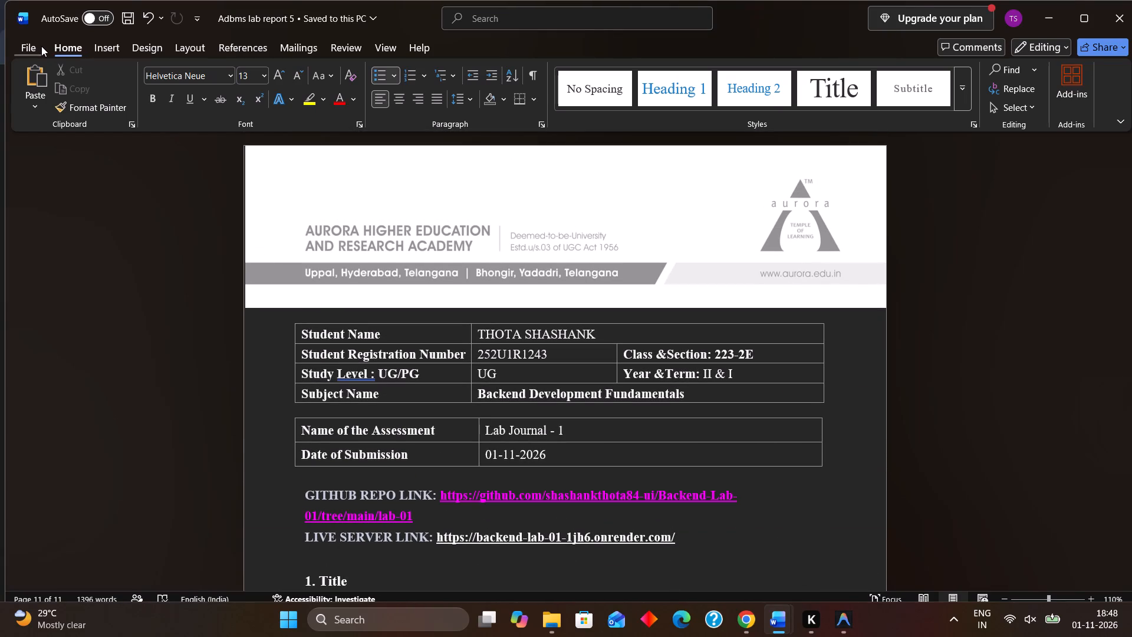
Save a copy of the report in Downloads as a Word document named "backend lab1".
click(41, 46)
click(48, 267)
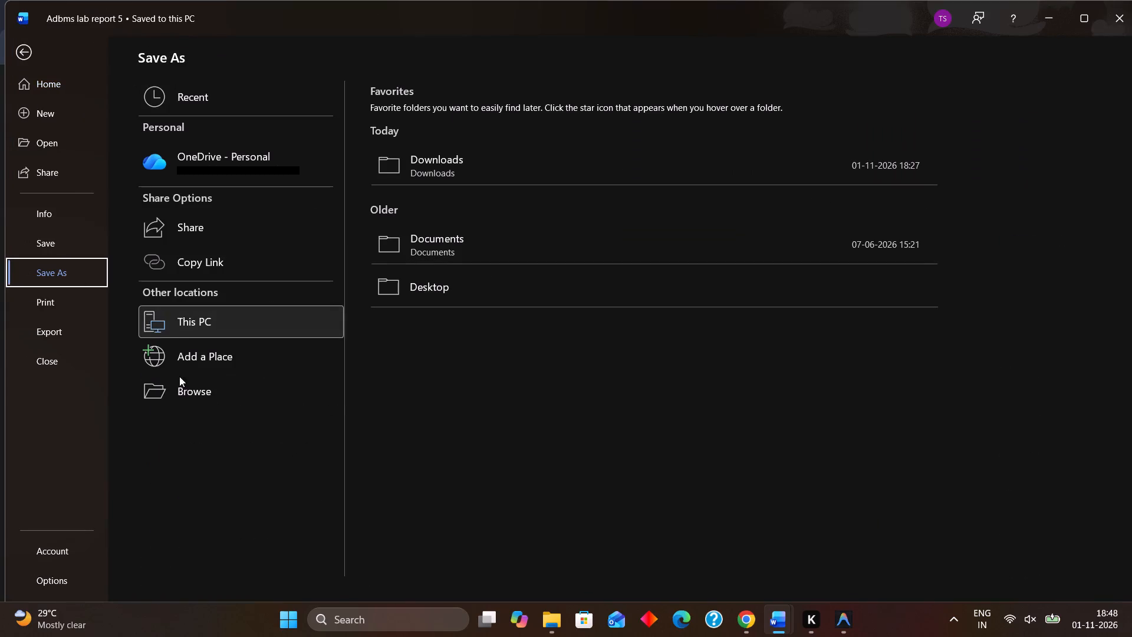
click(185, 392)
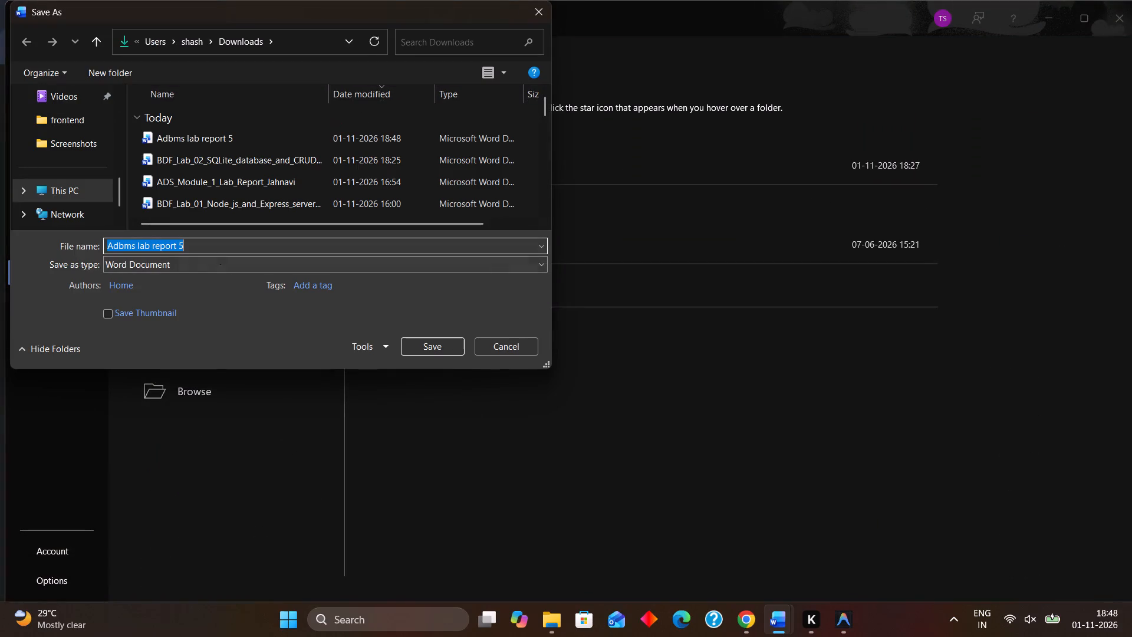
click(203, 249)
key(BackSpace)
key(BackSpace)
key(BackSpace)
key(BackSpace)
key(BackSpace)
key(BackSpace)
key(BackSpace)
key(BackSpace)
key(BackSpace)
key(BackSpace)
key(BackSpace)
key(BackSpace)
key(BackSpace)
key(BackSpace)
key(BackSpace)
key(BackSpace)
key(BackSpace)
key(BackSpace)
key(BackSpace)
key(BackSpace)
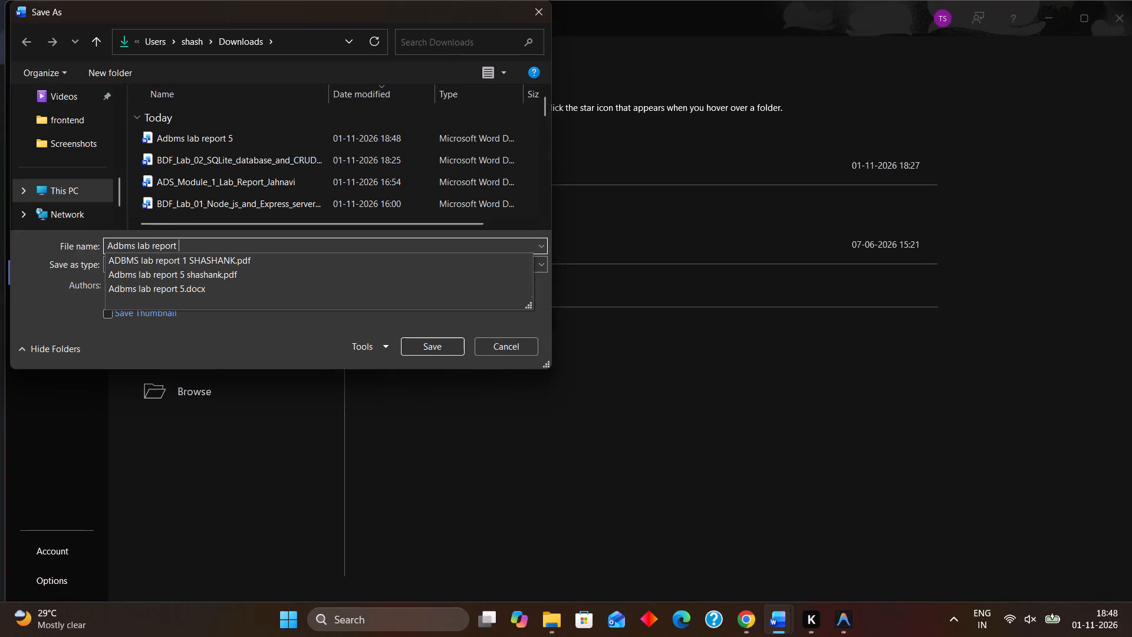
text(backend lab1)
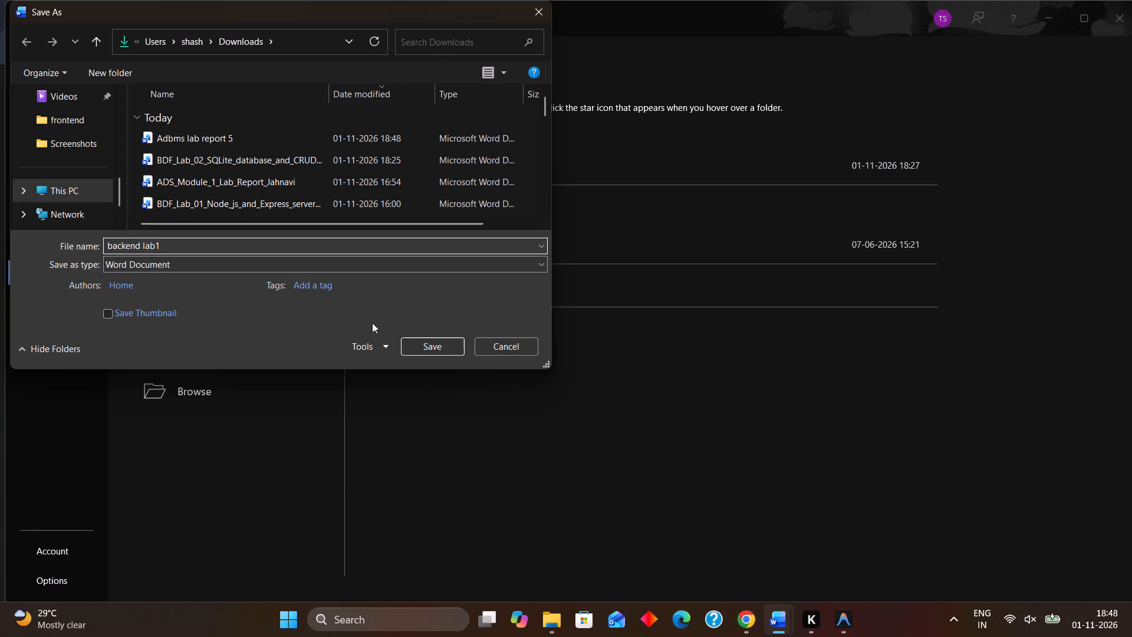
click(417, 347)
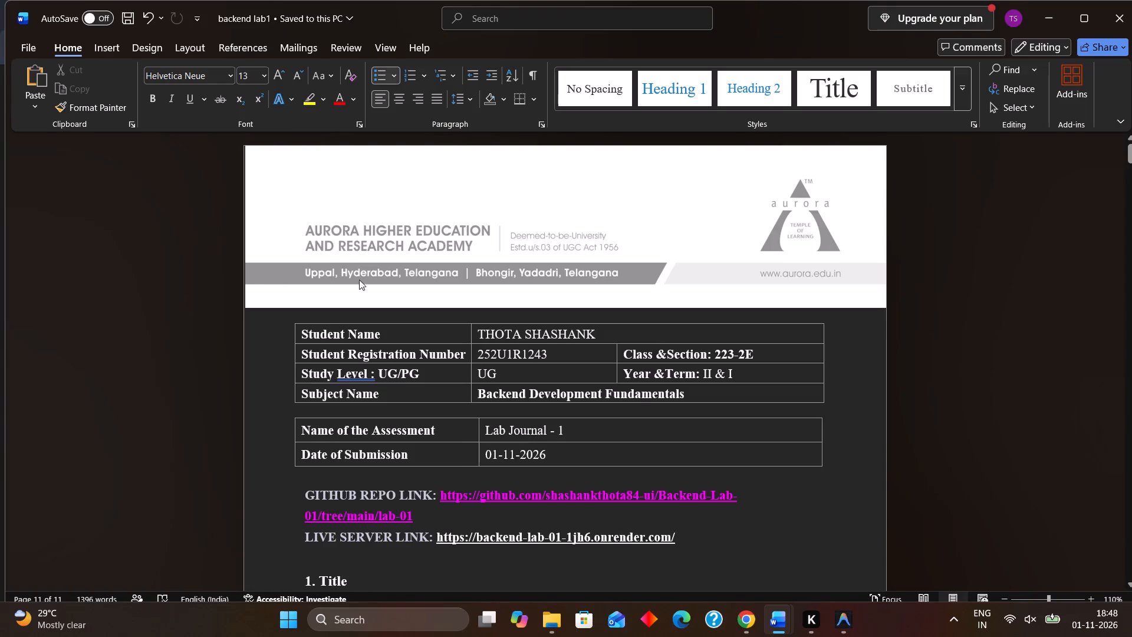
Open the file management view for the backend lab1 document.
click(32, 47)
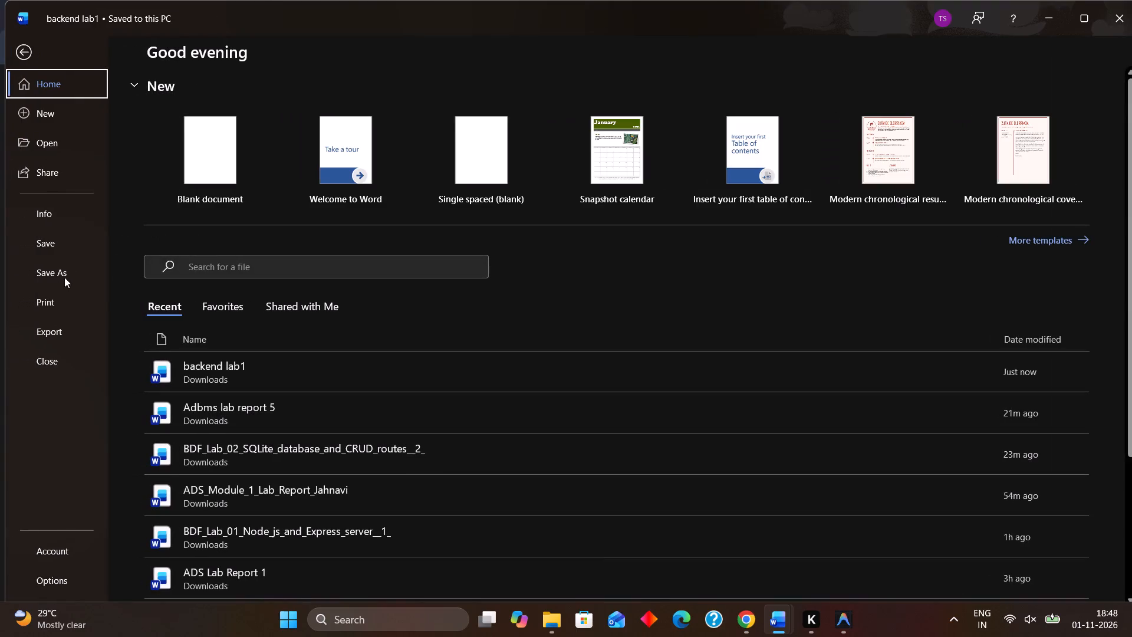
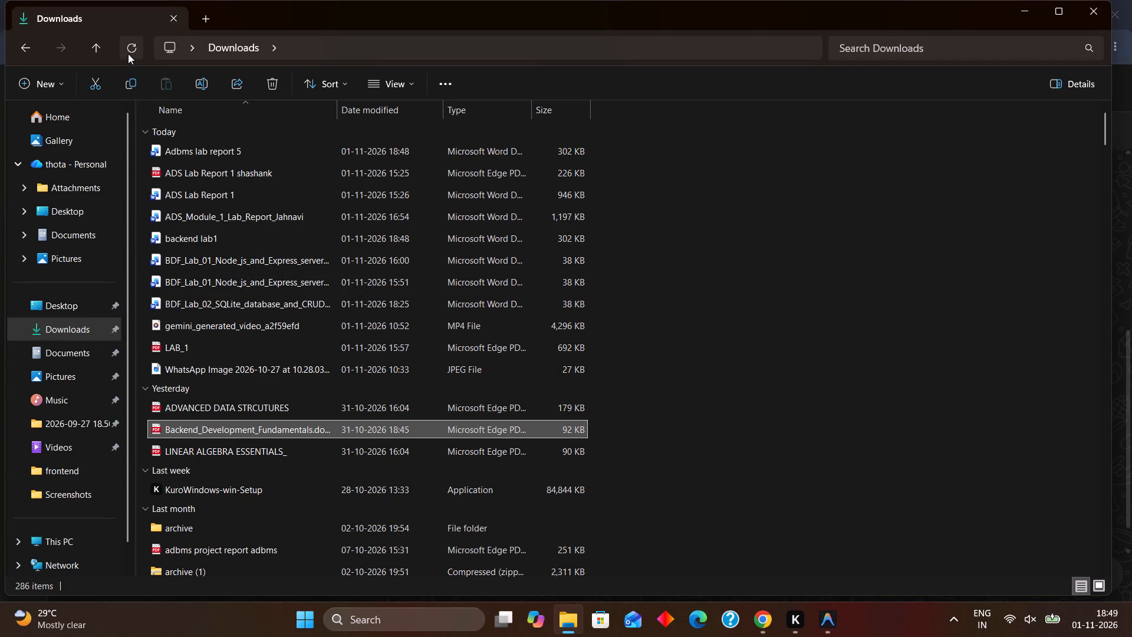
Open the "backend lab1" Word document from the Downloads folder.
click(79, 351)
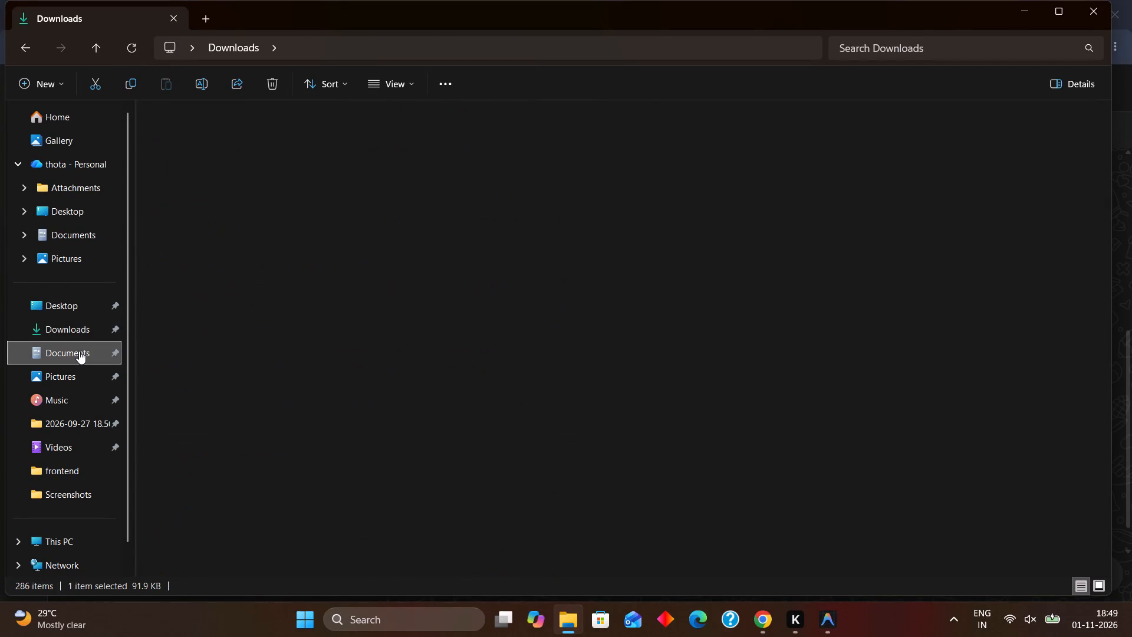
click(86, 334)
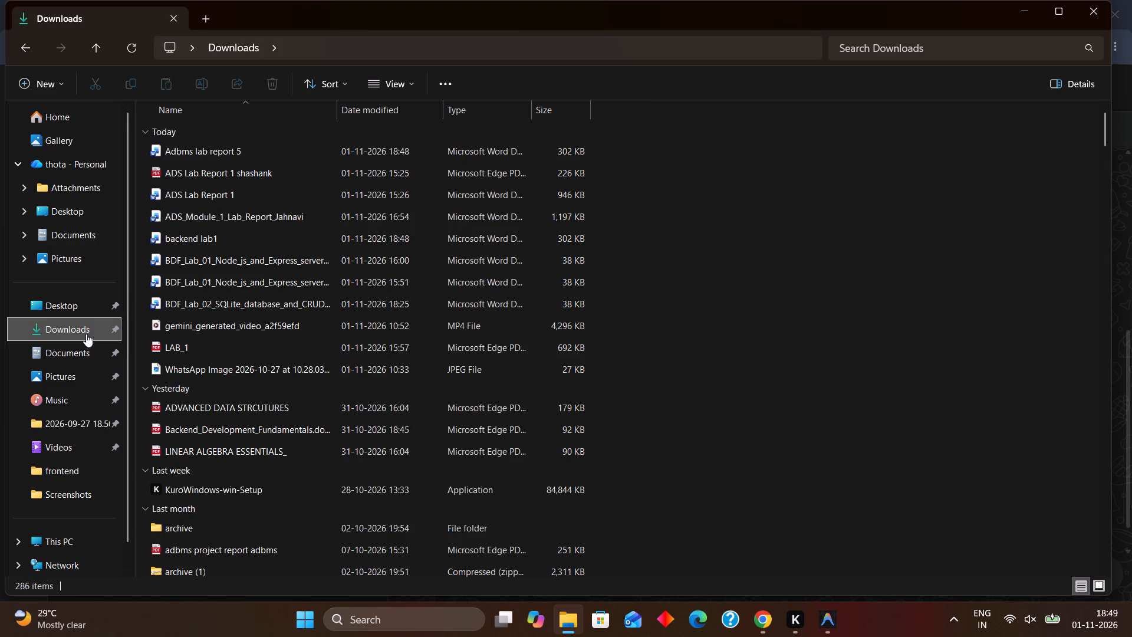
double_click(200, 242)
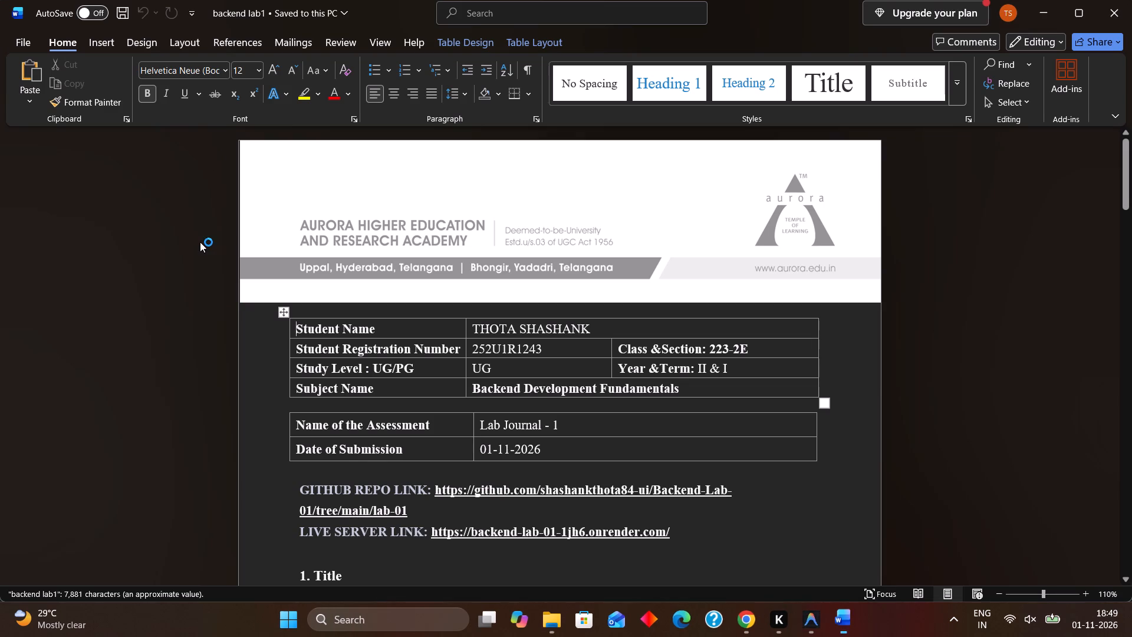
Look through the backend lab1 report from the first page to the learning outcomes near the end.
scroll(476, 357, down, 2)
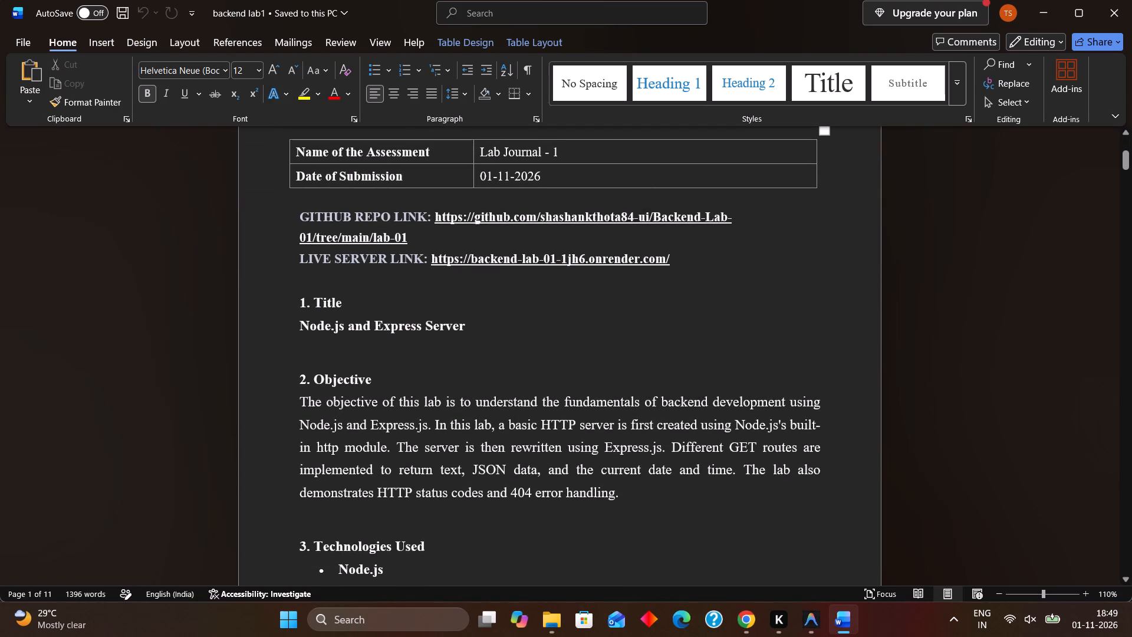
scroll(511, 265, down, 6)
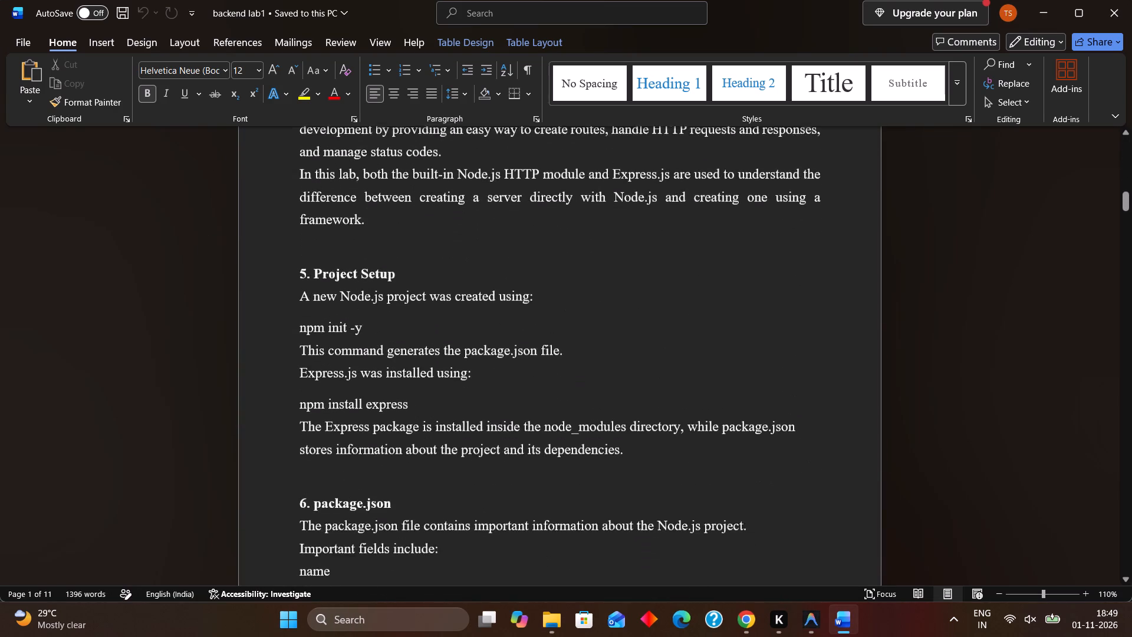
scroll(511, 265, down, 5)
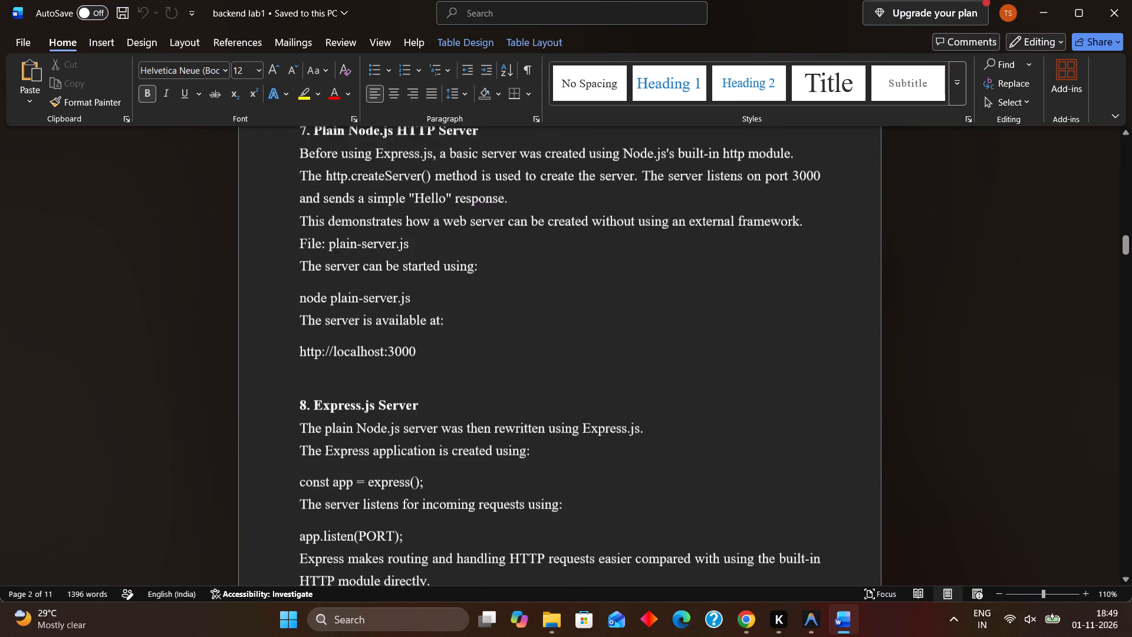
scroll(511, 265, down, 7)
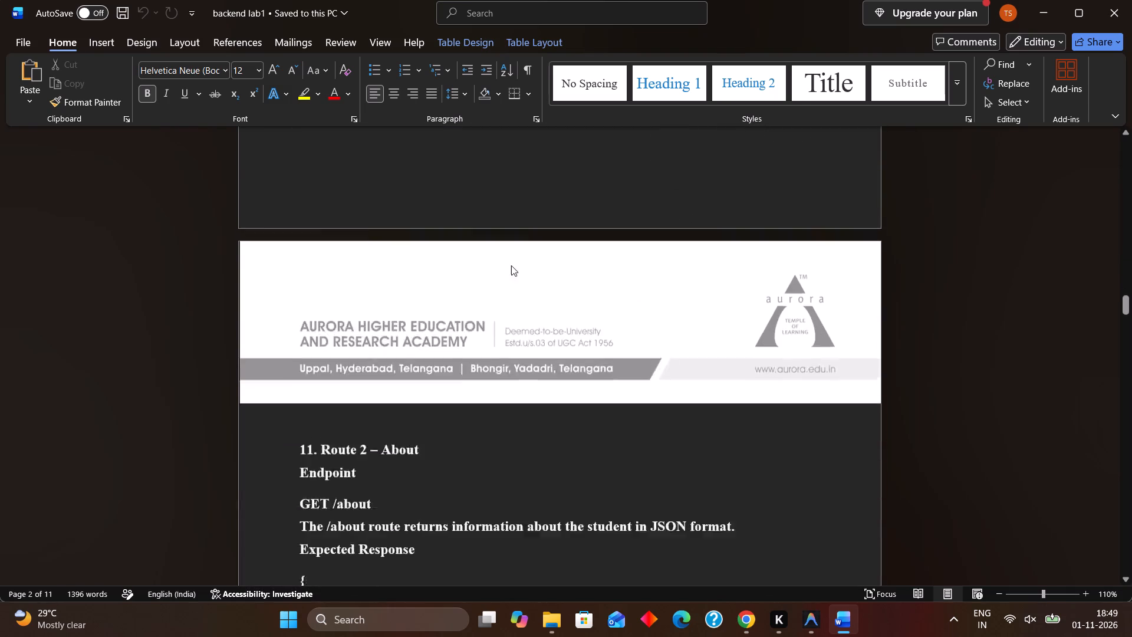
scroll(511, 265, down, 12)
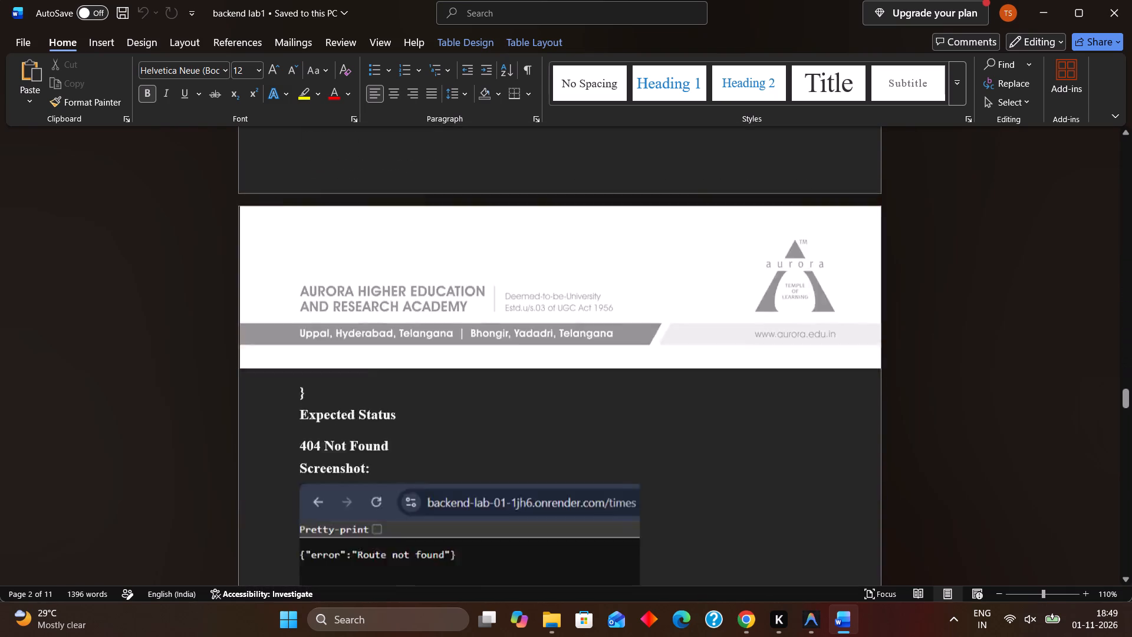
scroll(511, 265, down, 12)
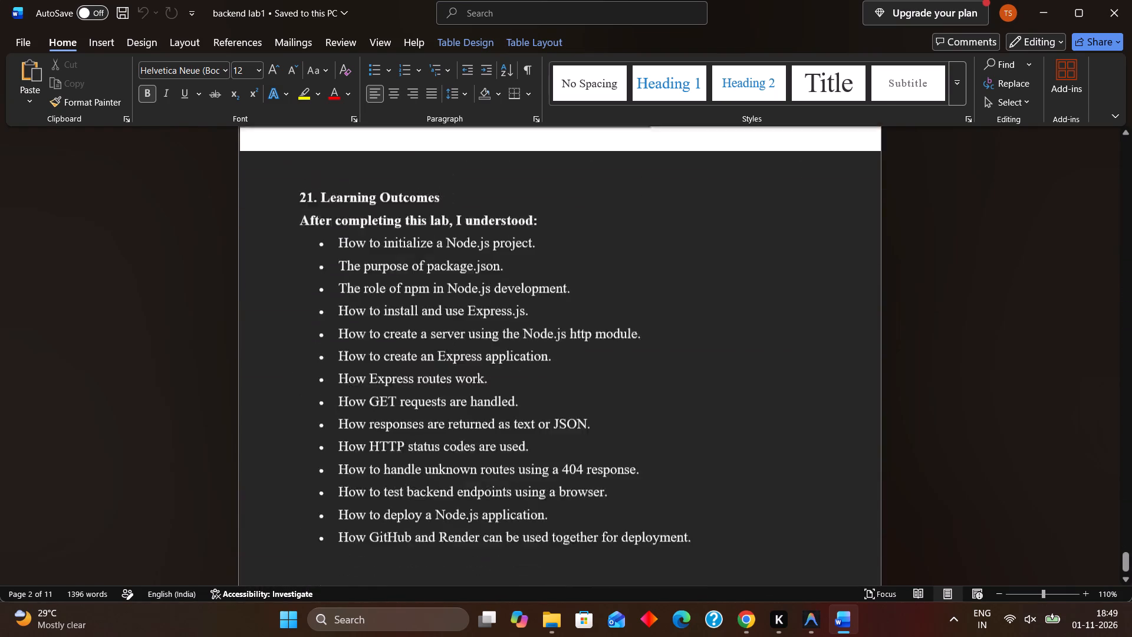
scroll(511, 265, down, 5)
Save the report in Downloads as a PDF named "backend lab1 shashank", and close the published PDF.
click(25, 41)
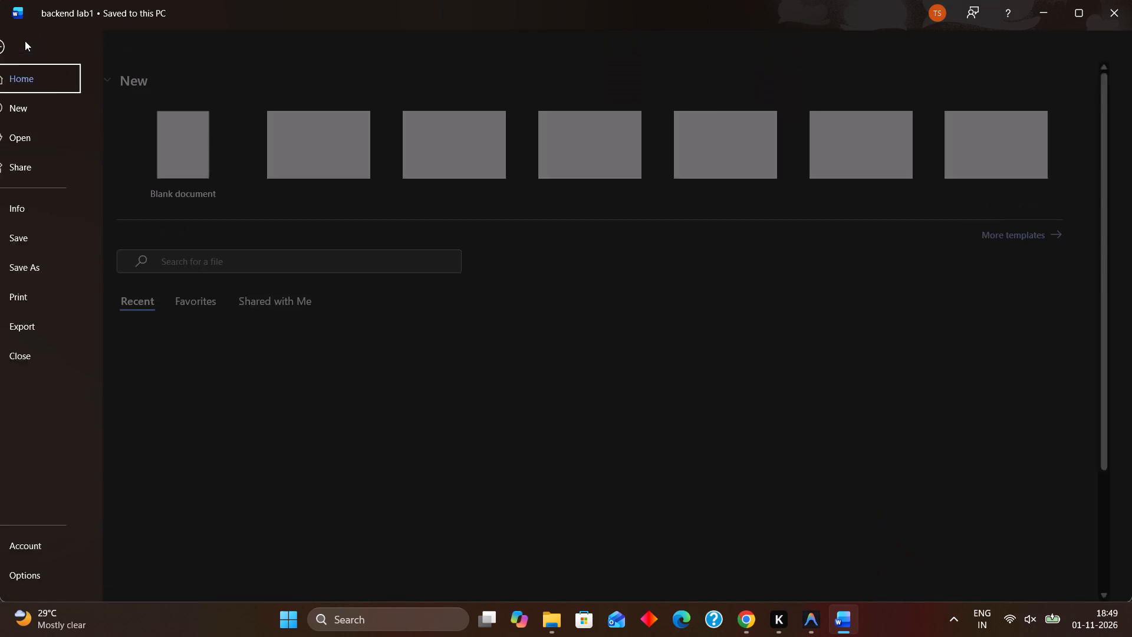
click(57, 255)
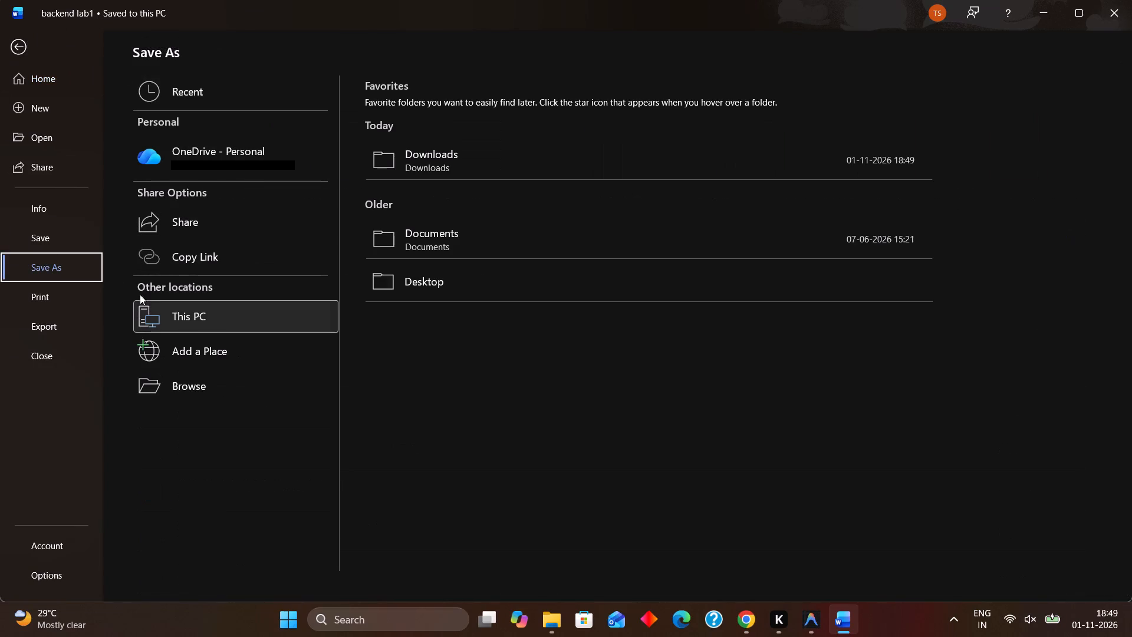
click(179, 378)
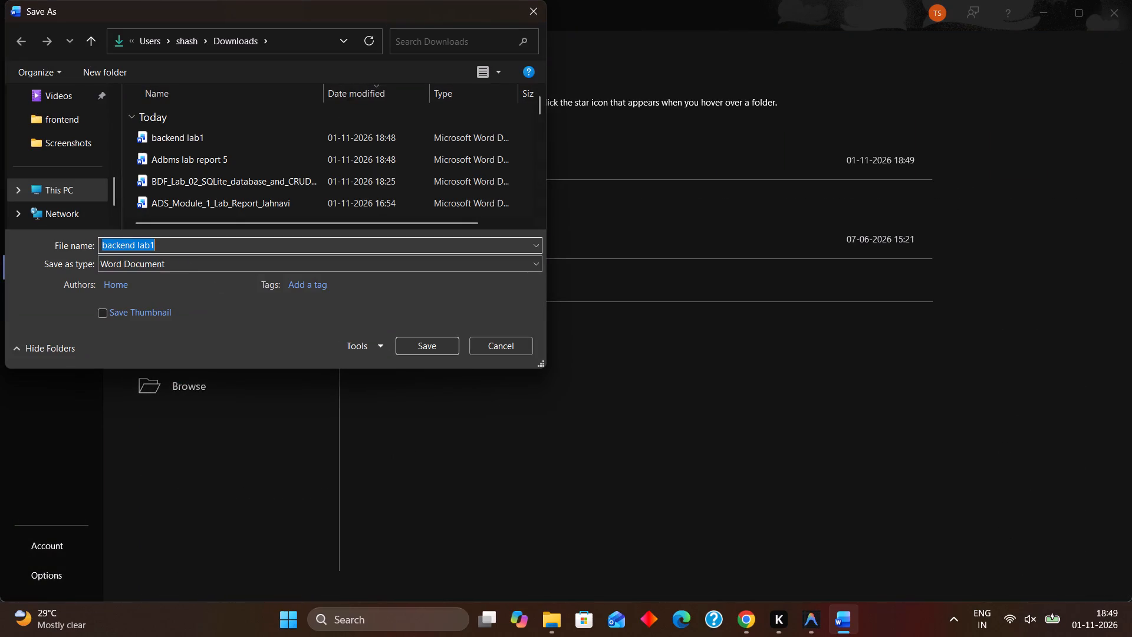
click(185, 262)
click(114, 347)
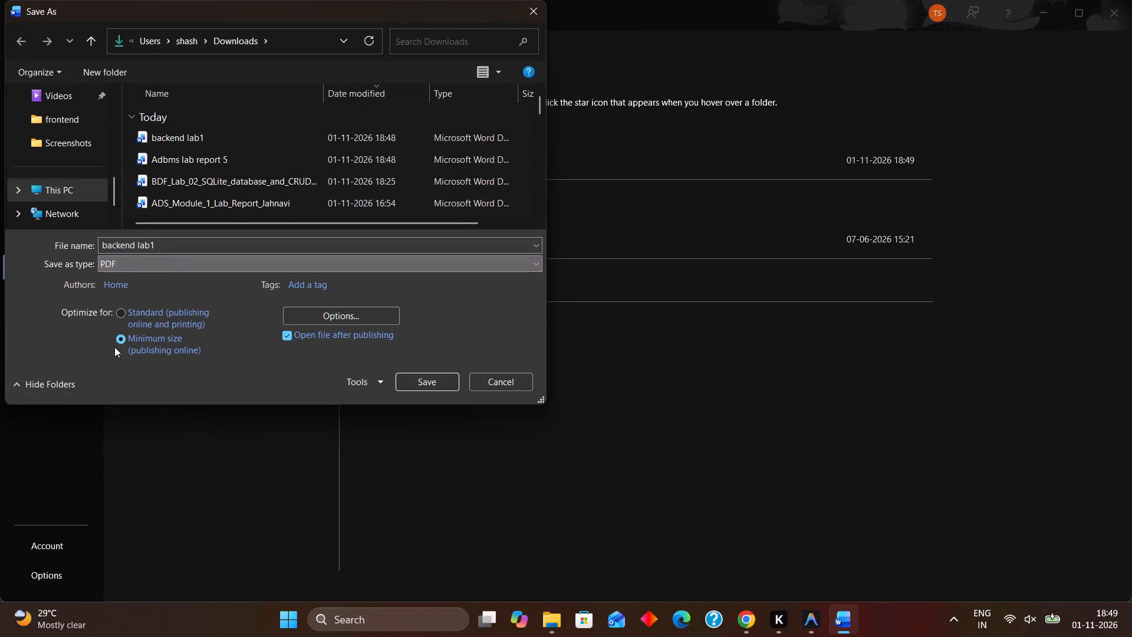
click(180, 247)
click(180, 247)
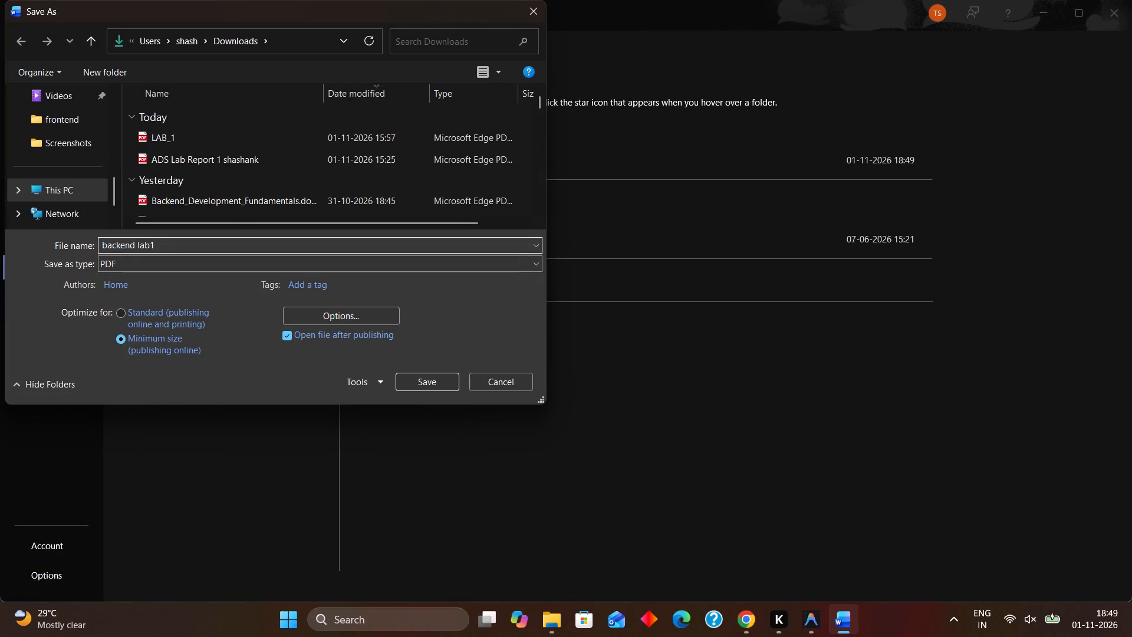
key(space)
text(shashank)
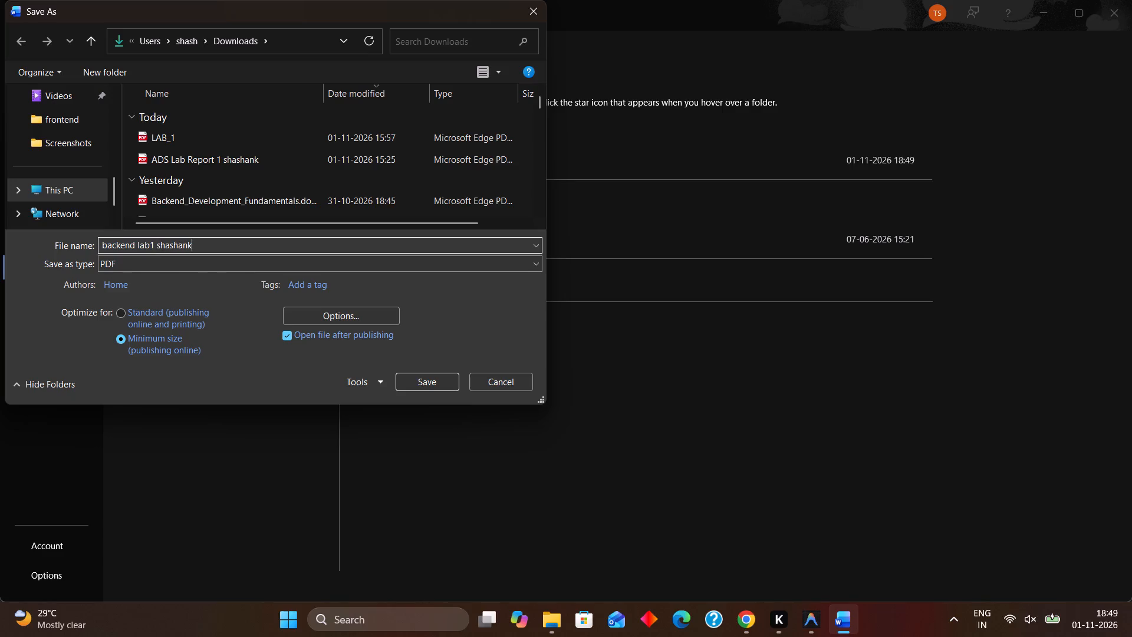
click(425, 380)
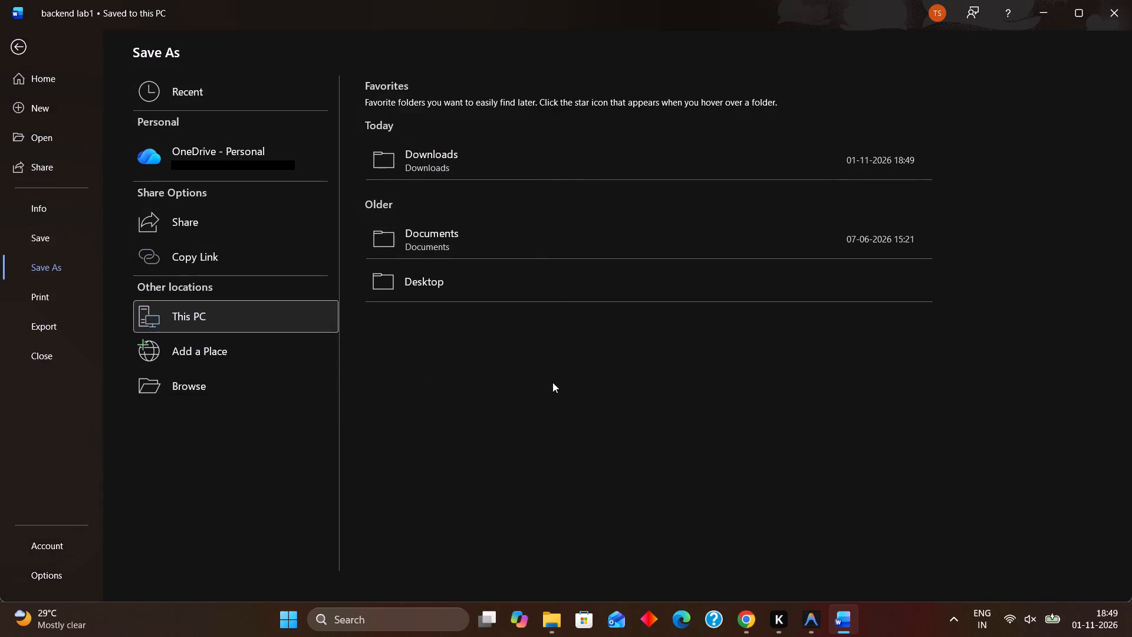
click(1091, 12)
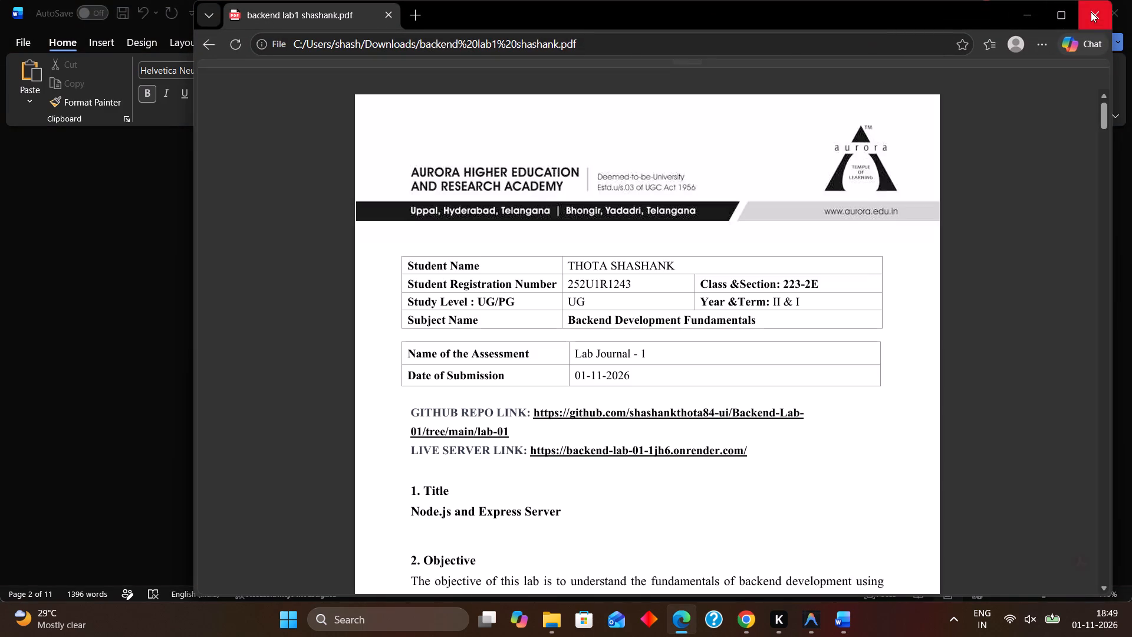
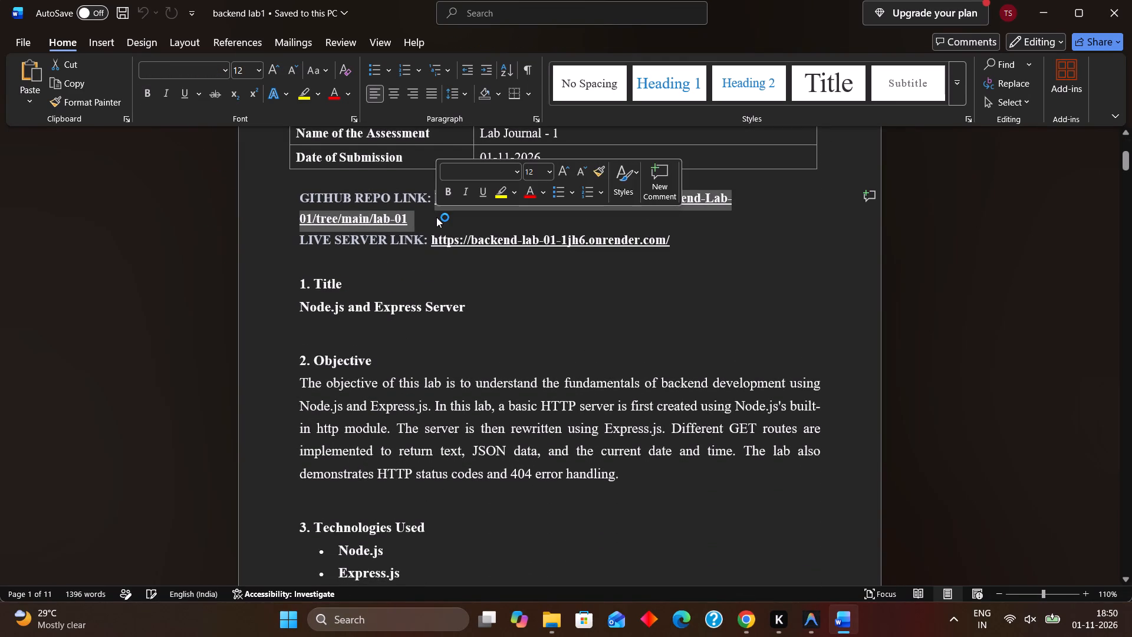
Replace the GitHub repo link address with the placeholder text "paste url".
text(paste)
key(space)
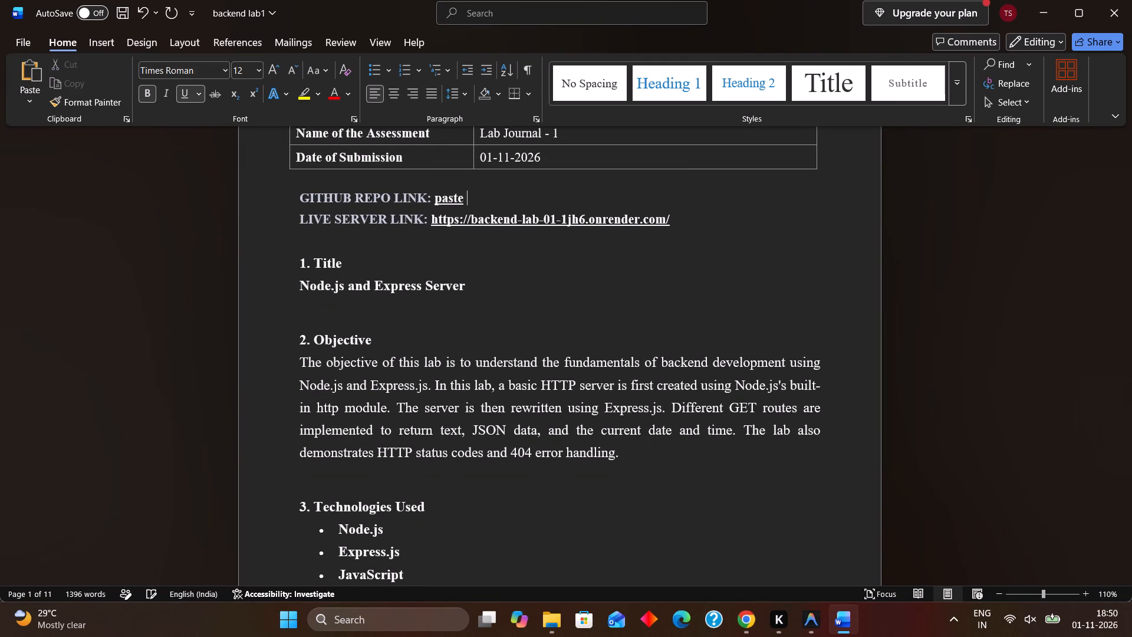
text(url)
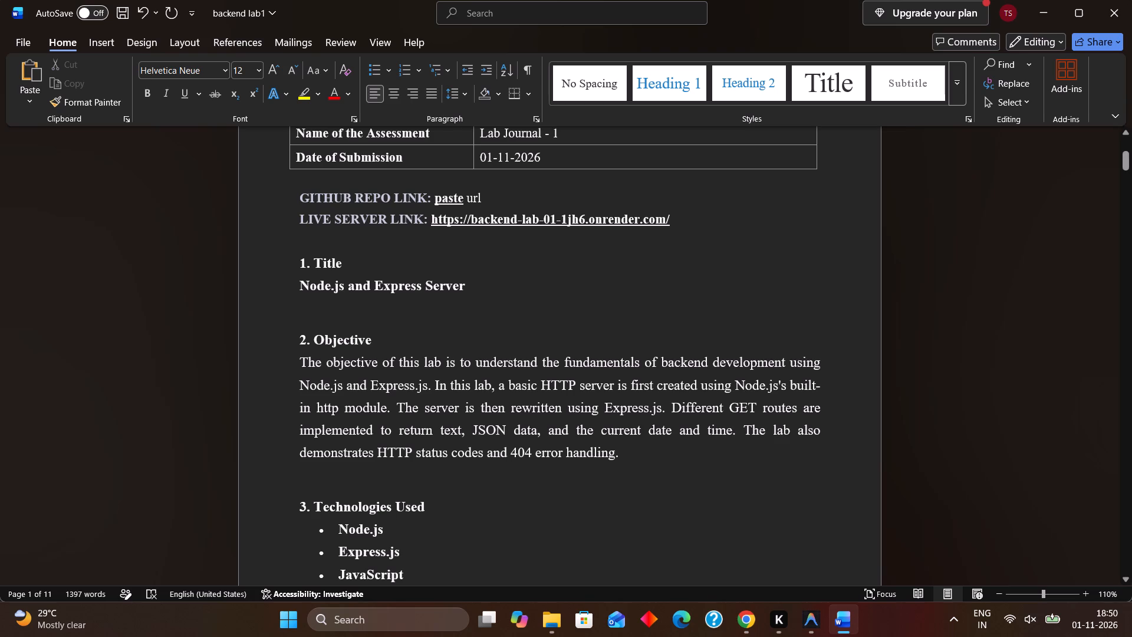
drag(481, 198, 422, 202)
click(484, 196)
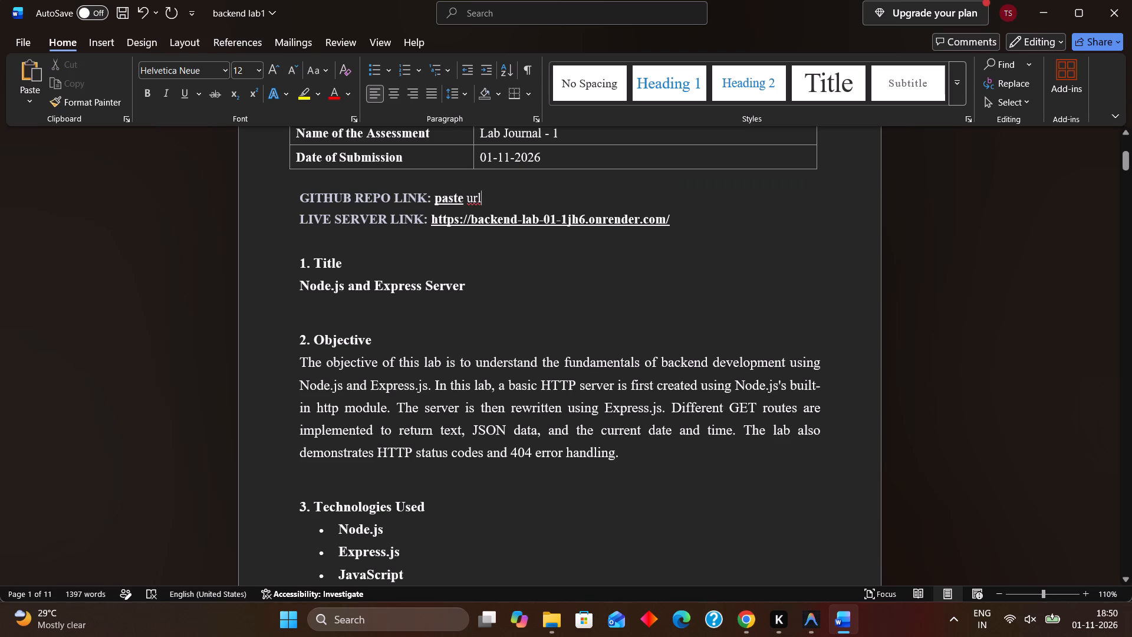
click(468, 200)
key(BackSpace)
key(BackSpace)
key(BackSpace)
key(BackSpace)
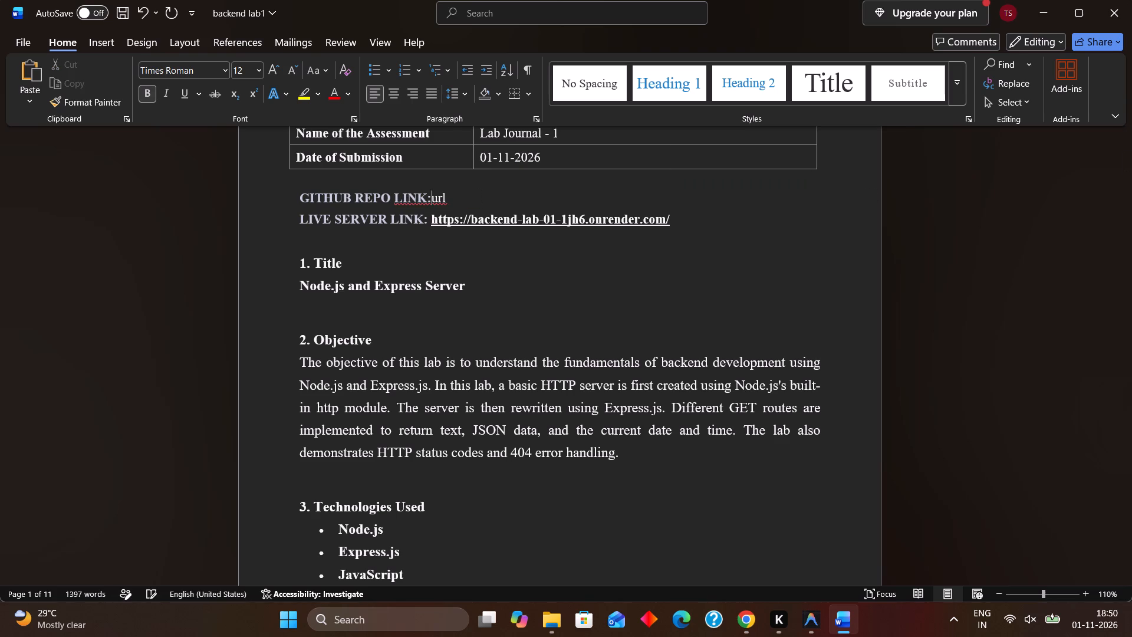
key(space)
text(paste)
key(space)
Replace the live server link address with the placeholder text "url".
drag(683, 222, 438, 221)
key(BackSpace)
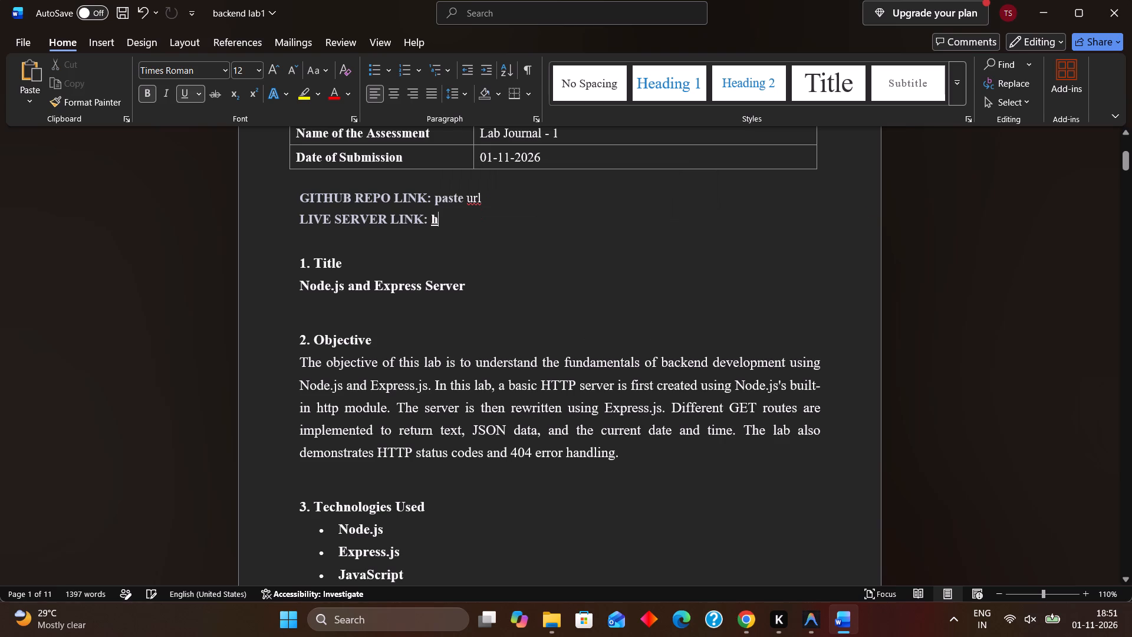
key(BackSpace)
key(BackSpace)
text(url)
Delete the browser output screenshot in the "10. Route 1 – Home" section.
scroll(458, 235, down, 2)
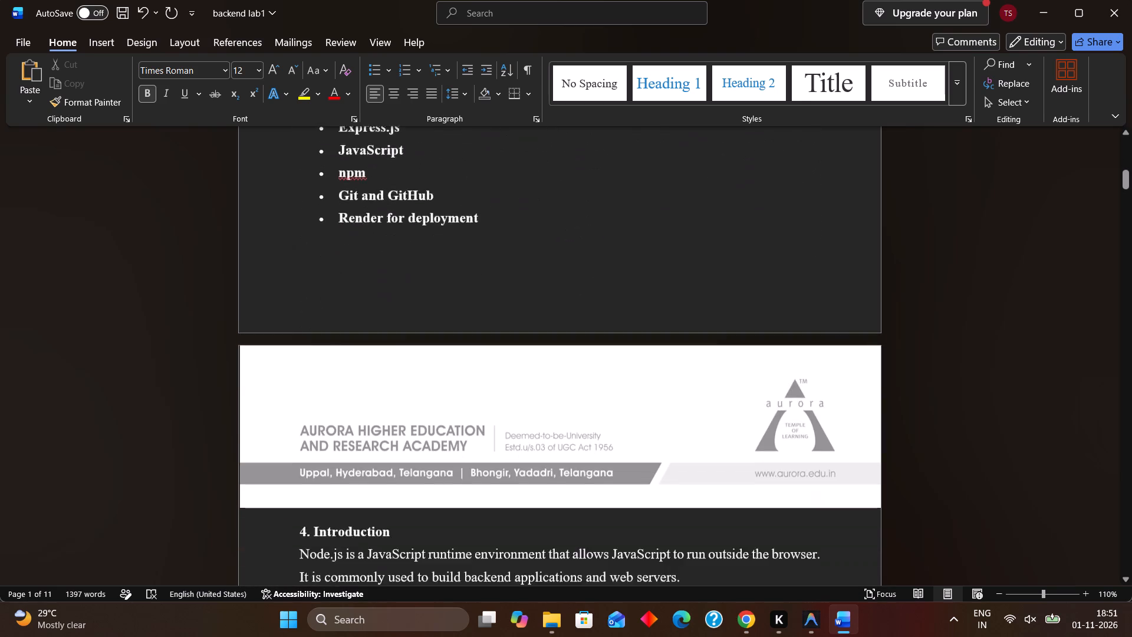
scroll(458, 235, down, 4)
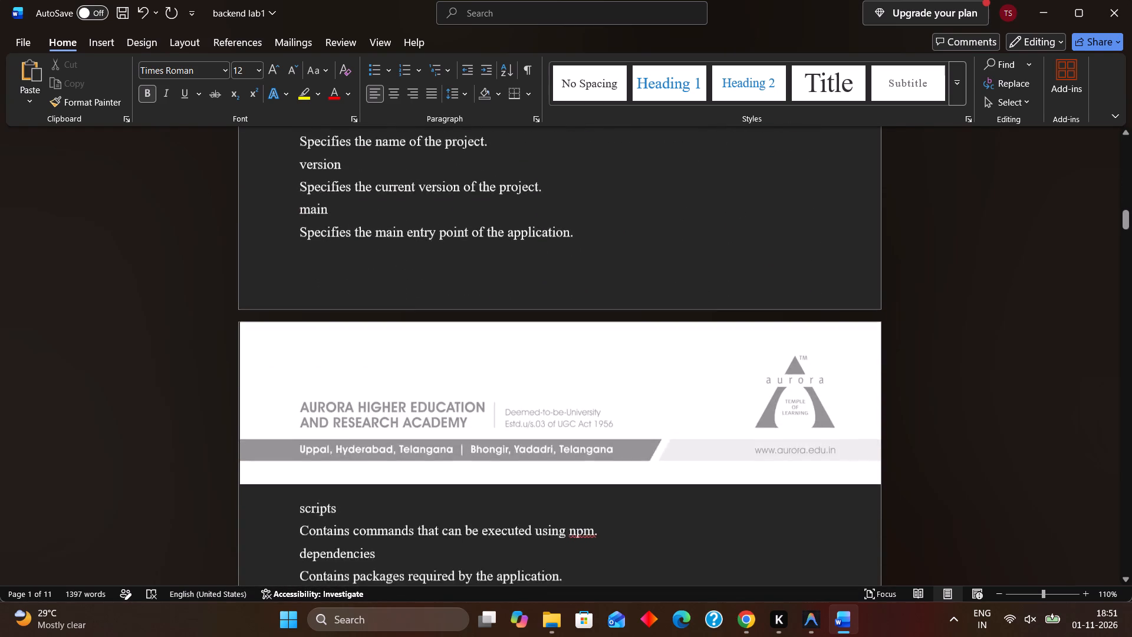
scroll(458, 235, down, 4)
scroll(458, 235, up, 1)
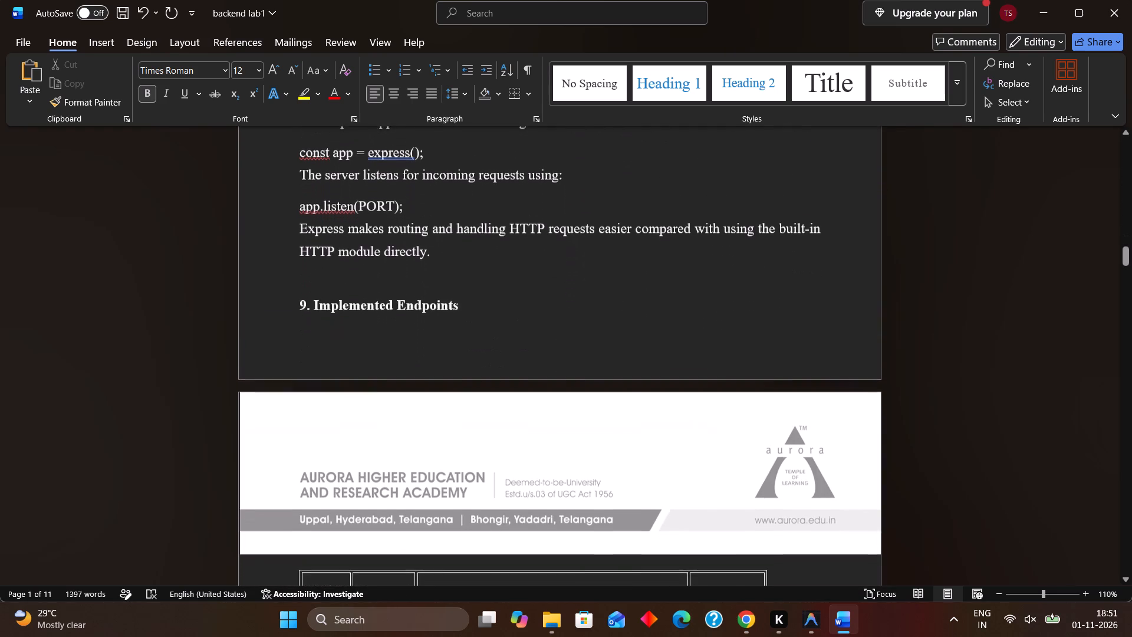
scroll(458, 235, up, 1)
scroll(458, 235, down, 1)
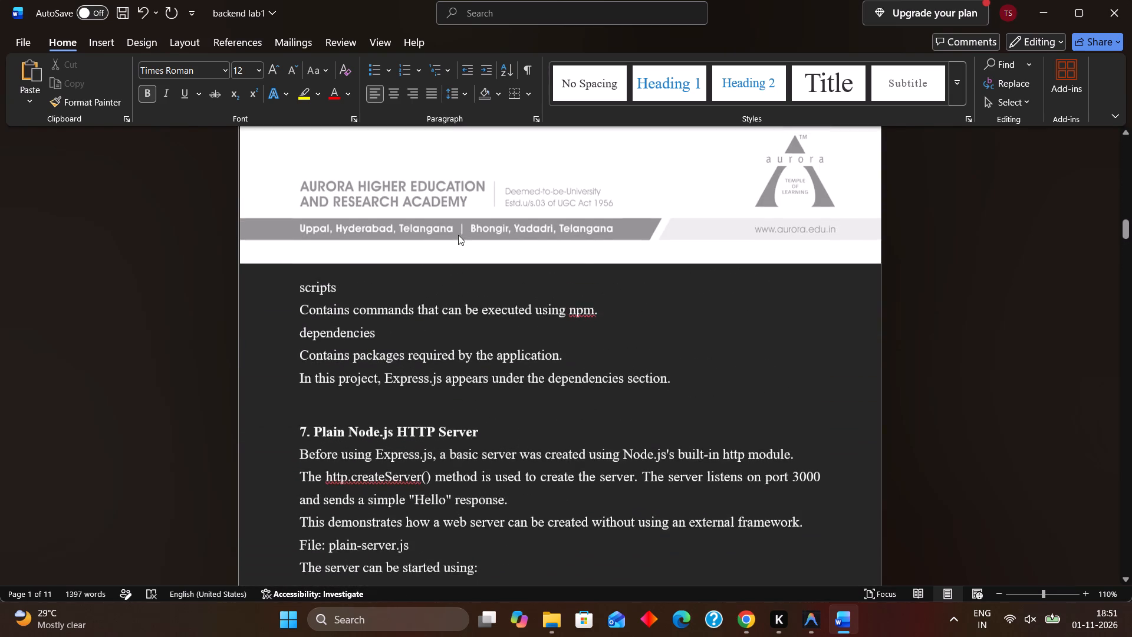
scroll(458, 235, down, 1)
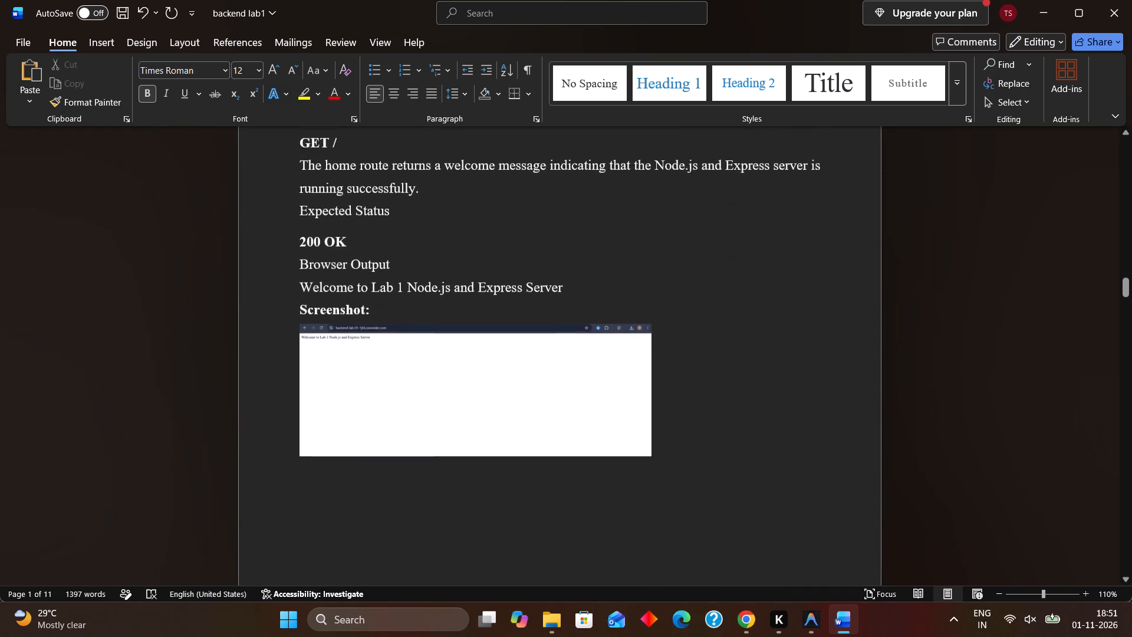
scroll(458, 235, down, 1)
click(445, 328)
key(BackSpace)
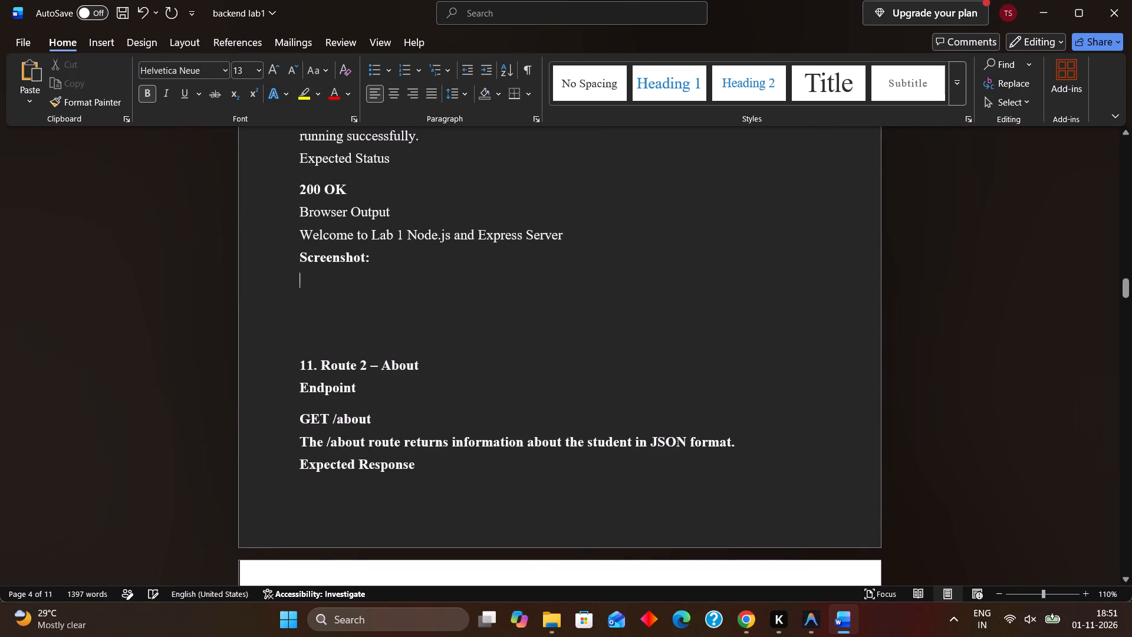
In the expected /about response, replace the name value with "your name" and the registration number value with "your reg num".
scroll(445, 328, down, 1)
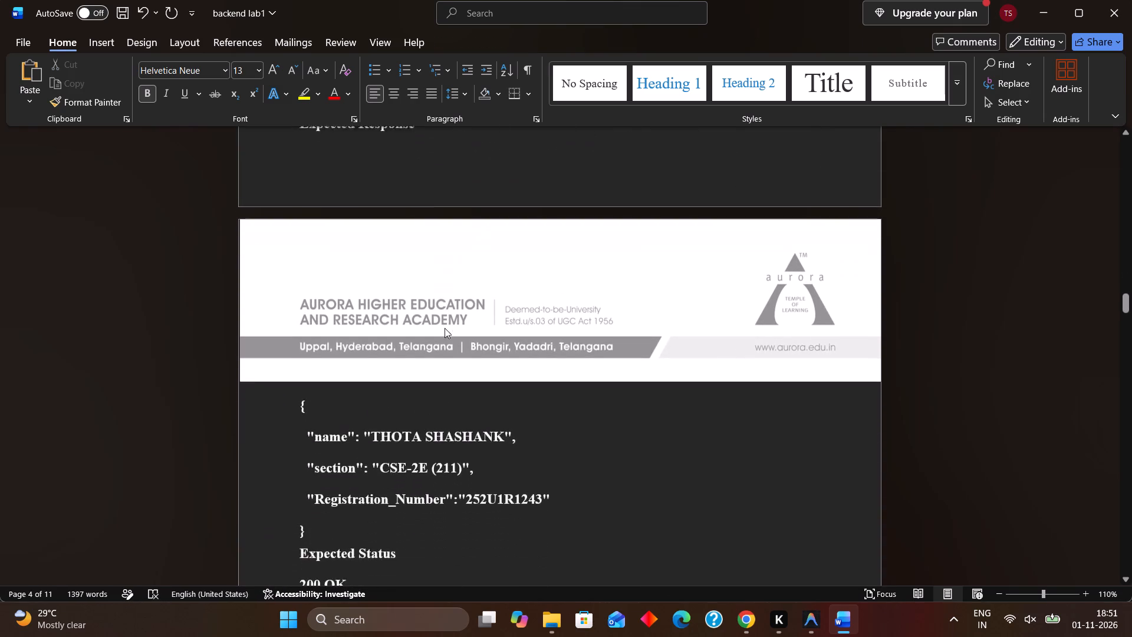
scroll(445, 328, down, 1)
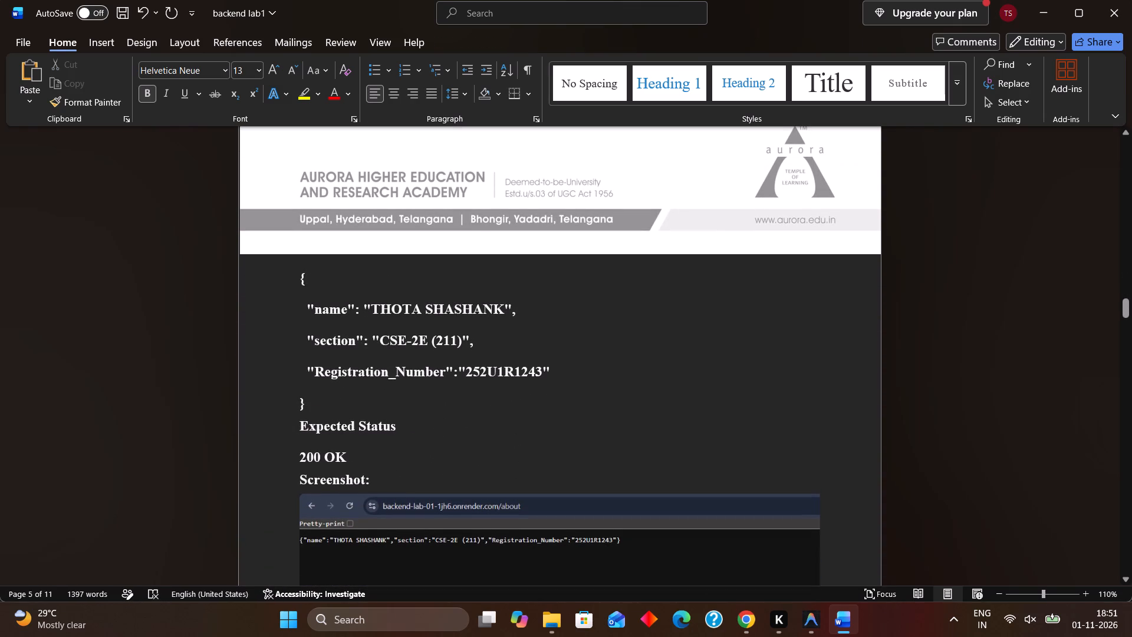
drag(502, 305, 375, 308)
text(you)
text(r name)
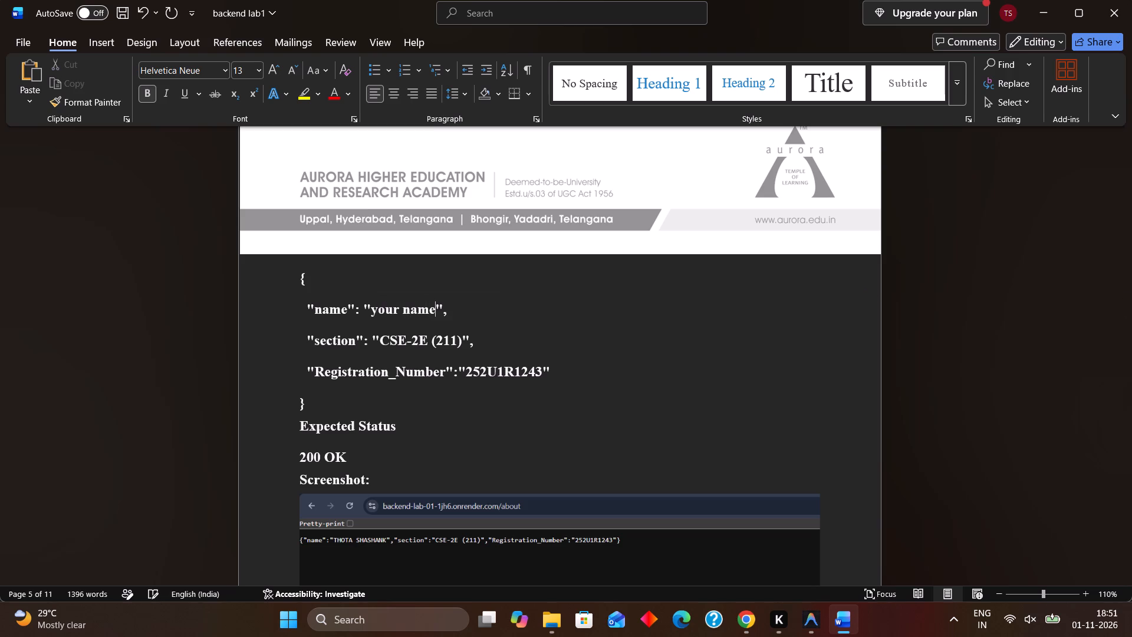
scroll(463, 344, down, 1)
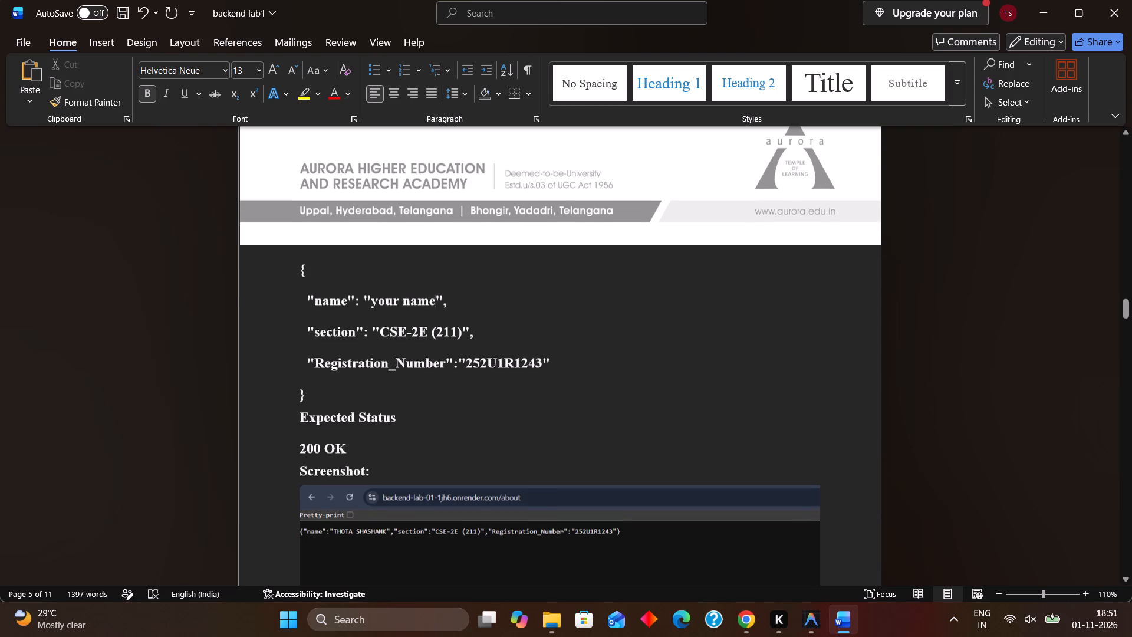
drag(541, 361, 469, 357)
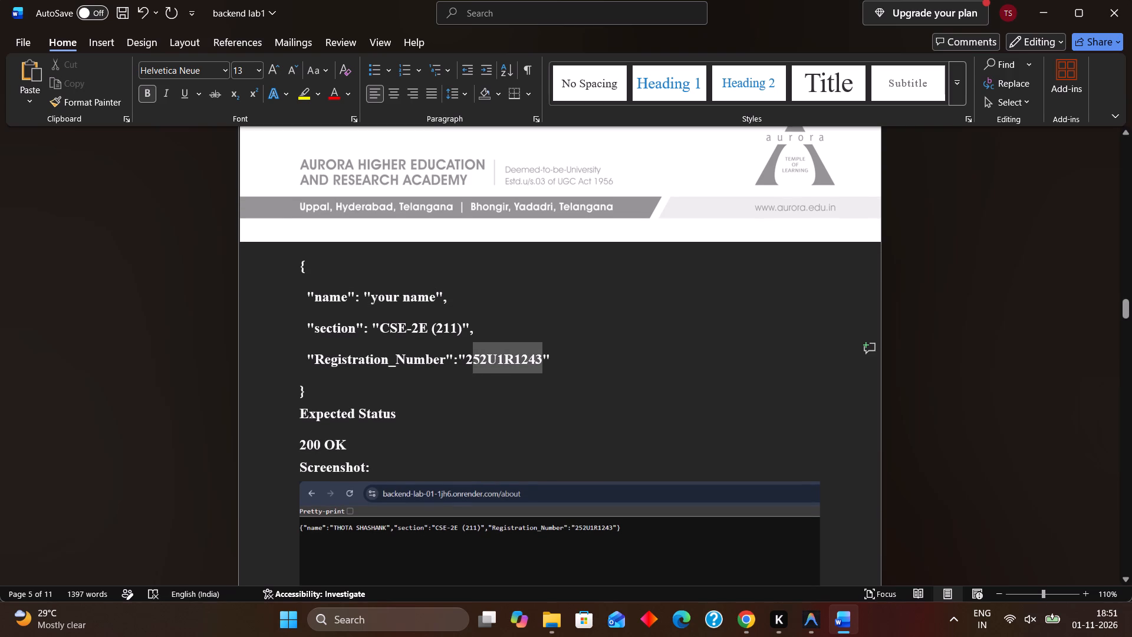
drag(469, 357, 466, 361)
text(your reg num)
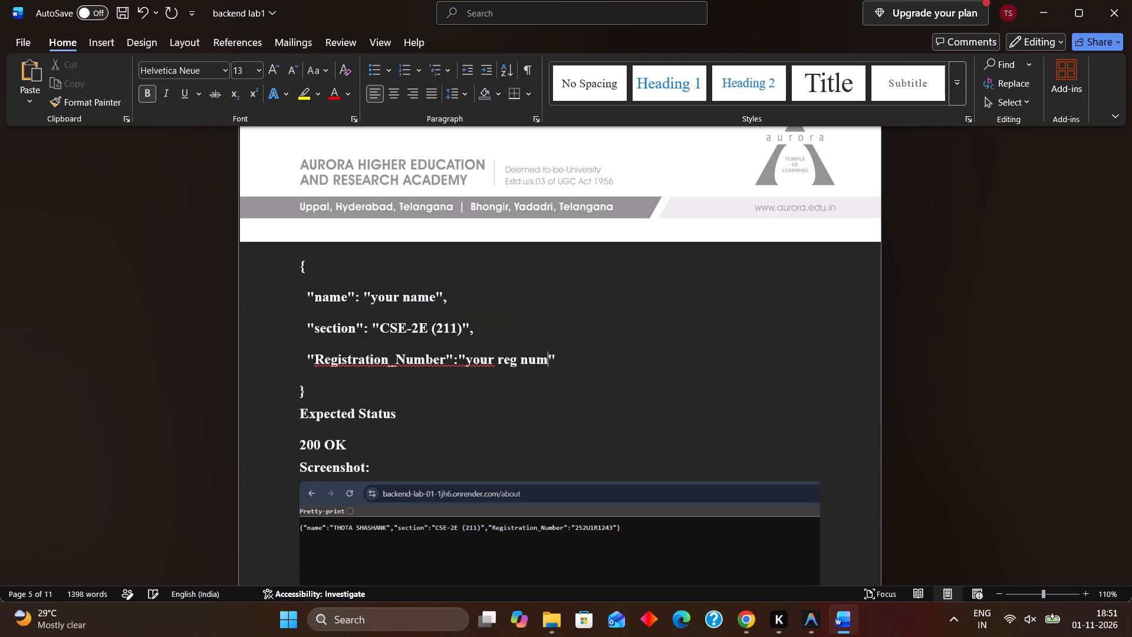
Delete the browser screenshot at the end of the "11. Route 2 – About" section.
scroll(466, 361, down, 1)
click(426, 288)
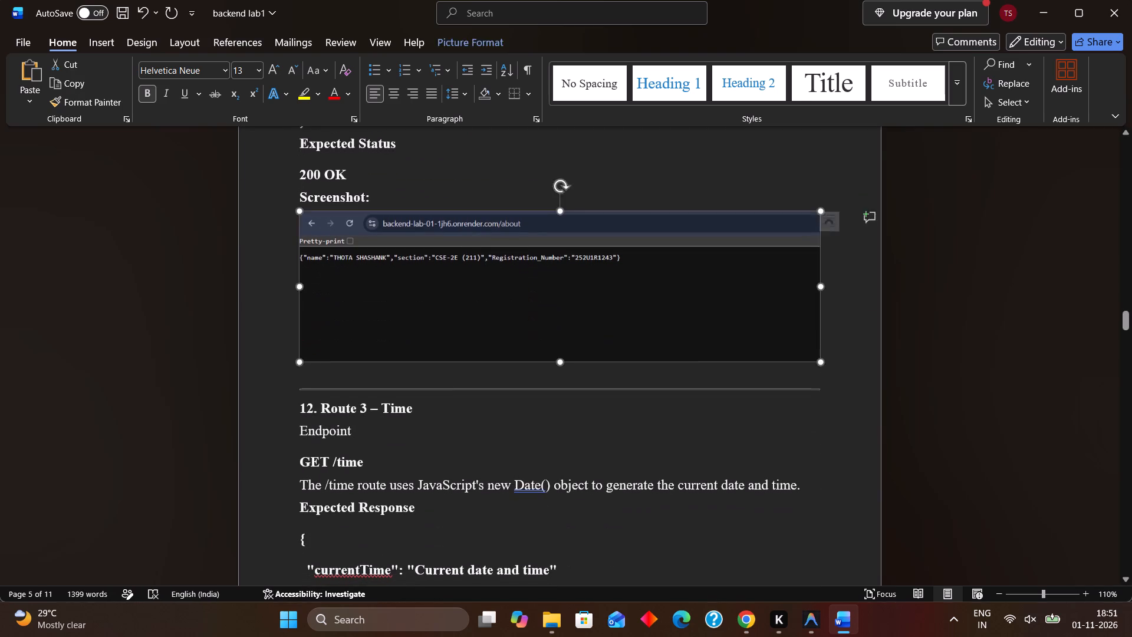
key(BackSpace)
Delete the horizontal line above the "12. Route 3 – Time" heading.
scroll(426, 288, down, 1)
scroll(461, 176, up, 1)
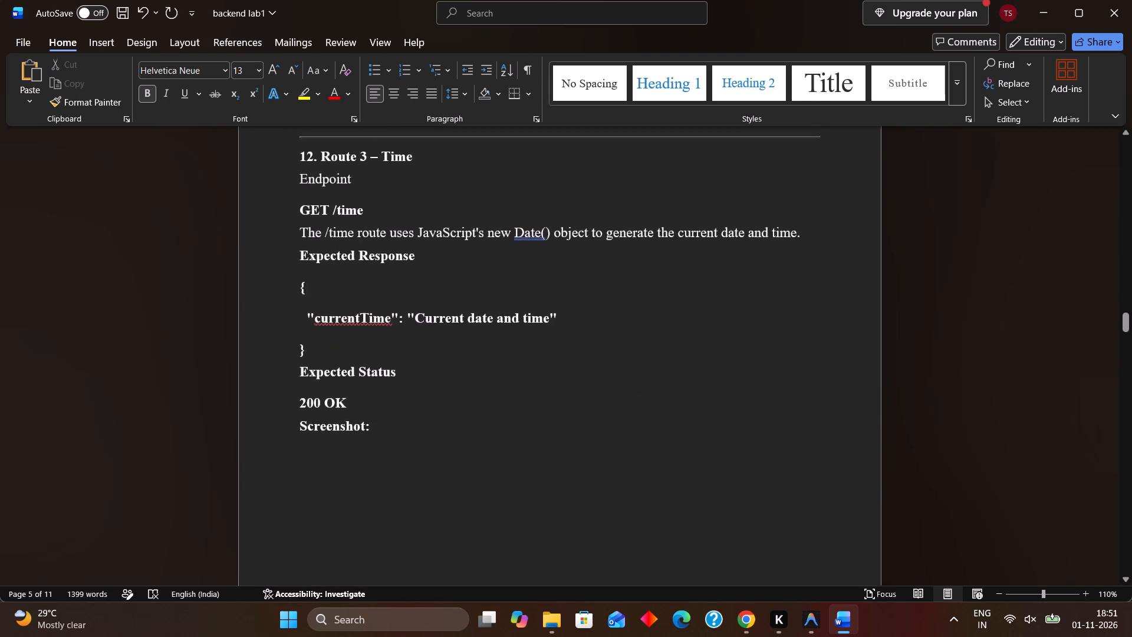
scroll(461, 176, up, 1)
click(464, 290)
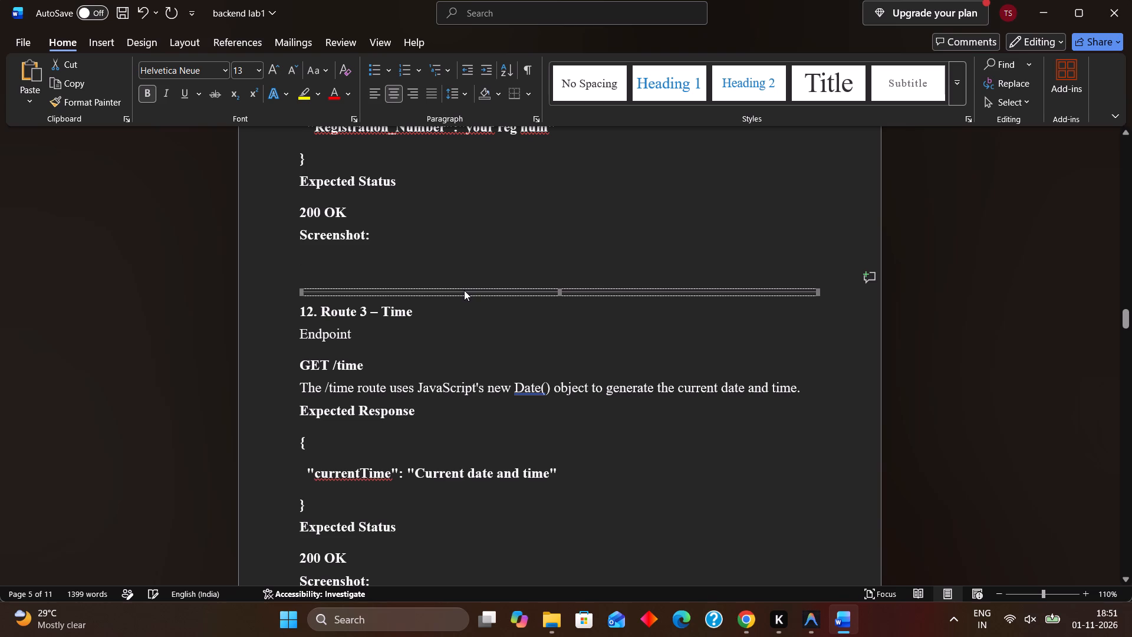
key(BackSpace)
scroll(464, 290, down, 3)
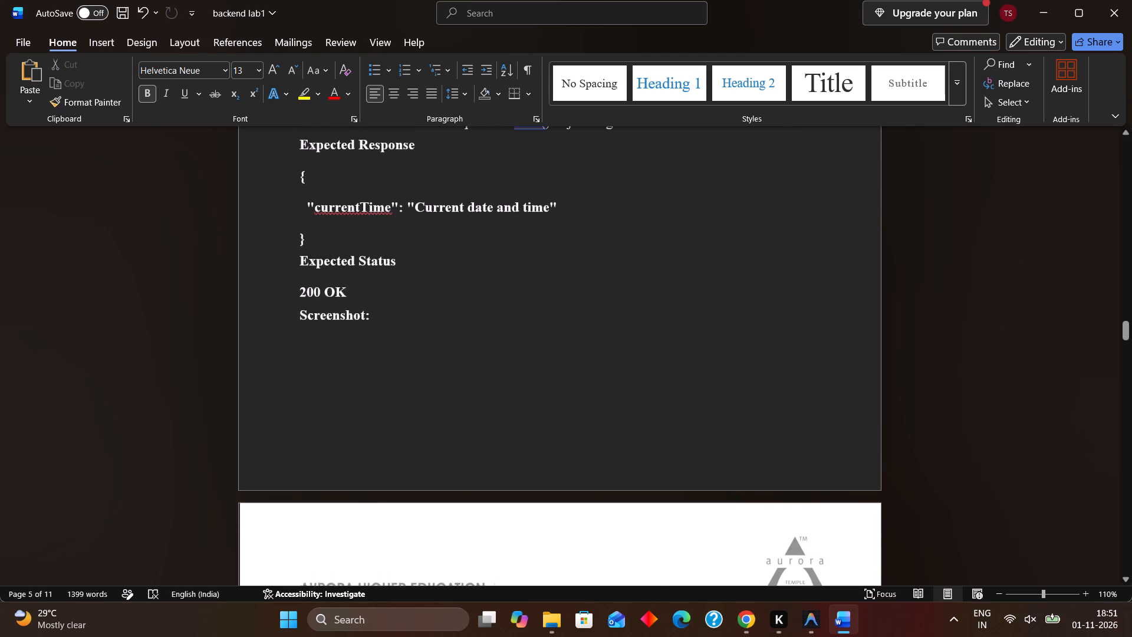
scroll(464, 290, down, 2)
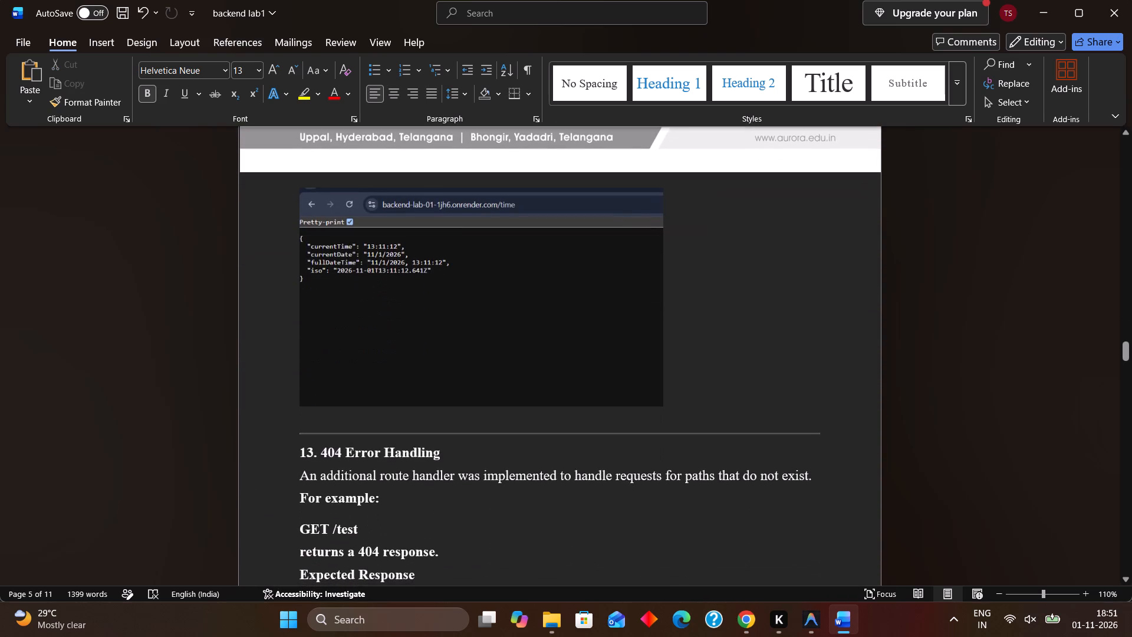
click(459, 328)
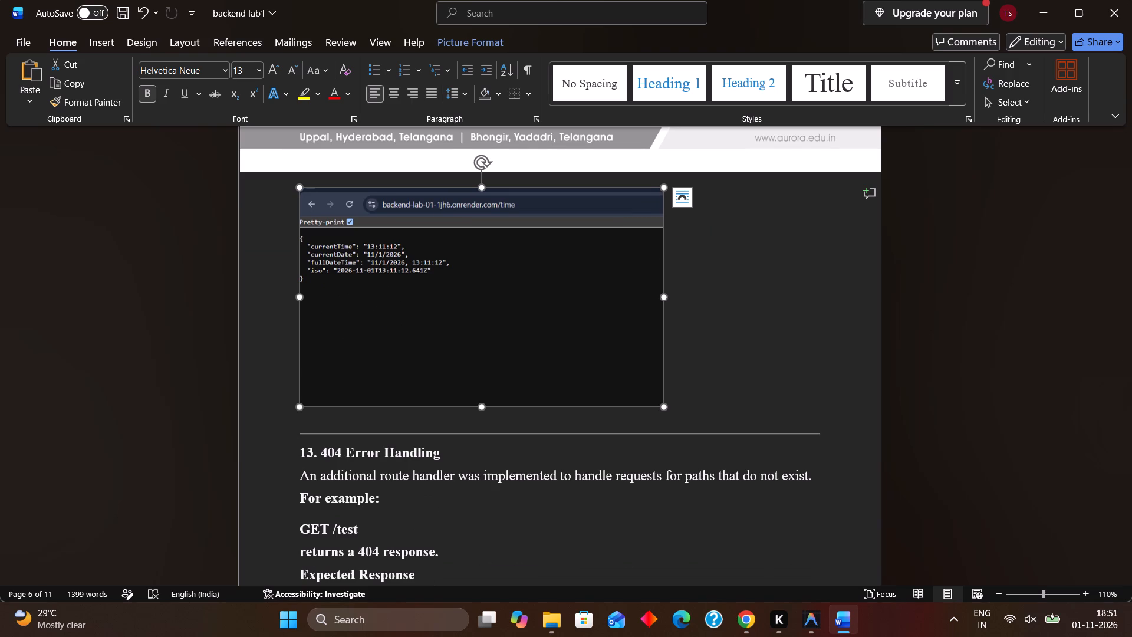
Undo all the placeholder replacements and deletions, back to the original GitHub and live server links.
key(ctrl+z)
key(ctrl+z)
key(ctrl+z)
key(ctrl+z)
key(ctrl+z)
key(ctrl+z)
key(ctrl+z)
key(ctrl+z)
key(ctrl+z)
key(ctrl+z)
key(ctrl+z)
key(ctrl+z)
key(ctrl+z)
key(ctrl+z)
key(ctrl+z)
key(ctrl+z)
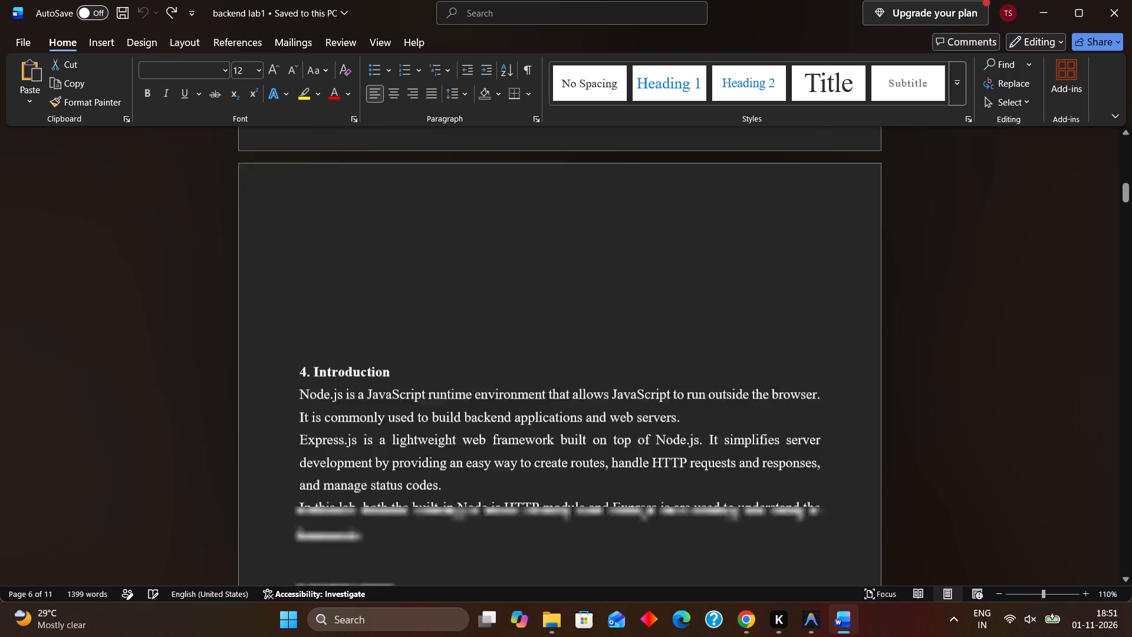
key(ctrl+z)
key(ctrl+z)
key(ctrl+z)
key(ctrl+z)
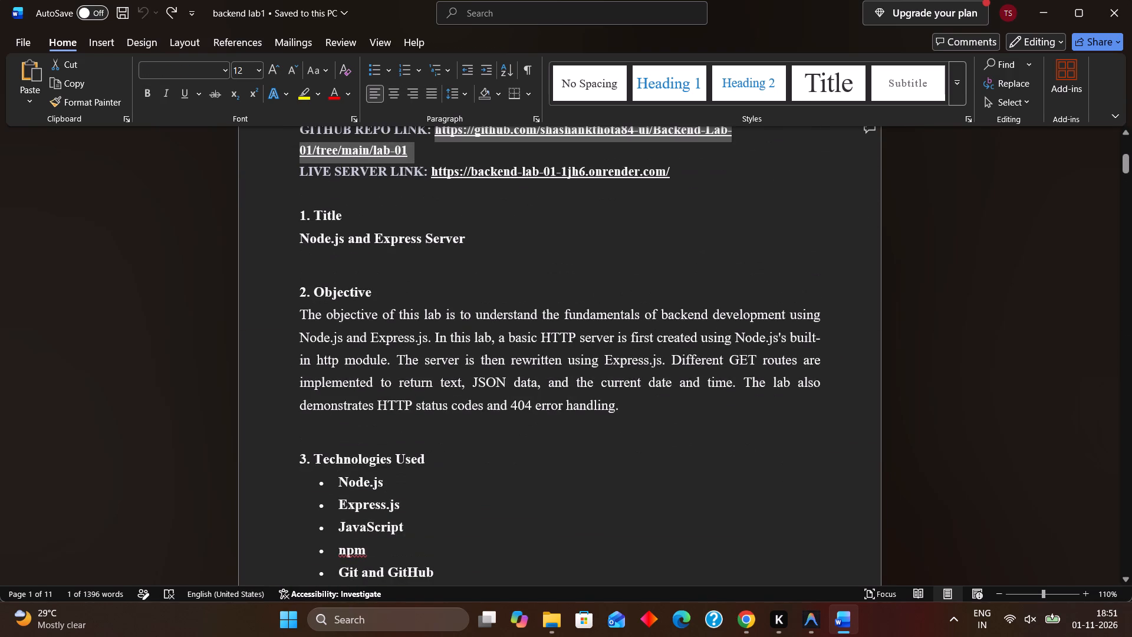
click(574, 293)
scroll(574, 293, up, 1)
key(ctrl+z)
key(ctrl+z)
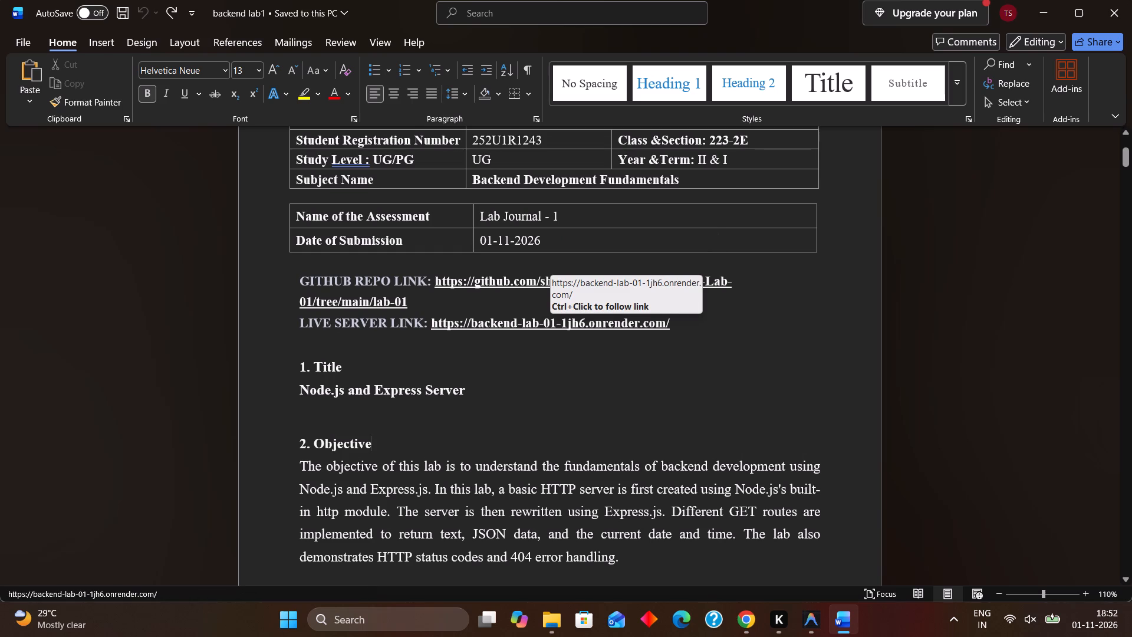
scroll(493, 343, down, 3)
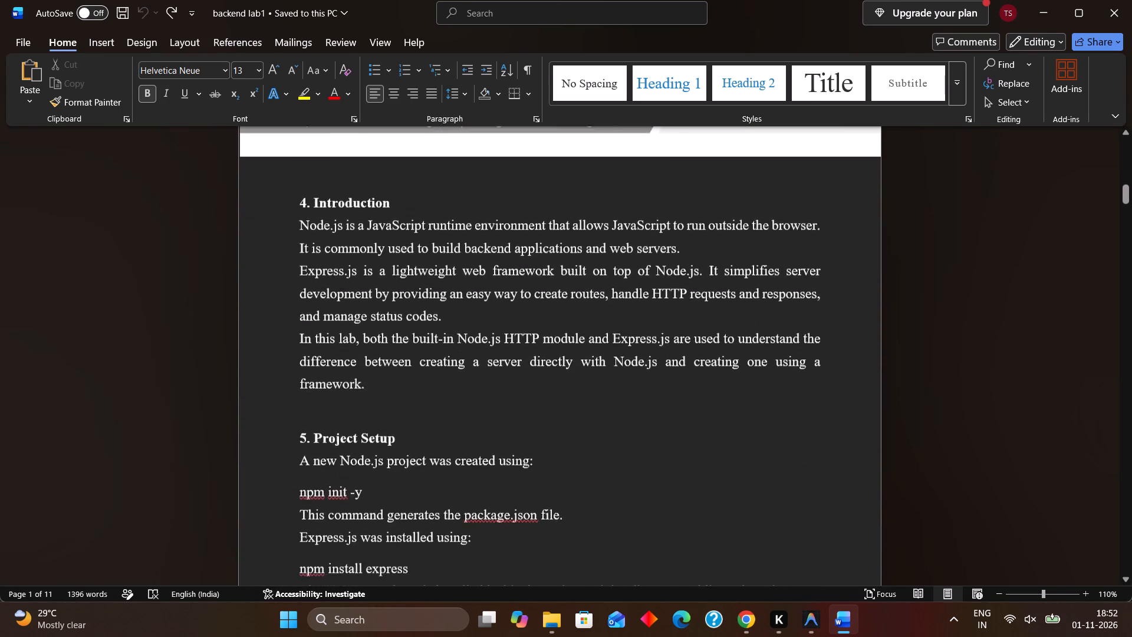
scroll(493, 343, down, 5)
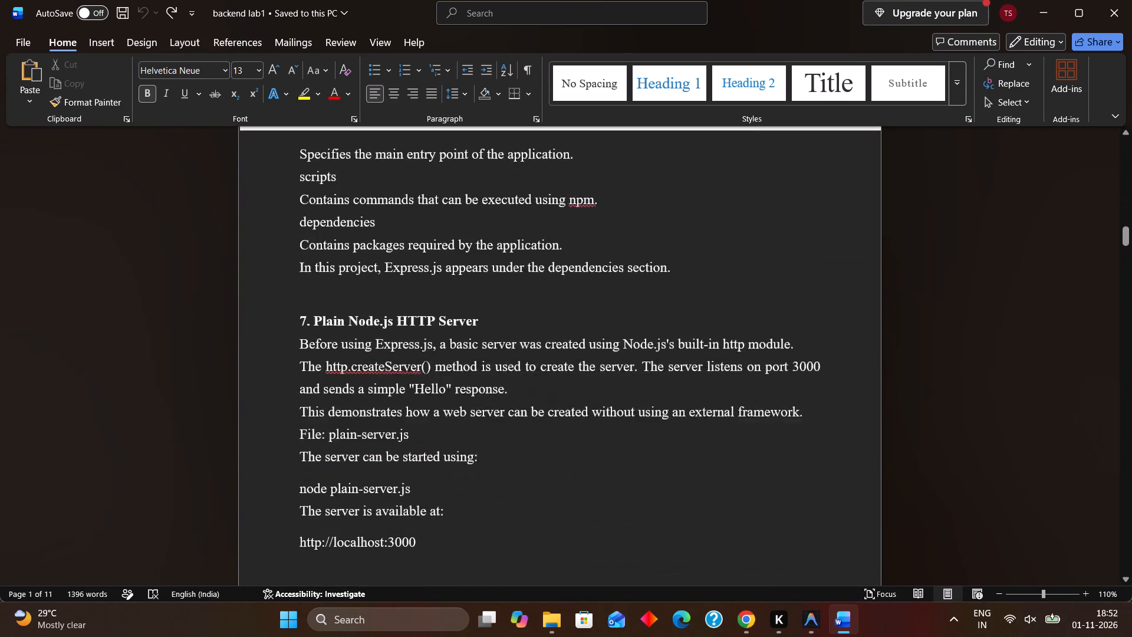
scroll(493, 343, down, 5)
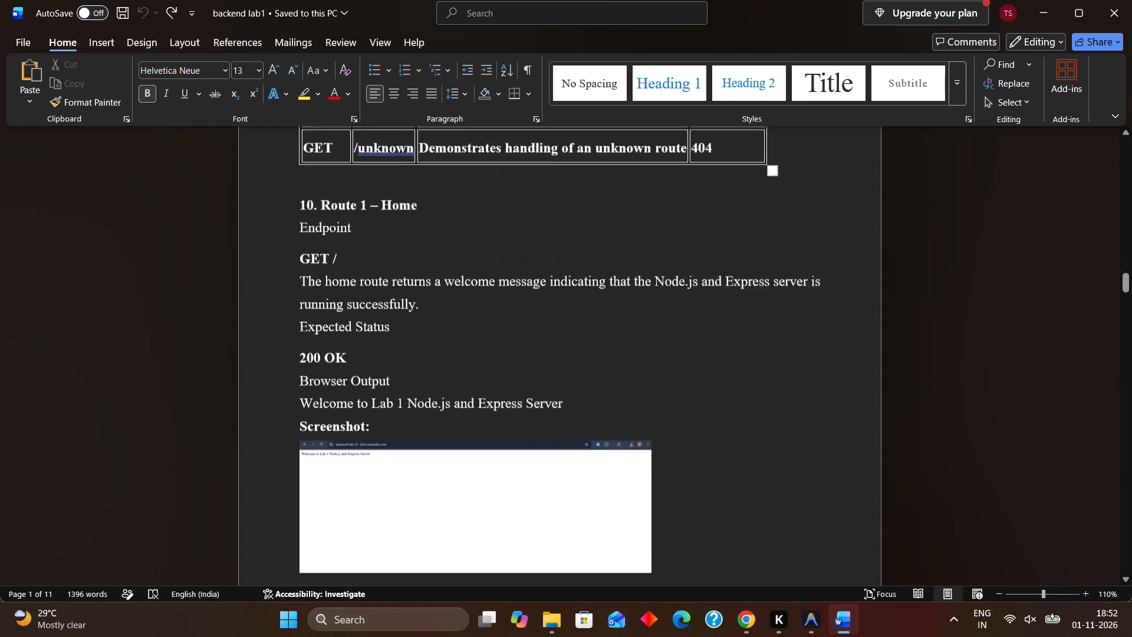
scroll(493, 343, down, 4)
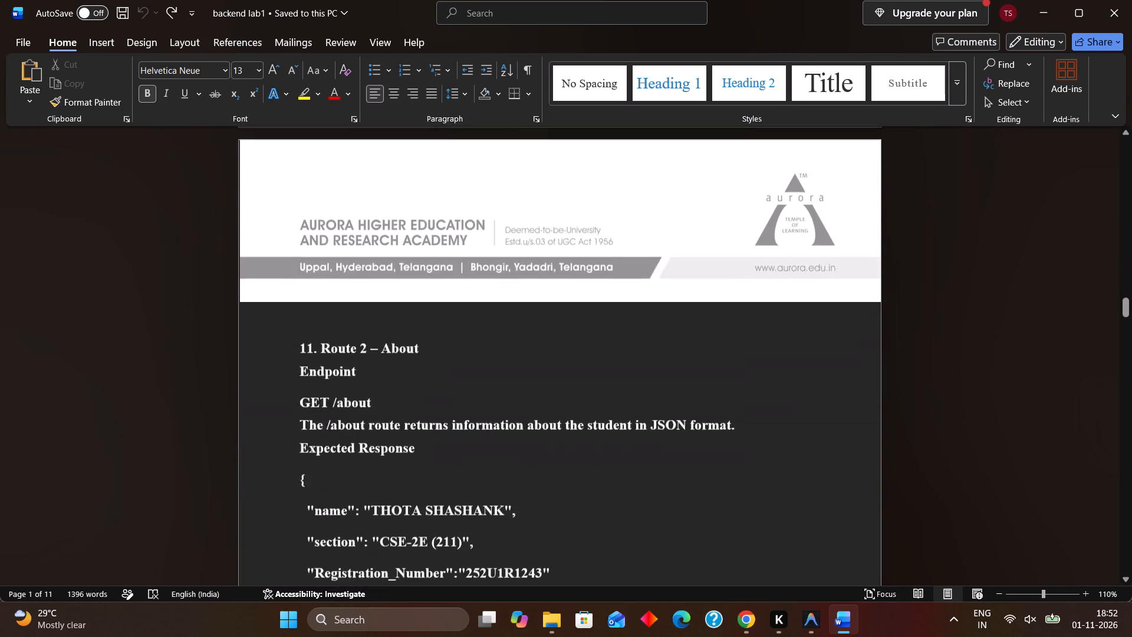
scroll(493, 343, down, 3)
scroll(477, 197, up, 2)
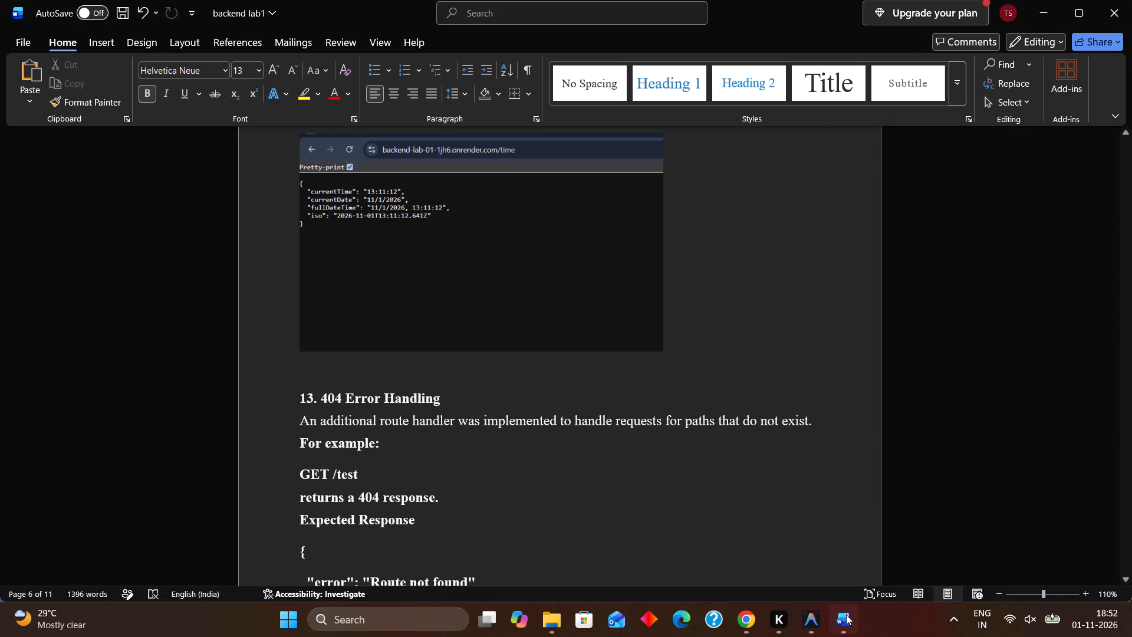
scroll(562, 393, down, 3)
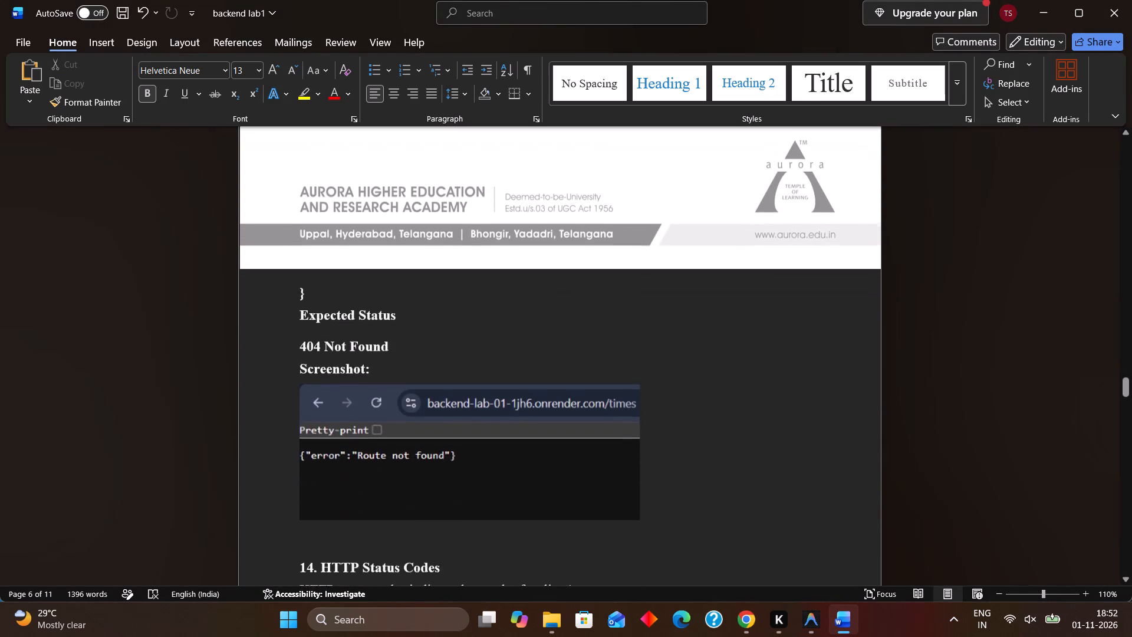
scroll(524, 438, down, 3)
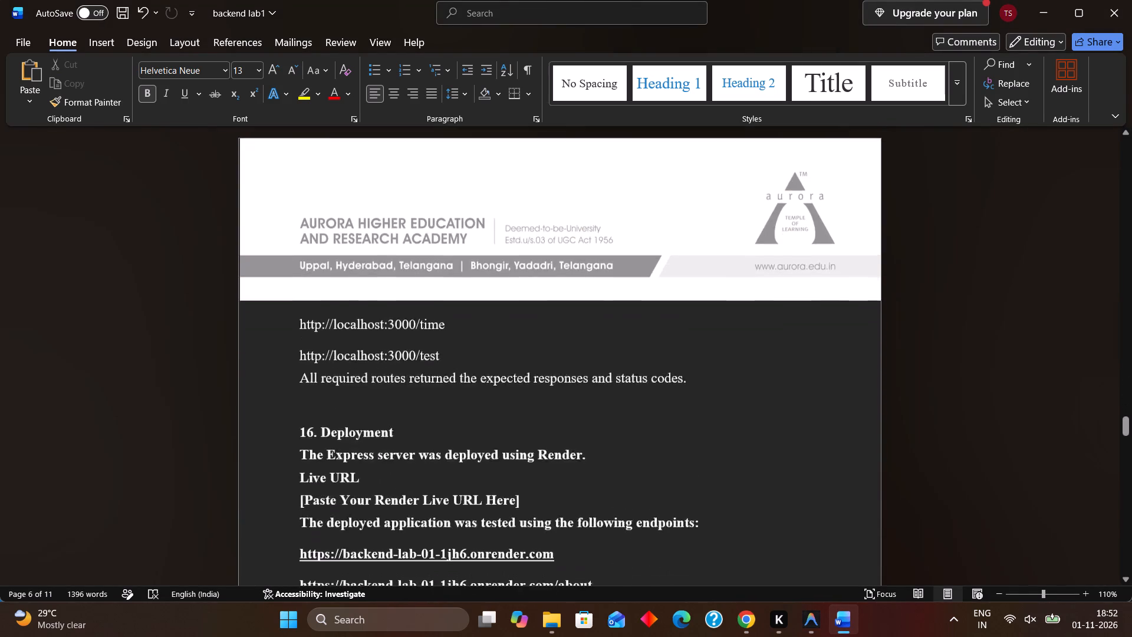
scroll(524, 438, down, 3)
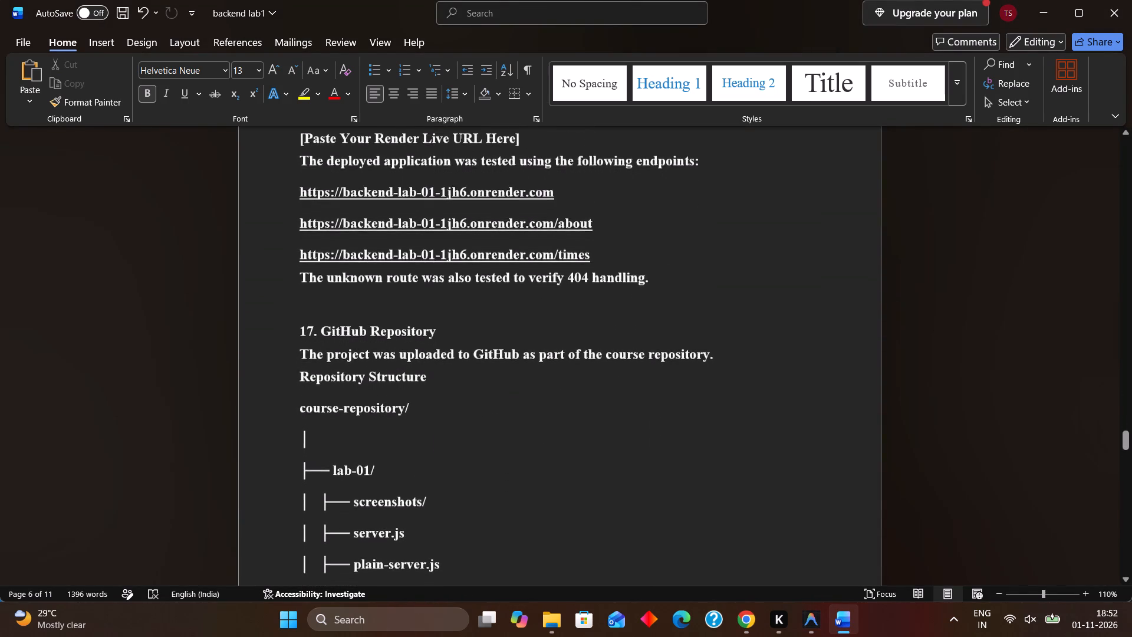
scroll(524, 438, down, 3)
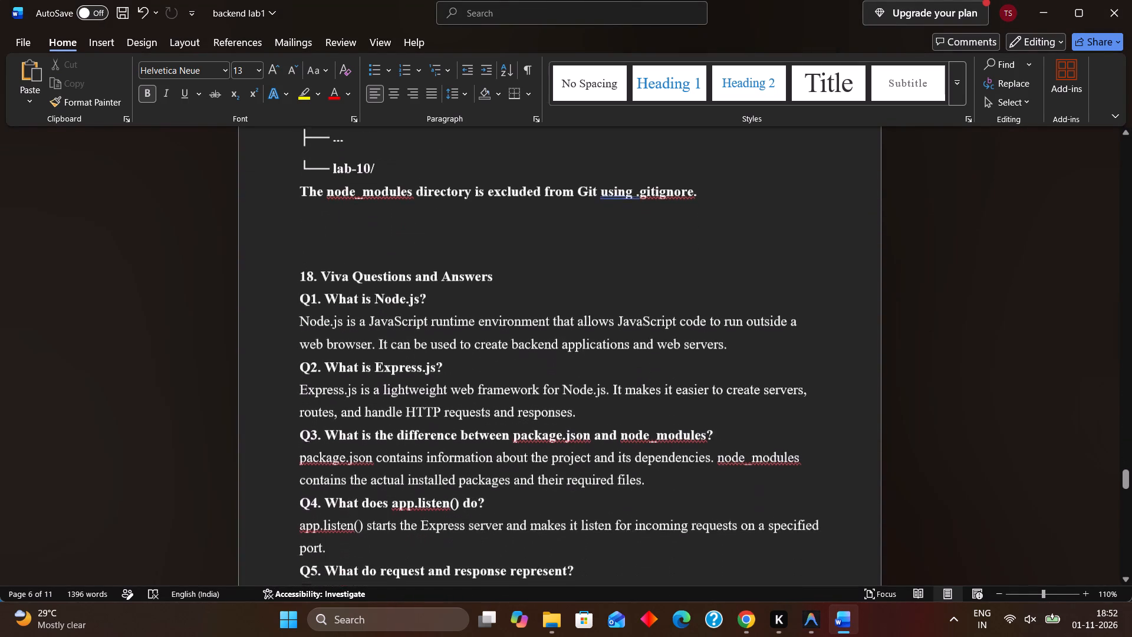
scroll(524, 438, down, 4)
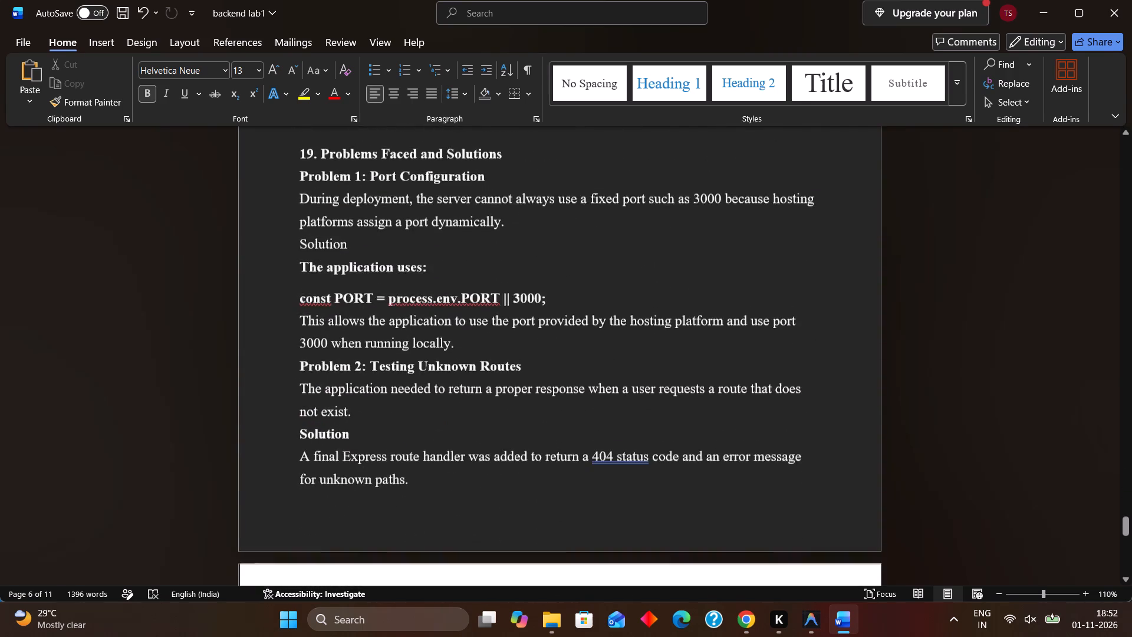
scroll(524, 438, down, 4)
scroll(524, 438, up, 3)
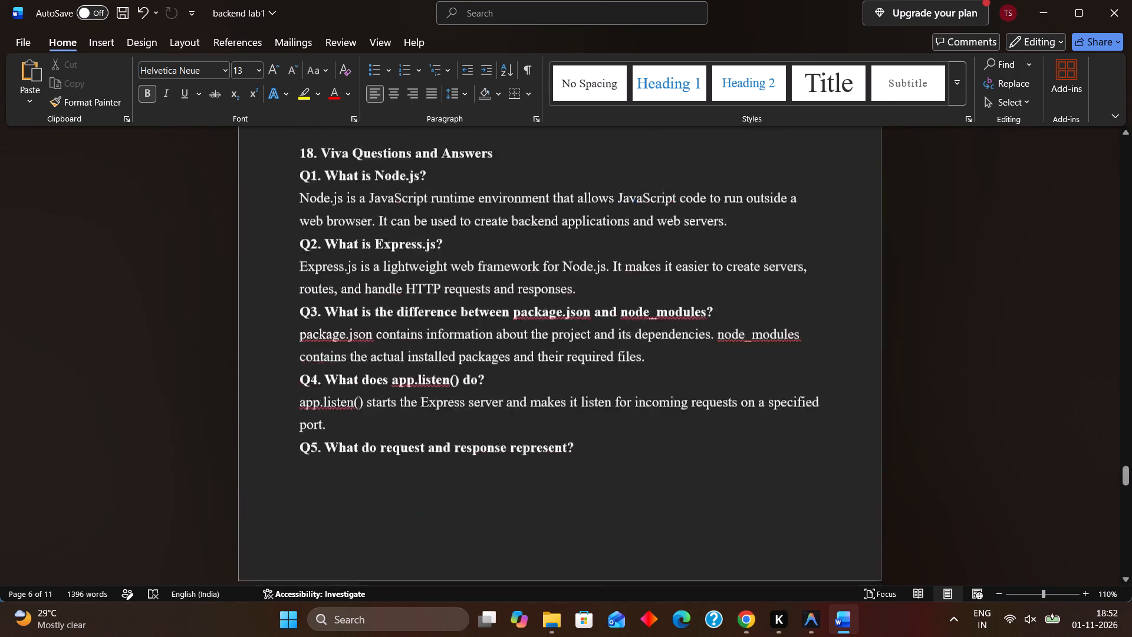
scroll(524, 438, up, 9)
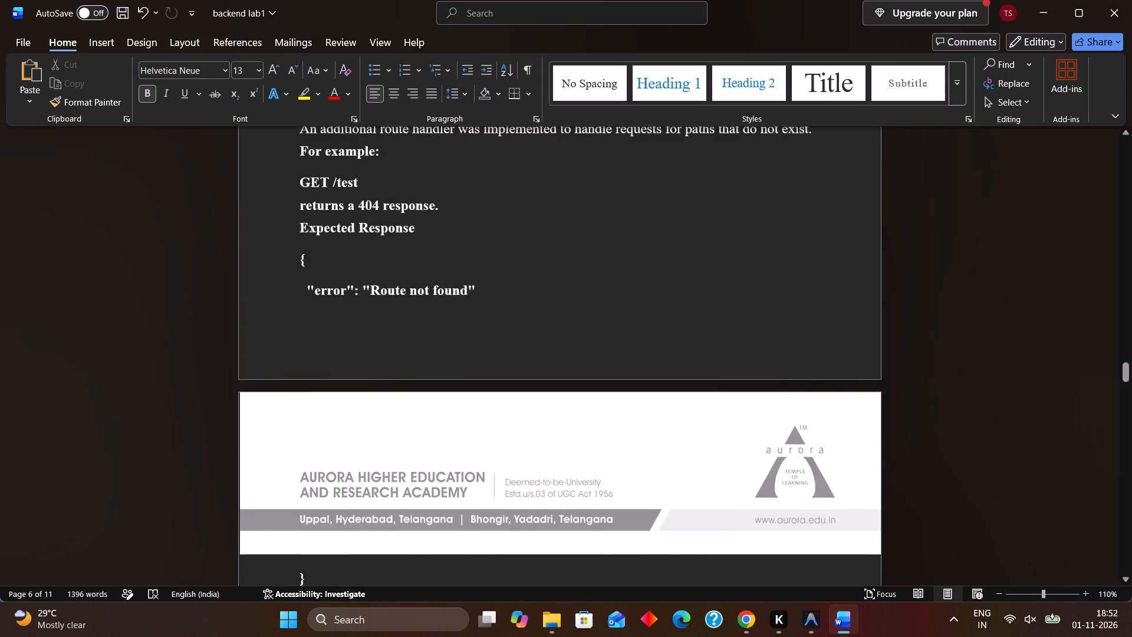
scroll(524, 438, up, 9)
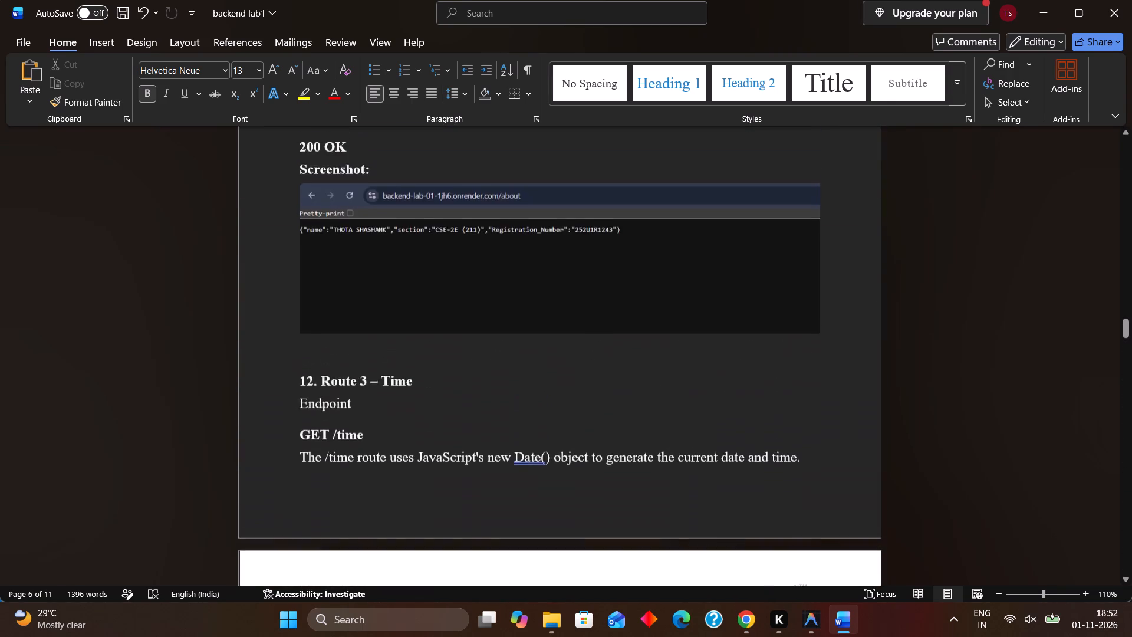
scroll(524, 438, up, 9)
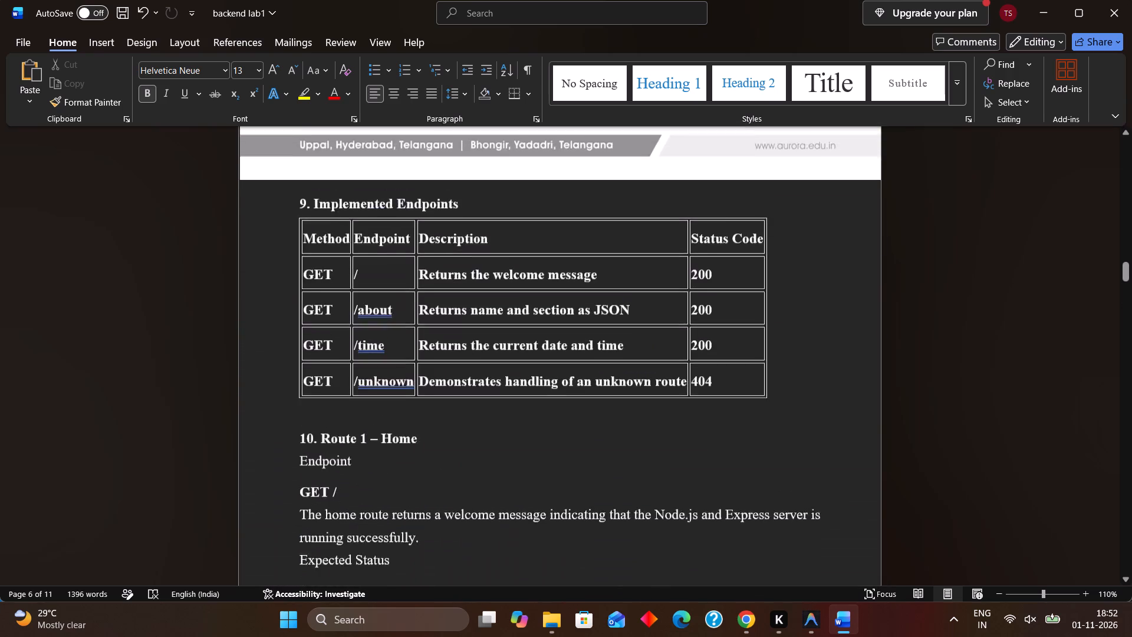
scroll(524, 438, up, 8)
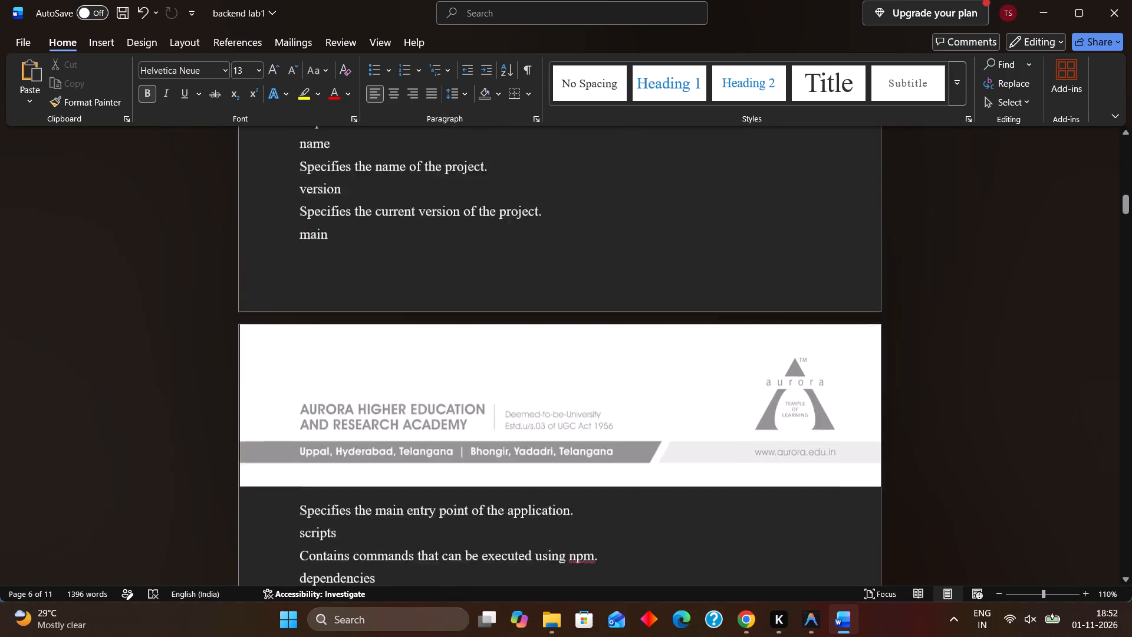
scroll(524, 438, up, 1)
scroll(524, 438, down, 3)
scroll(524, 438, up, 2)
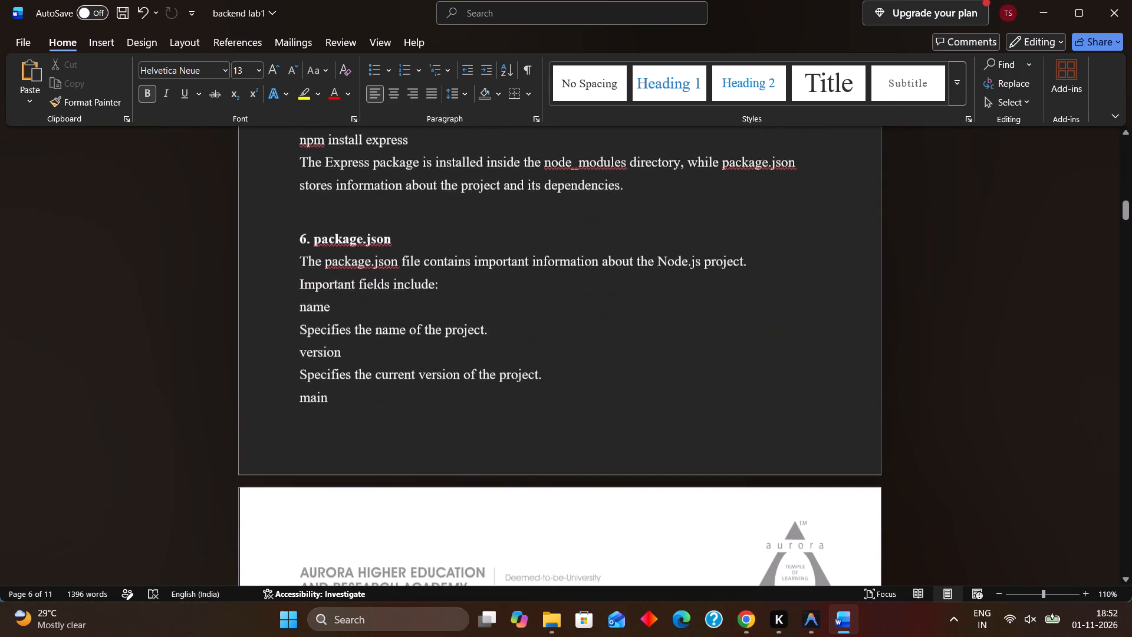
scroll(524, 438, up, 3)
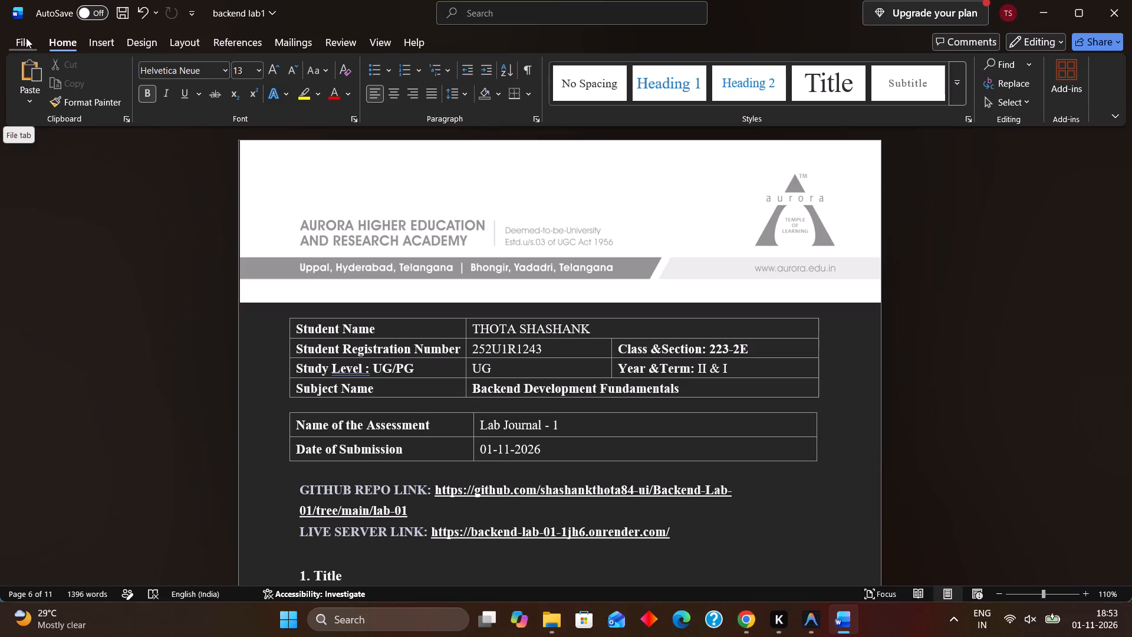
Save the report as a PDF named "backend lab1 shashank" in the Downloads folder, replacing the existing file.
click(26, 38)
click(55, 273)
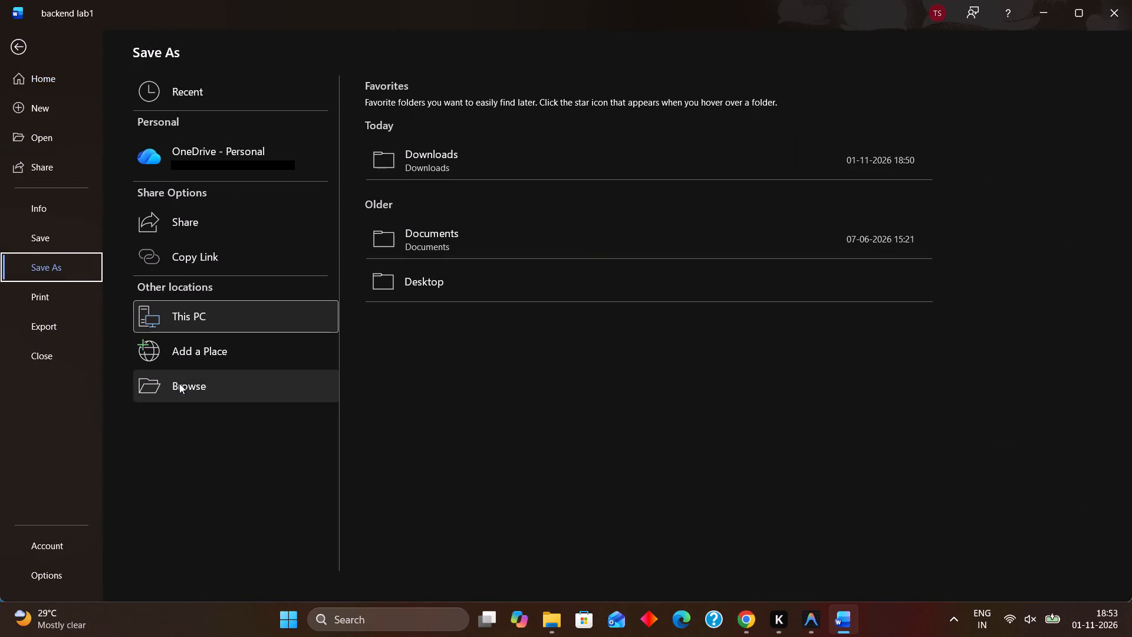
click(179, 384)
click(186, 265)
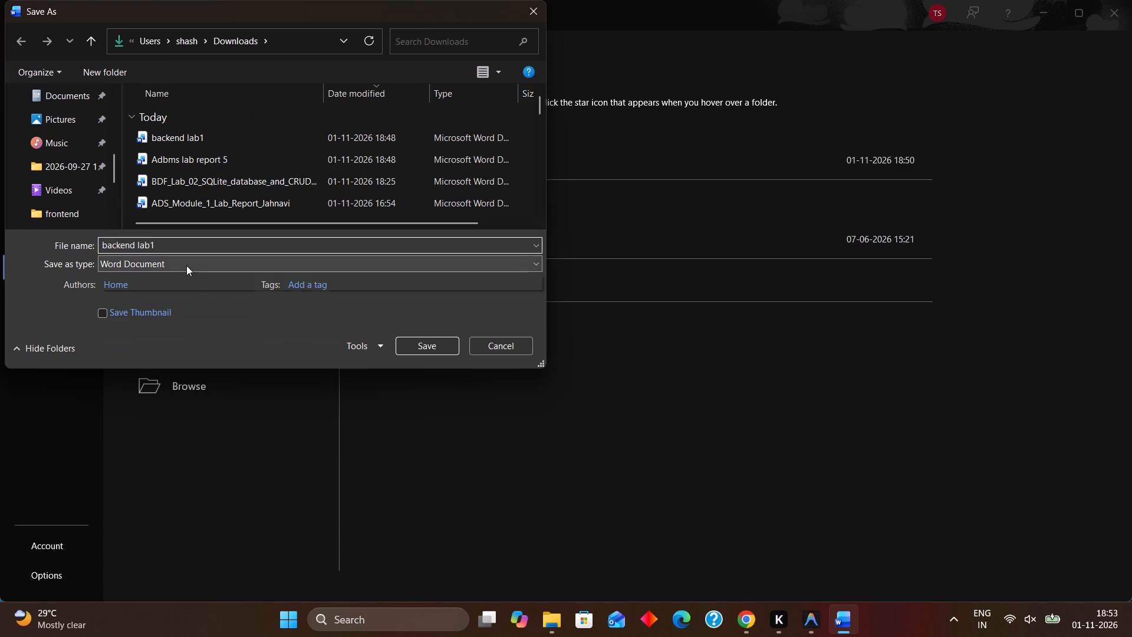
drag(117, 342, 115, 347)
click(115, 347)
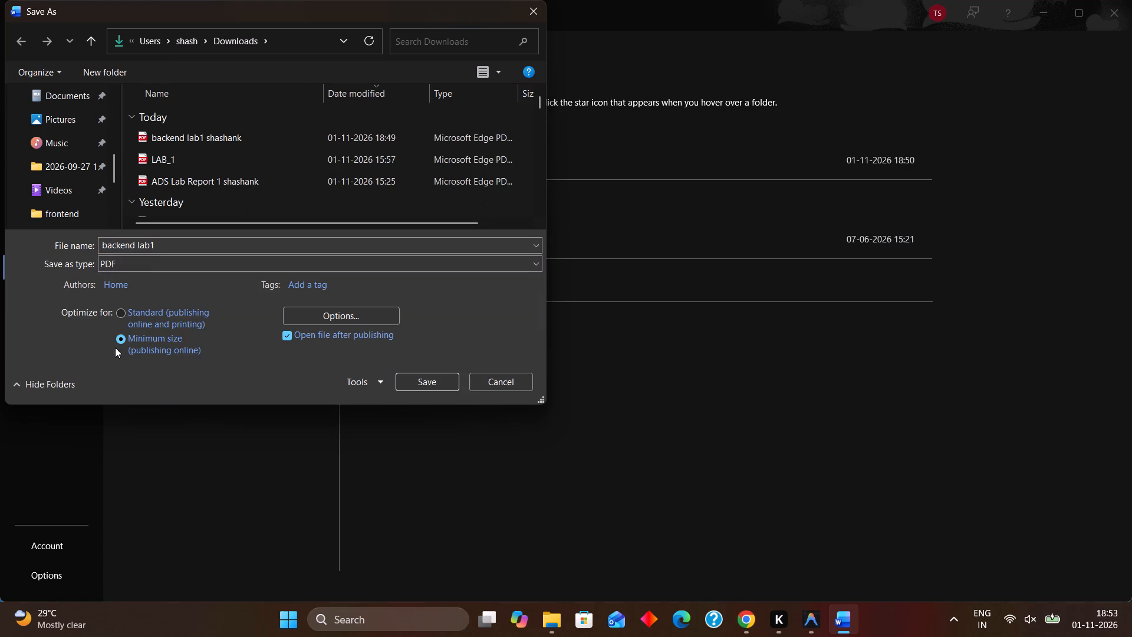
click(175, 247)
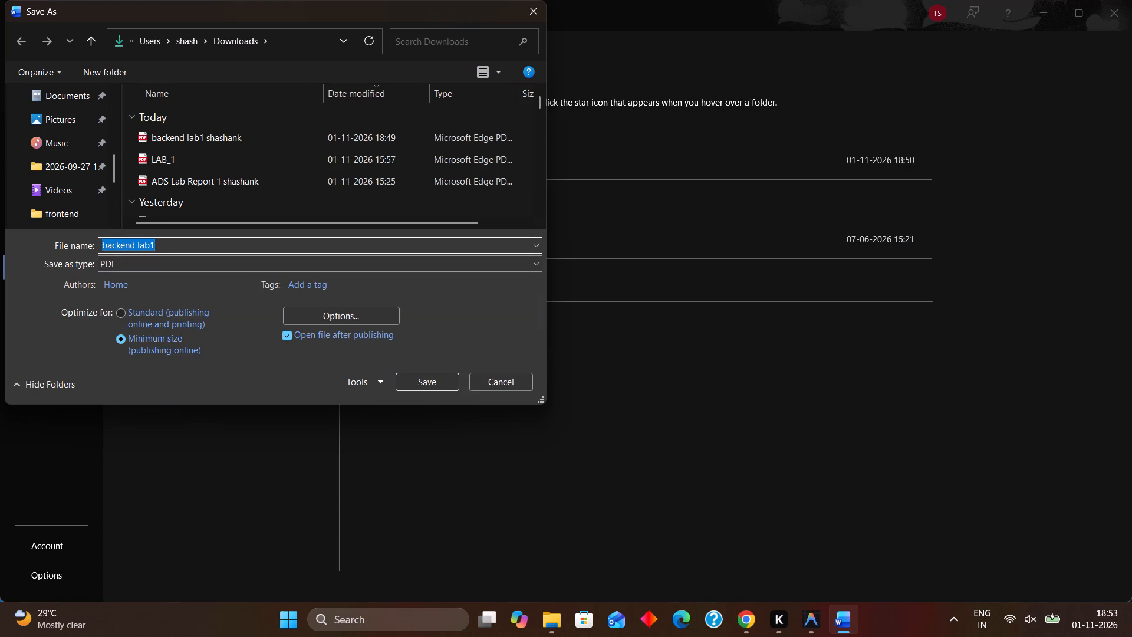
click(176, 245)
key(space)
text(shashank)
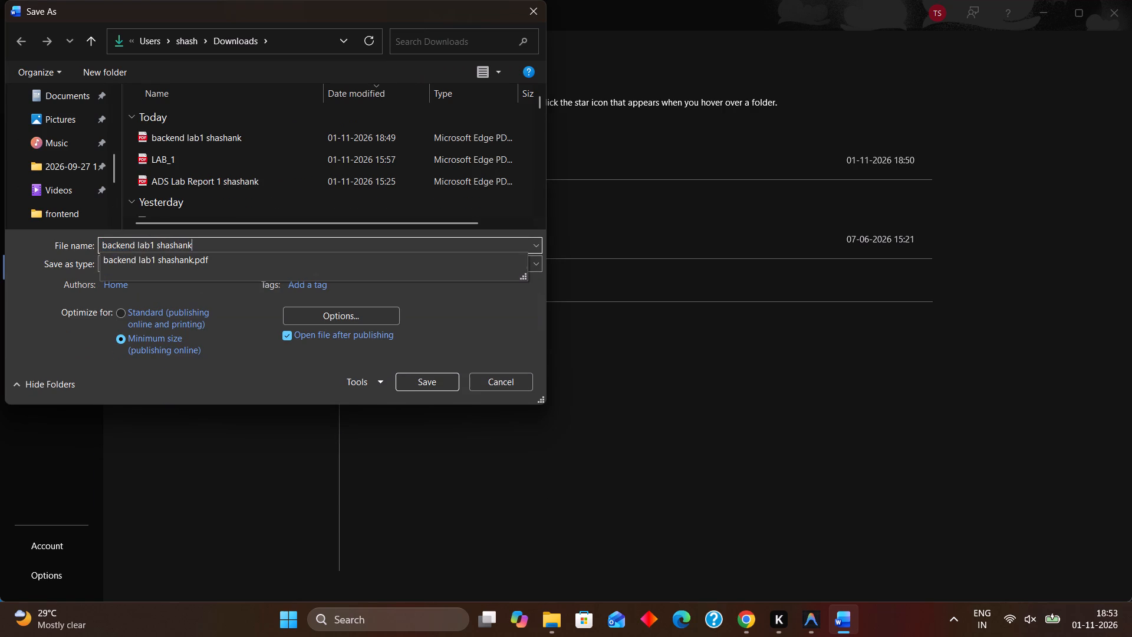
click(156, 258)
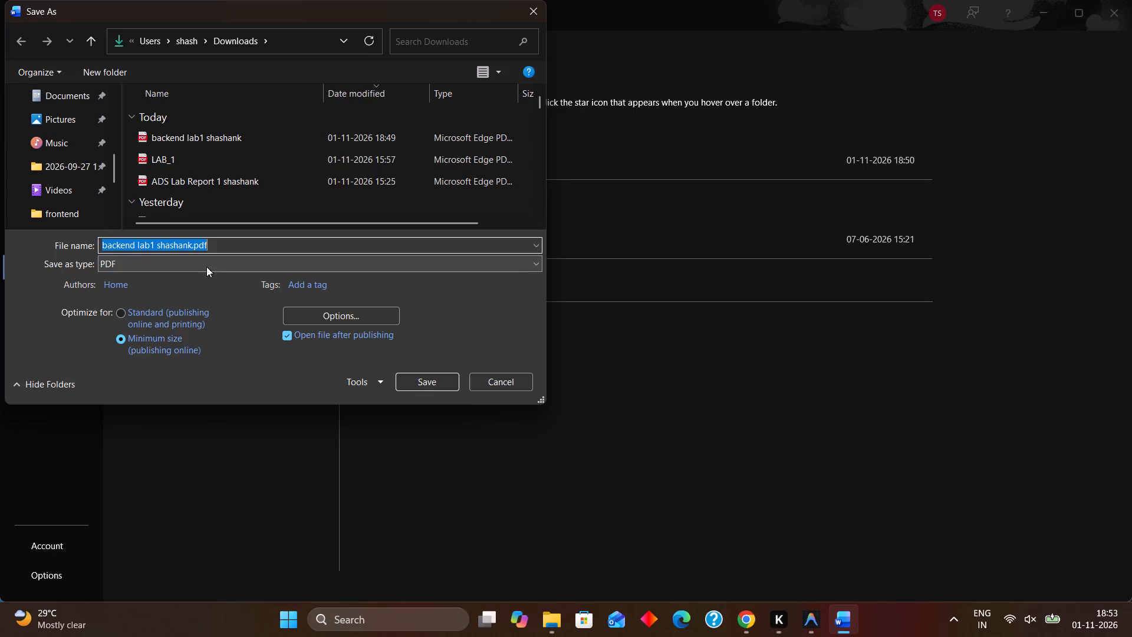
click(416, 379)
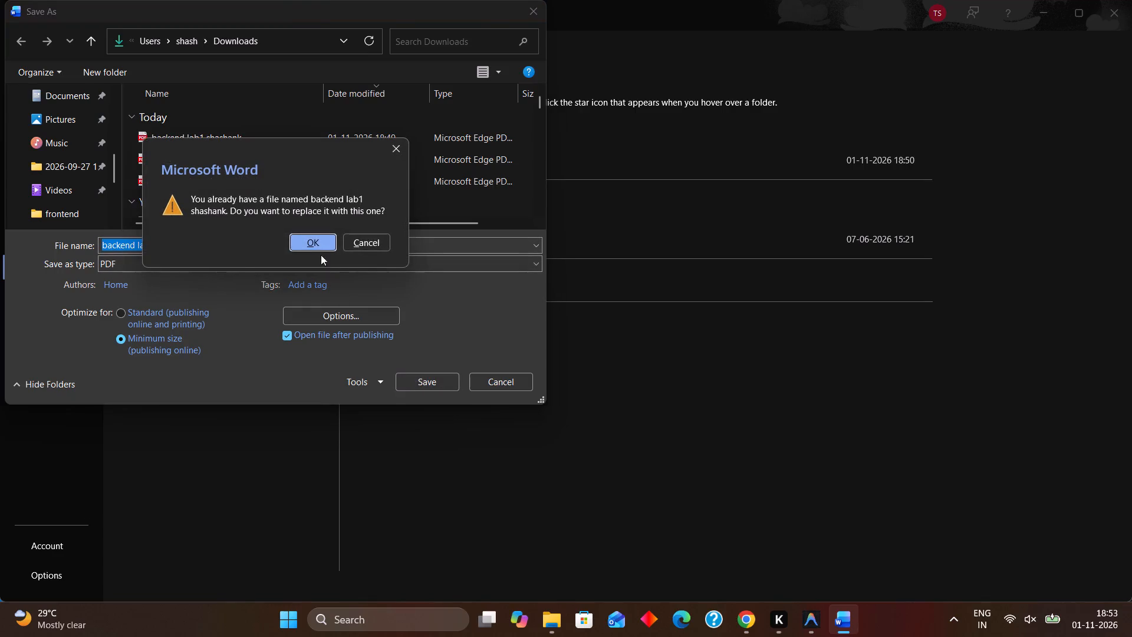
click(314, 237)
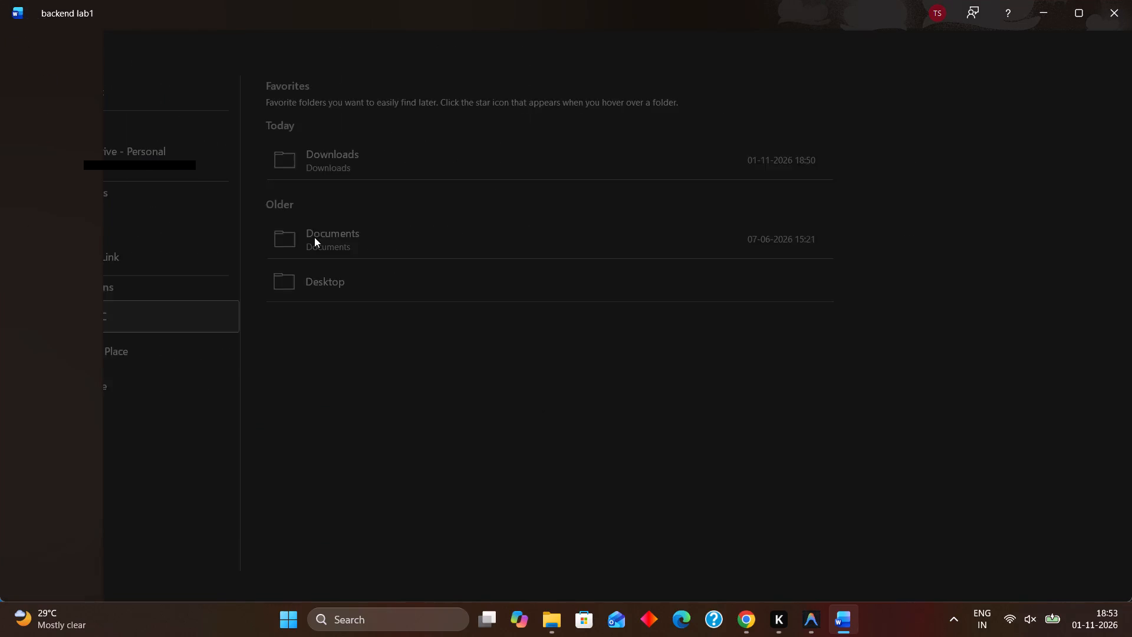
Test the GitHub repo link and the live server link in the published PDF, returning to the document after each.
scroll(475, 359, down, 1)
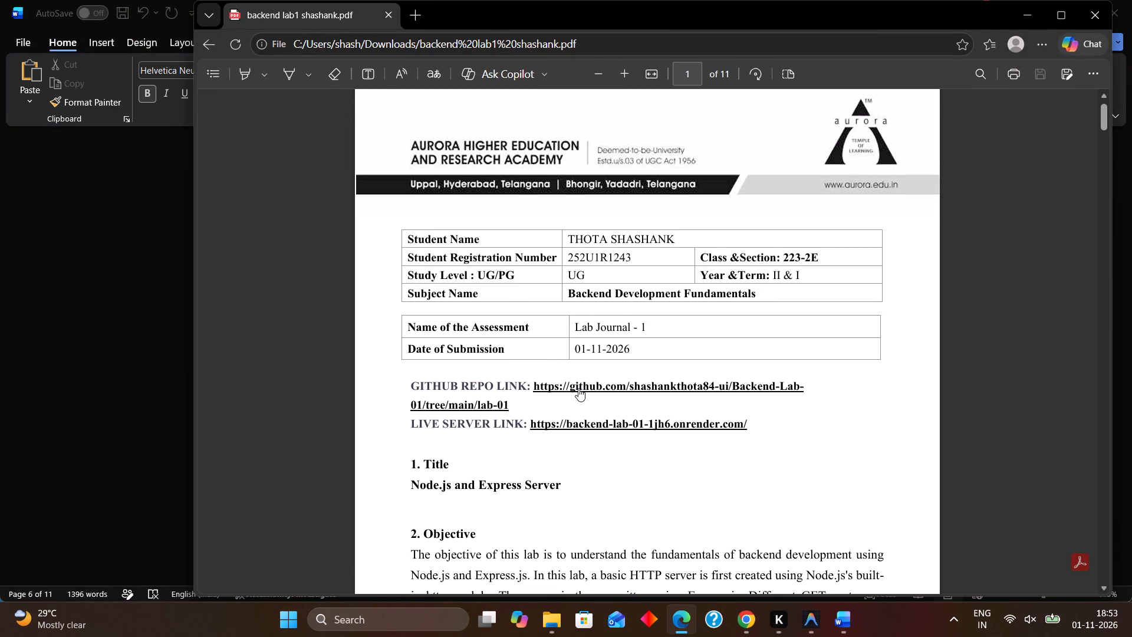
click(578, 389)
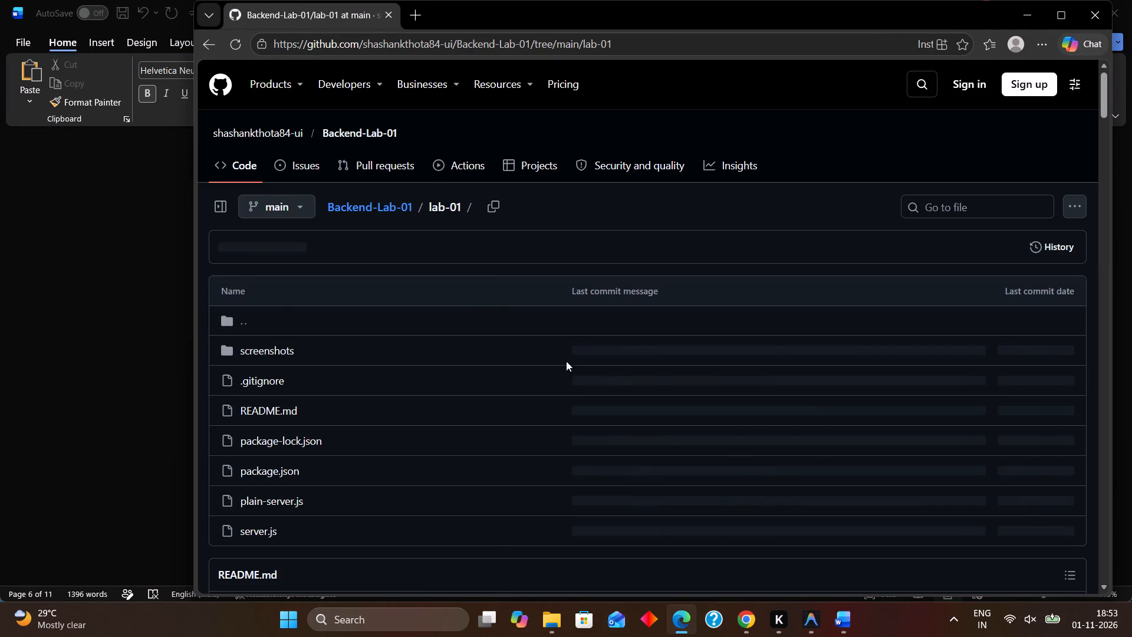
click(203, 42)
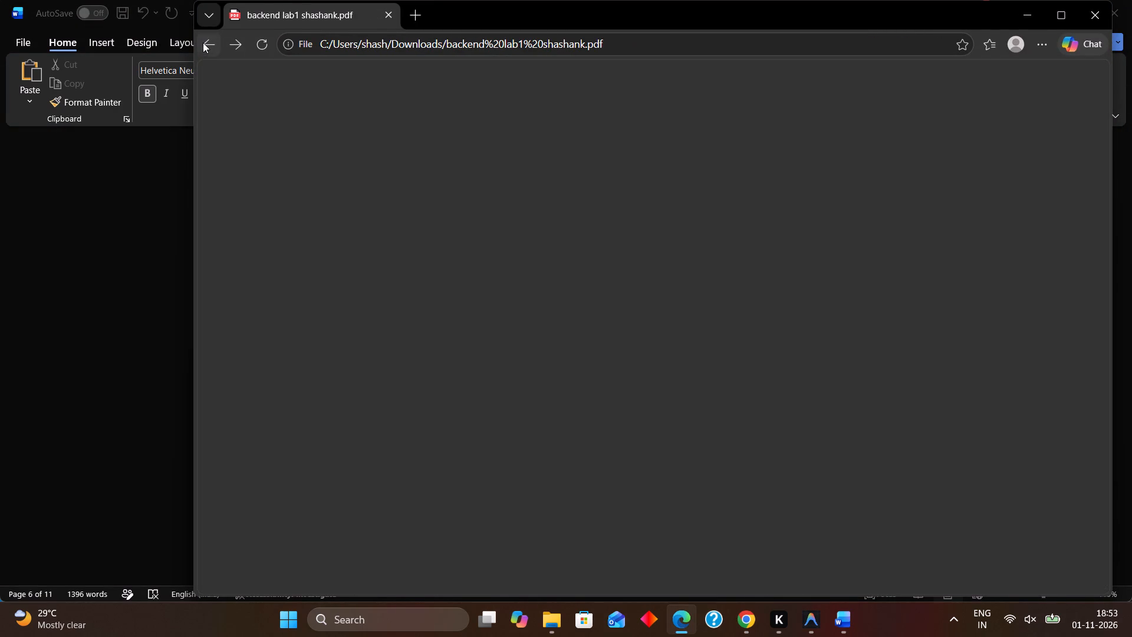
scroll(505, 308, down, 1)
click(587, 392)
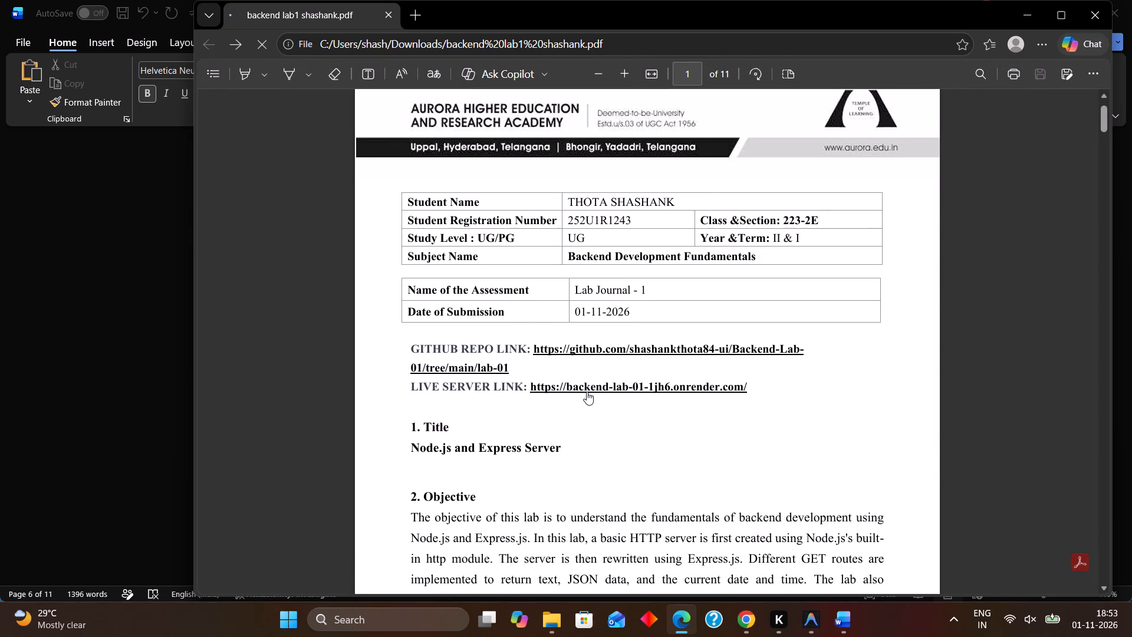
click(207, 48)
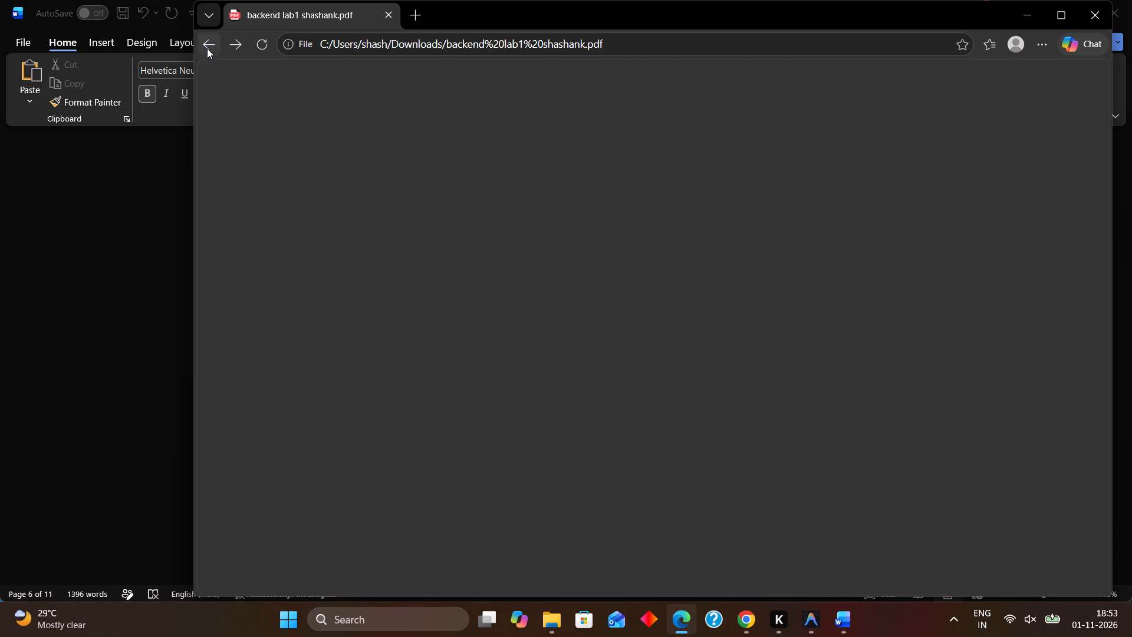
Test the deployed /about endpoint link in section 16 of the PDF, then return to the document.
scroll(402, 329, down, 5)
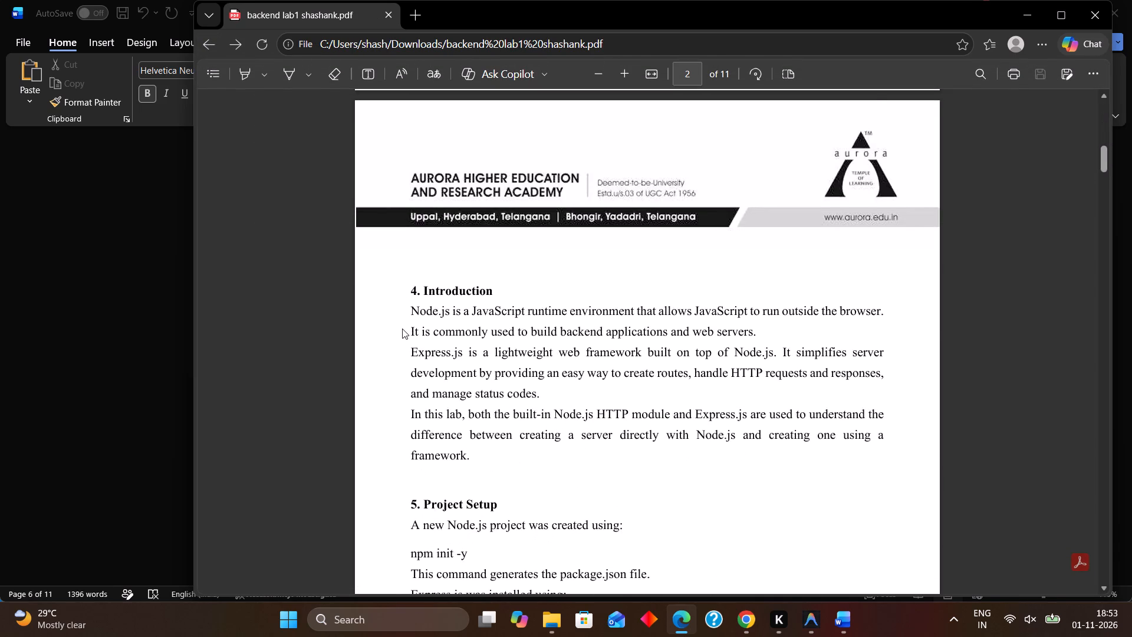
scroll(402, 329, down, 5)
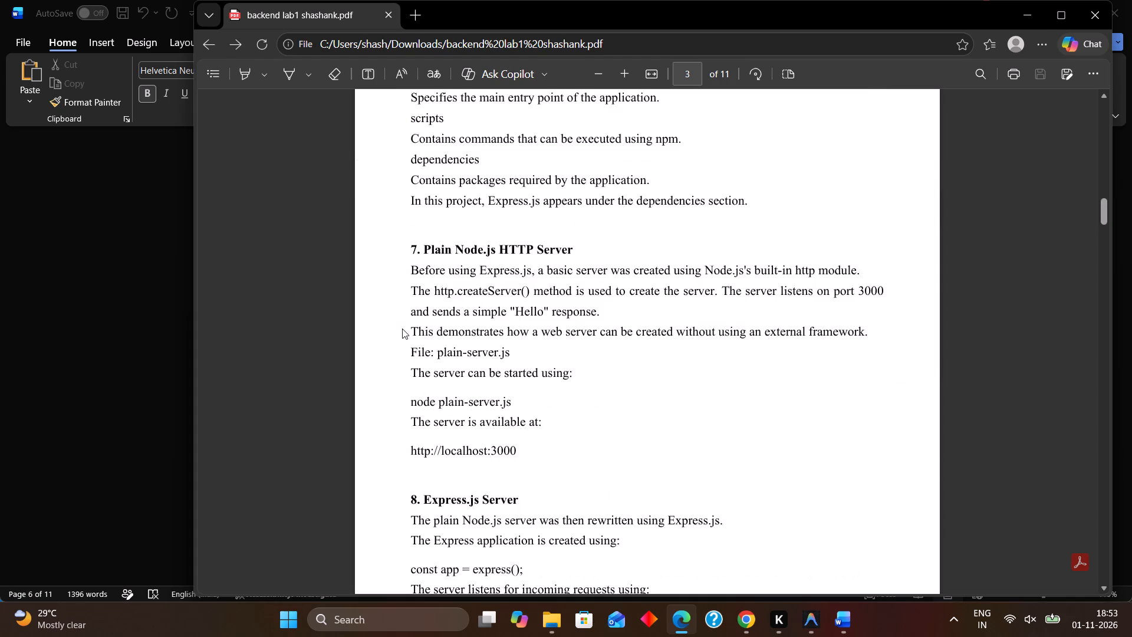
scroll(402, 329, down, 6)
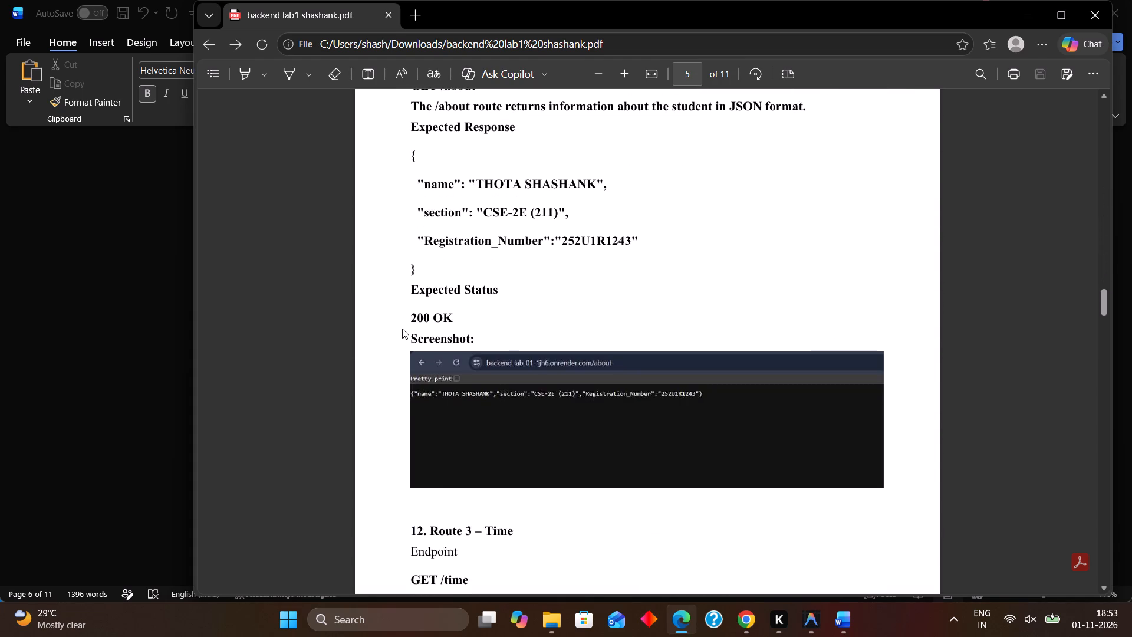
scroll(402, 329, down, 6)
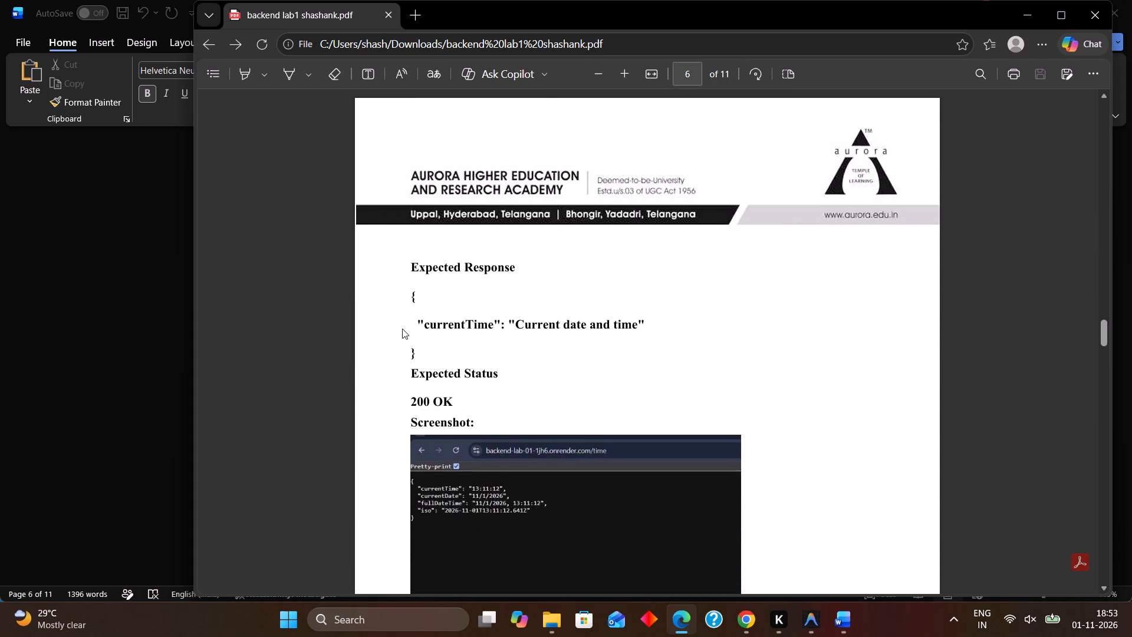
scroll(402, 329, down, 5)
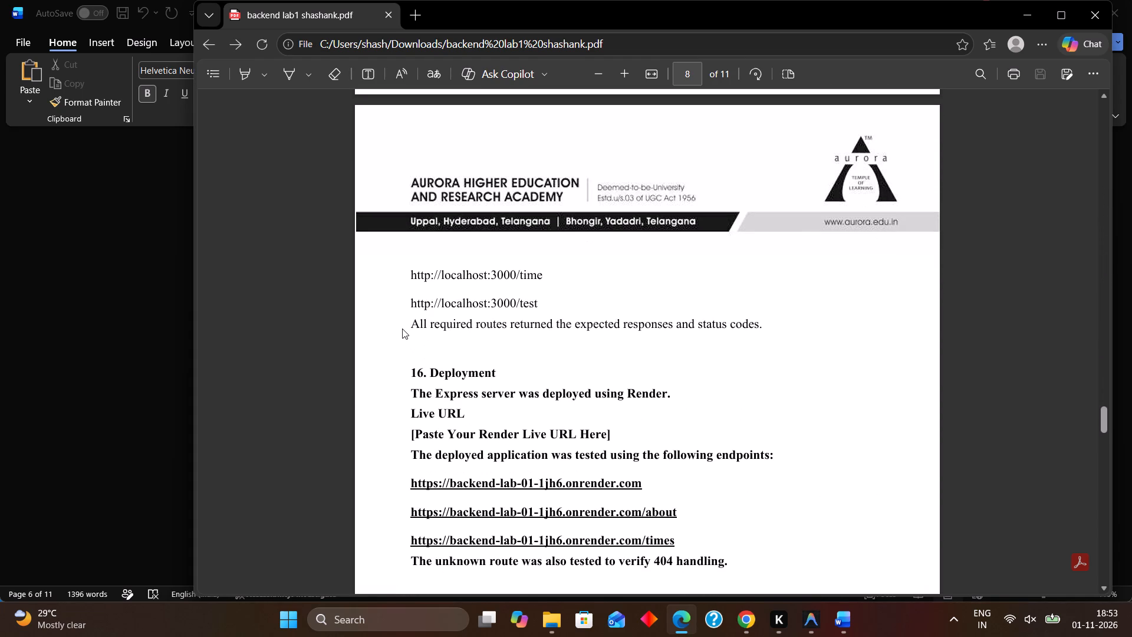
scroll(402, 329, down, 2)
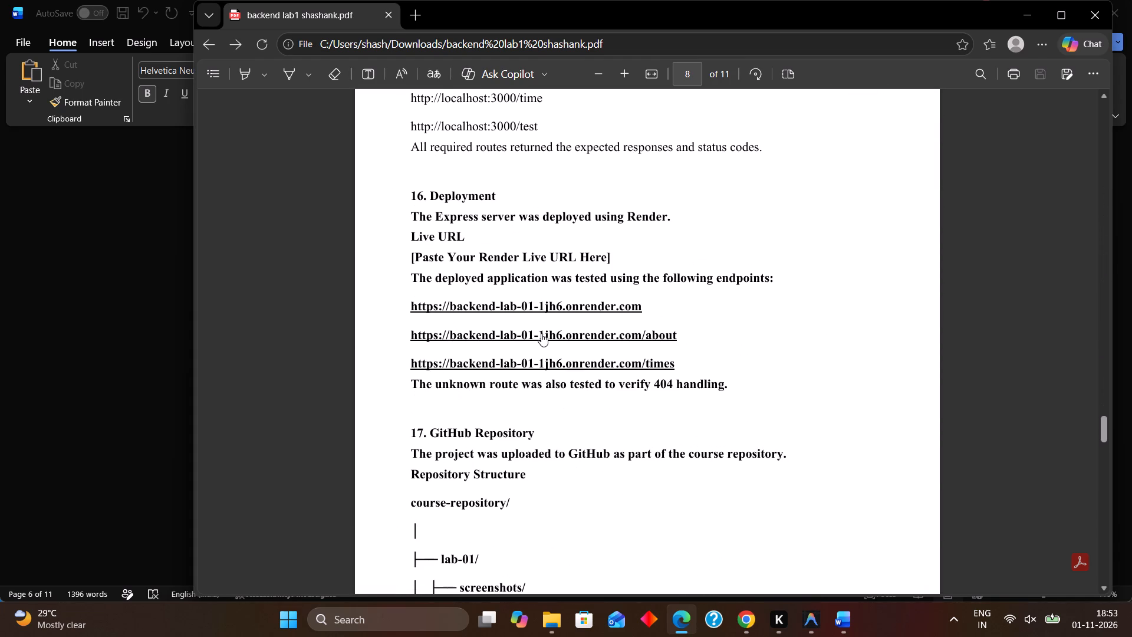
click(541, 336)
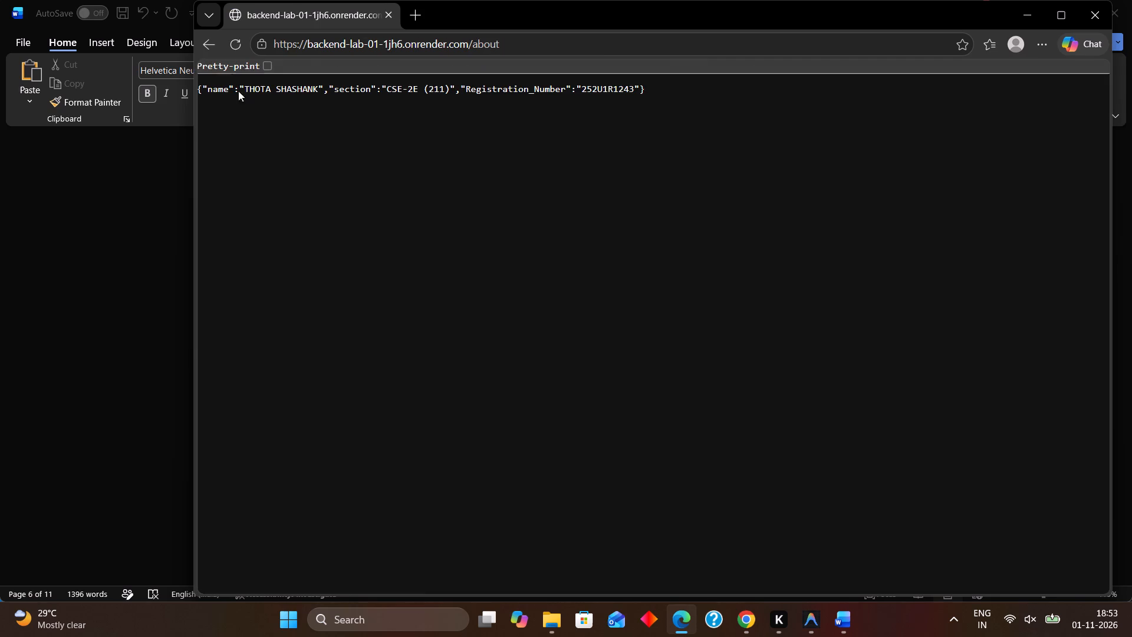
click(209, 48)
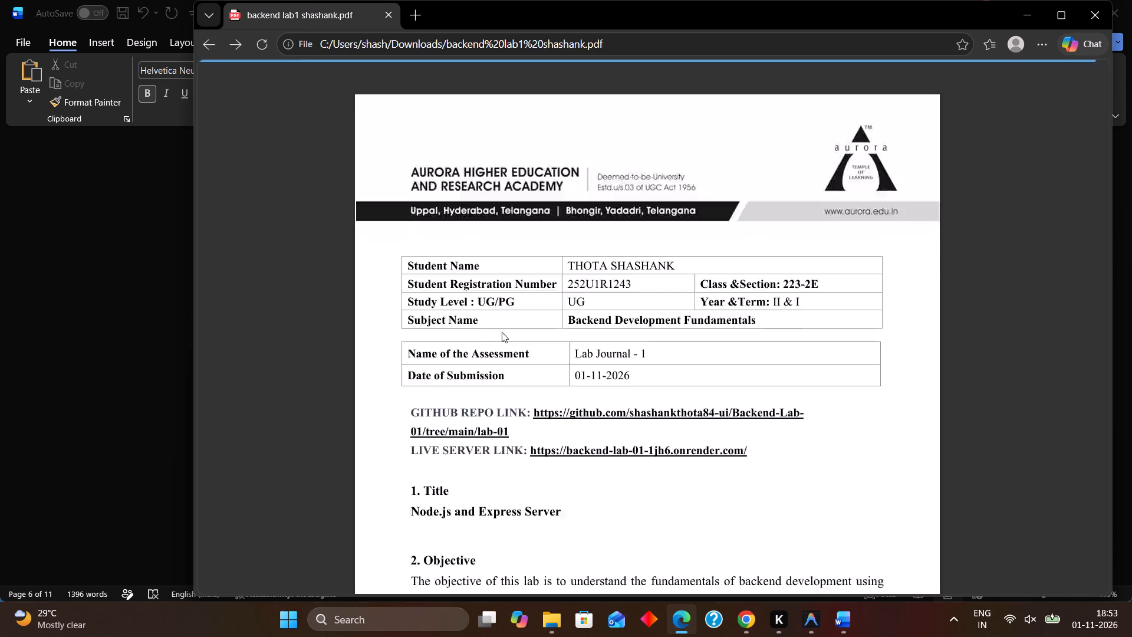
Review the PDF's remaining pages through the Conclusion, then close the PDF window.
scroll(567, 380, down, 7)
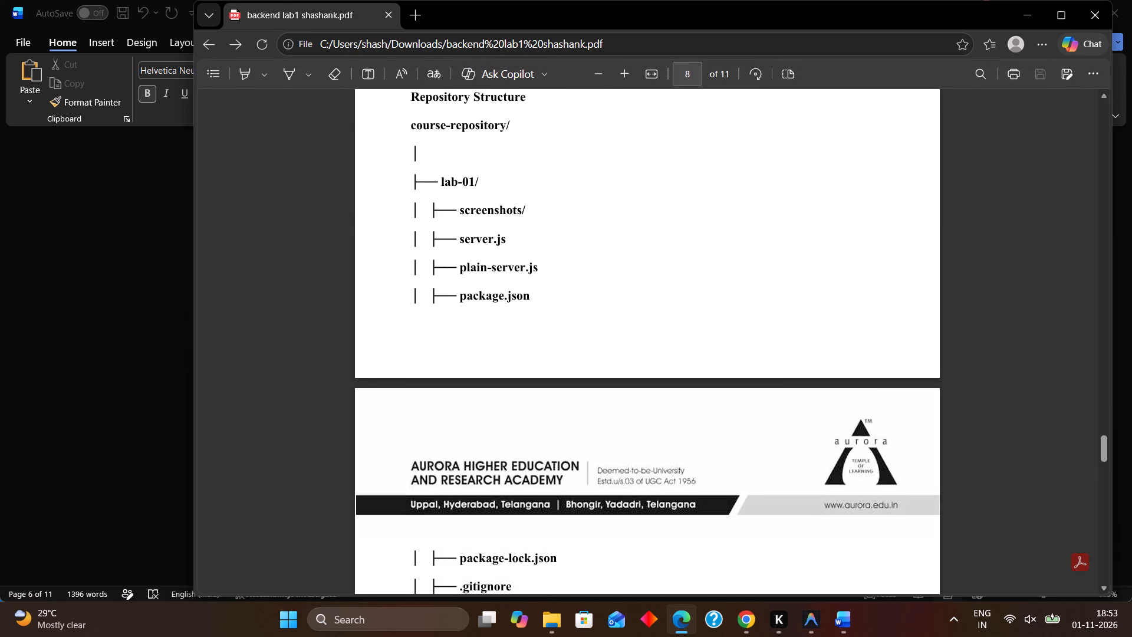
scroll(567, 380, down, 8)
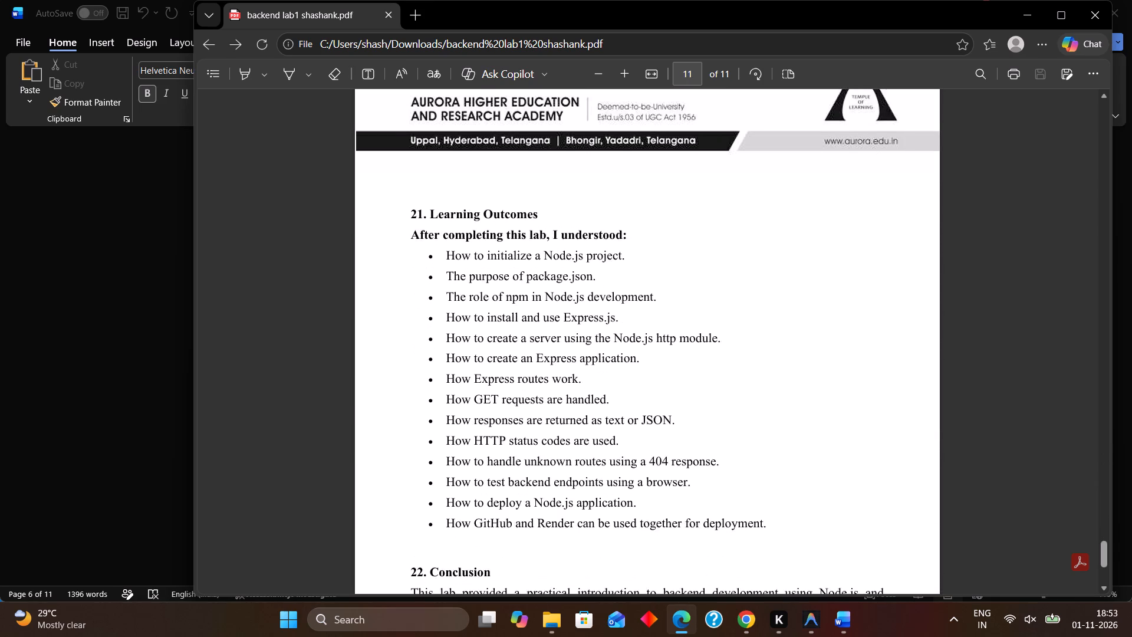
scroll(567, 380, down, 4)
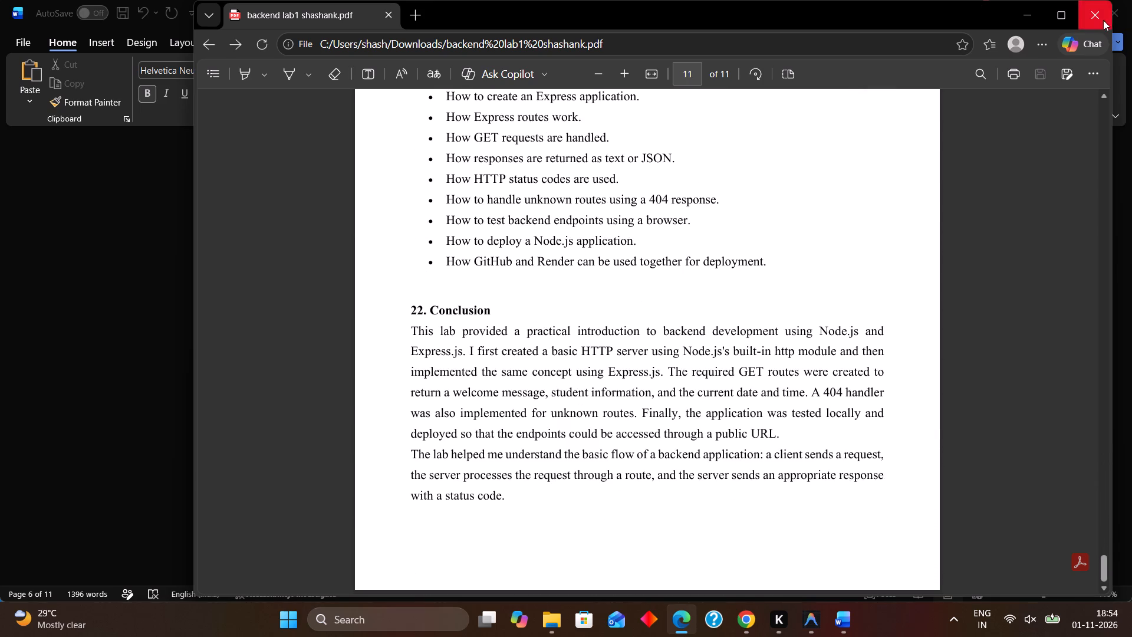
click(1101, 19)
In the Word report, replace the GitHub repo link with the placeholder "sgsgs" and the live server link with "sfsfs".
scroll(613, 293, down, 1)
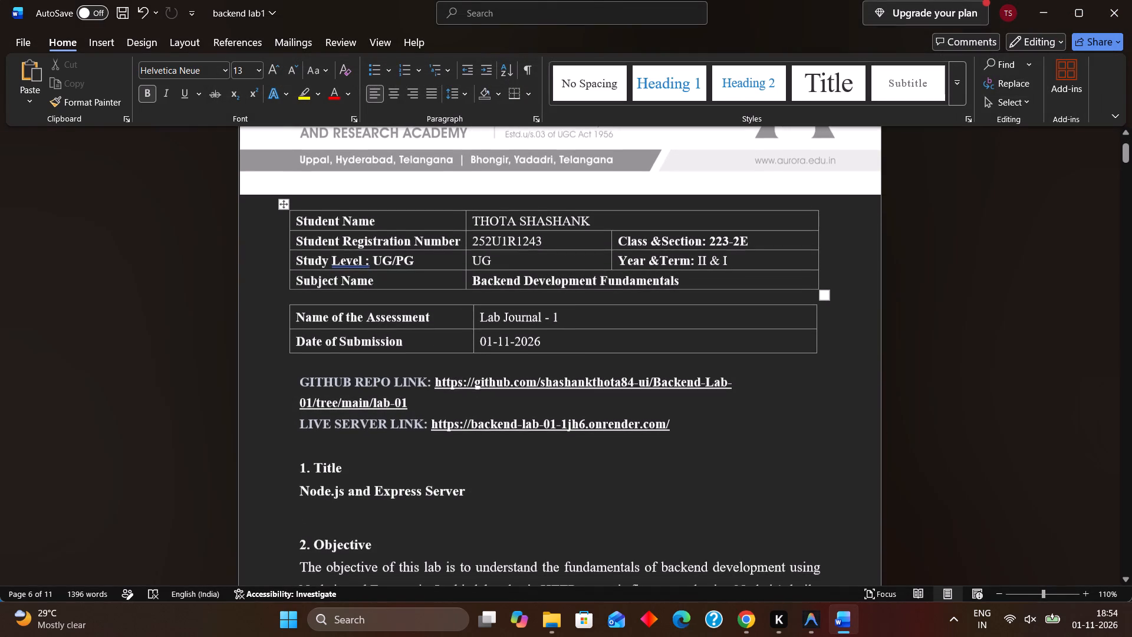
drag(739, 384, 437, 402)
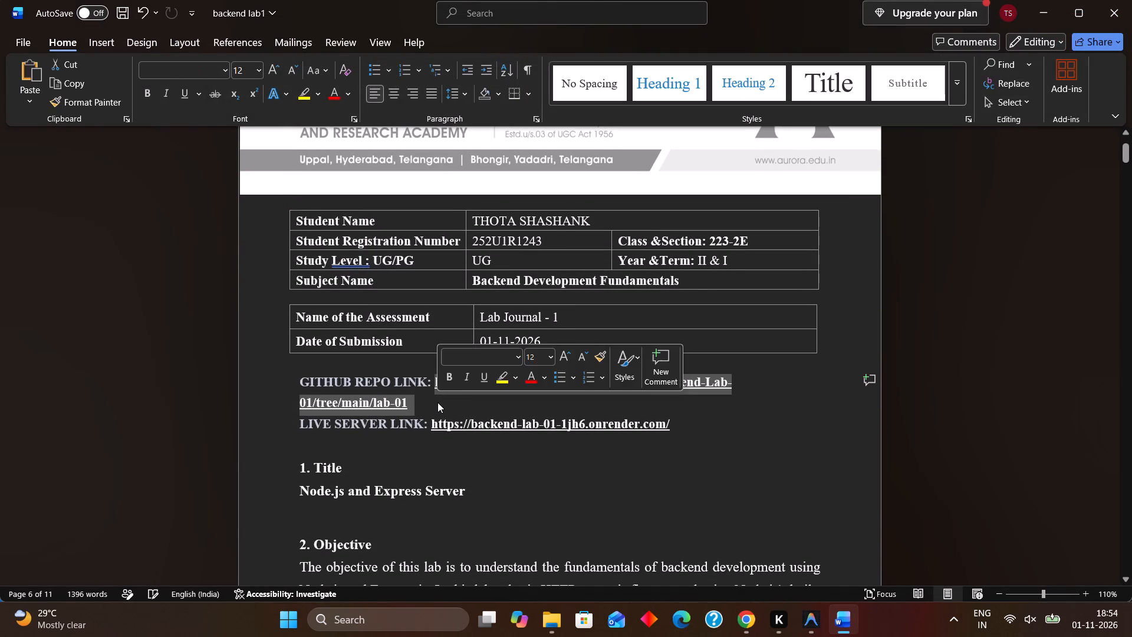
key(BackSpace)
text(sgsgs)
drag(681, 415, 433, 410)
text(sfsfs)
key(BackSpace)
key(BackSpace)
key(BackSpace)
key(BackSpace)
key(BackSpace)
key(BackSpace)
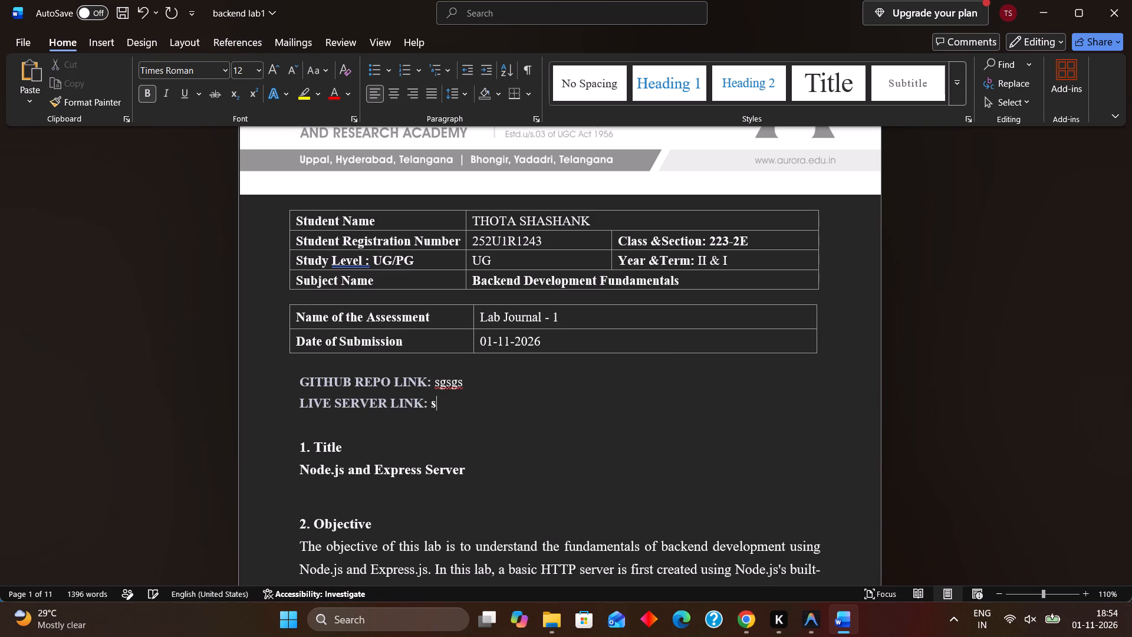
text(sfsfs)
In section 11's expected response, replace the student's name with "you name" and the registration number with "num".
scroll(433, 410, down, 2)
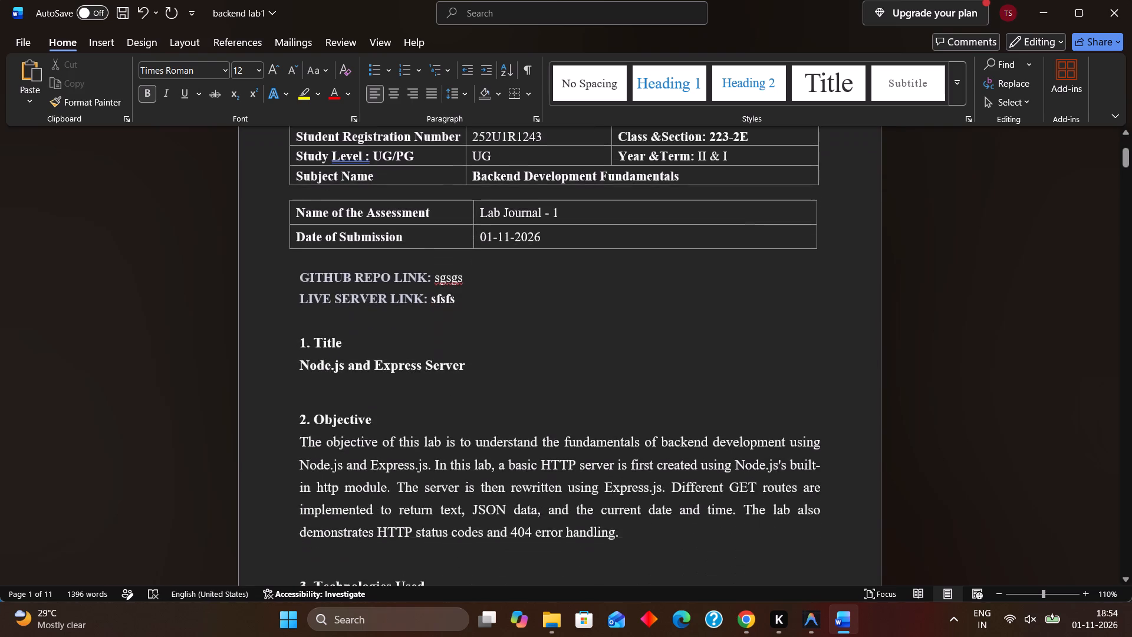
scroll(433, 410, down, 3)
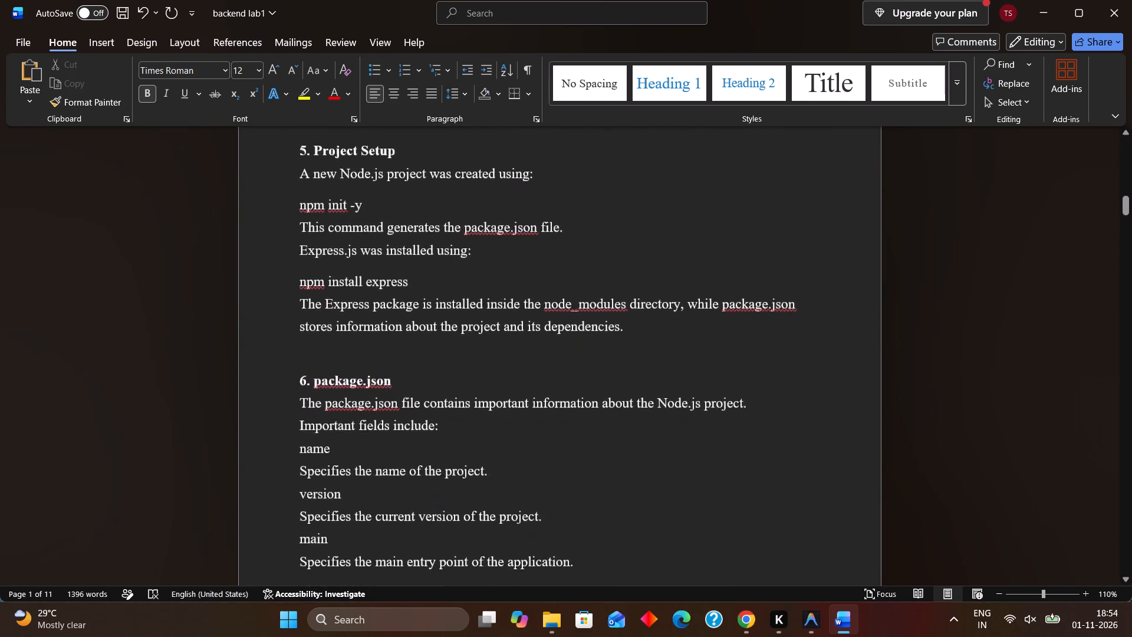
scroll(433, 410, down, 3)
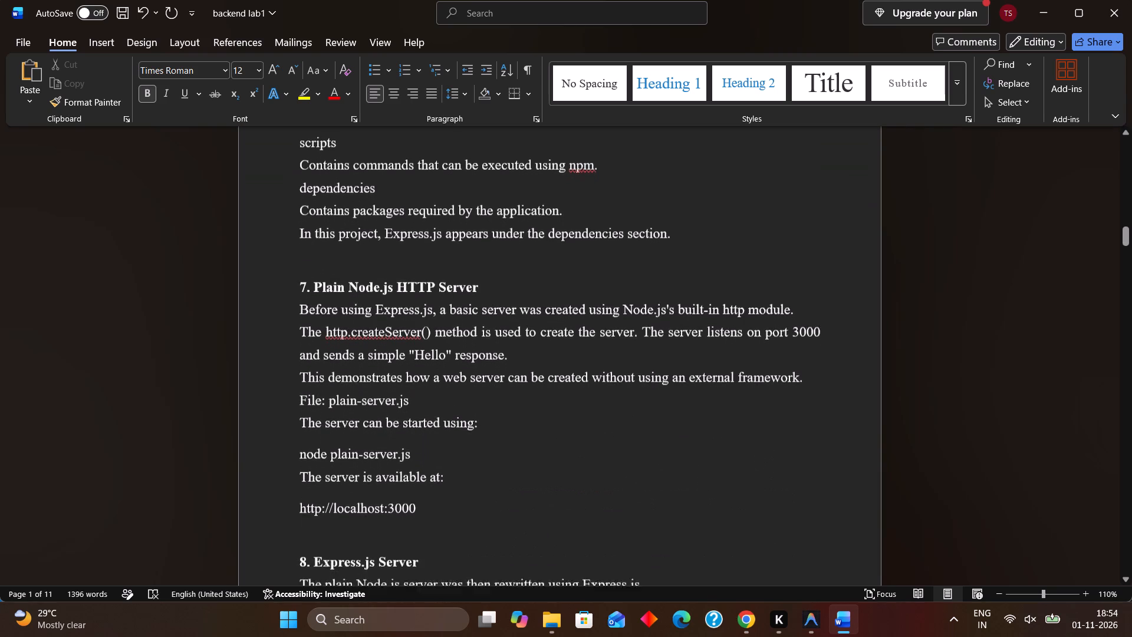
scroll(433, 410, down, 4)
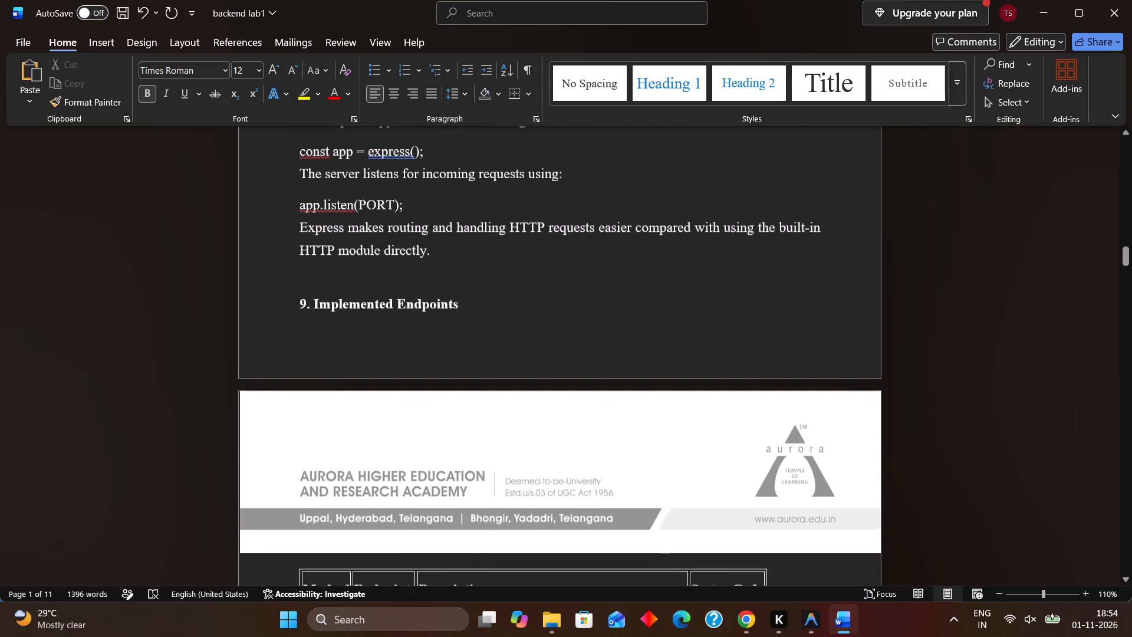
scroll(433, 410, down, 3)
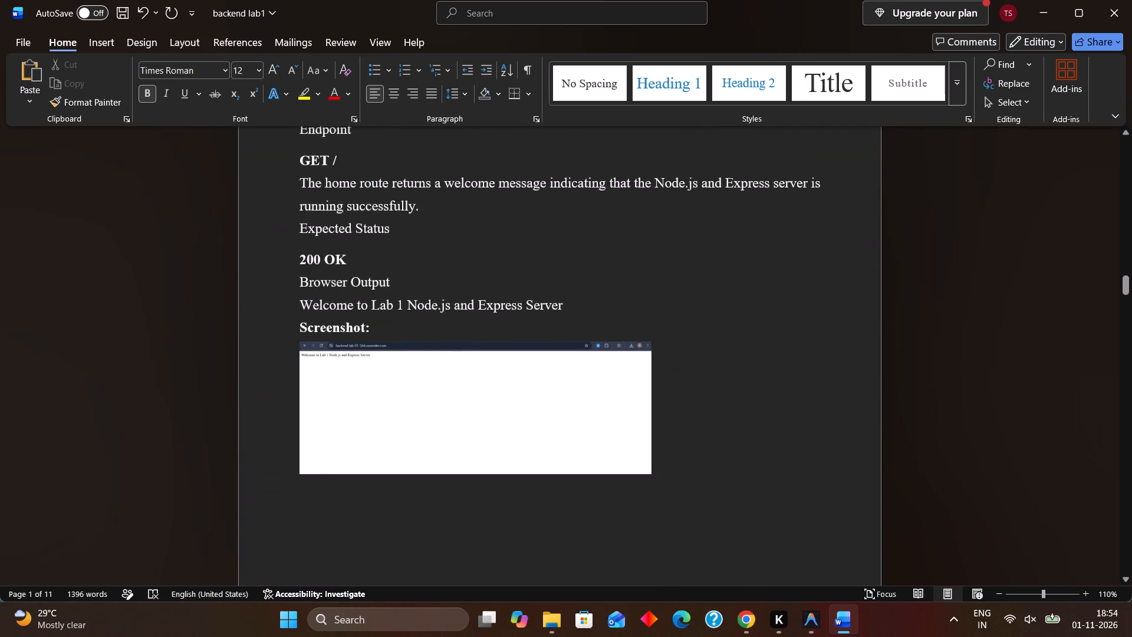
scroll(433, 410, down, 2)
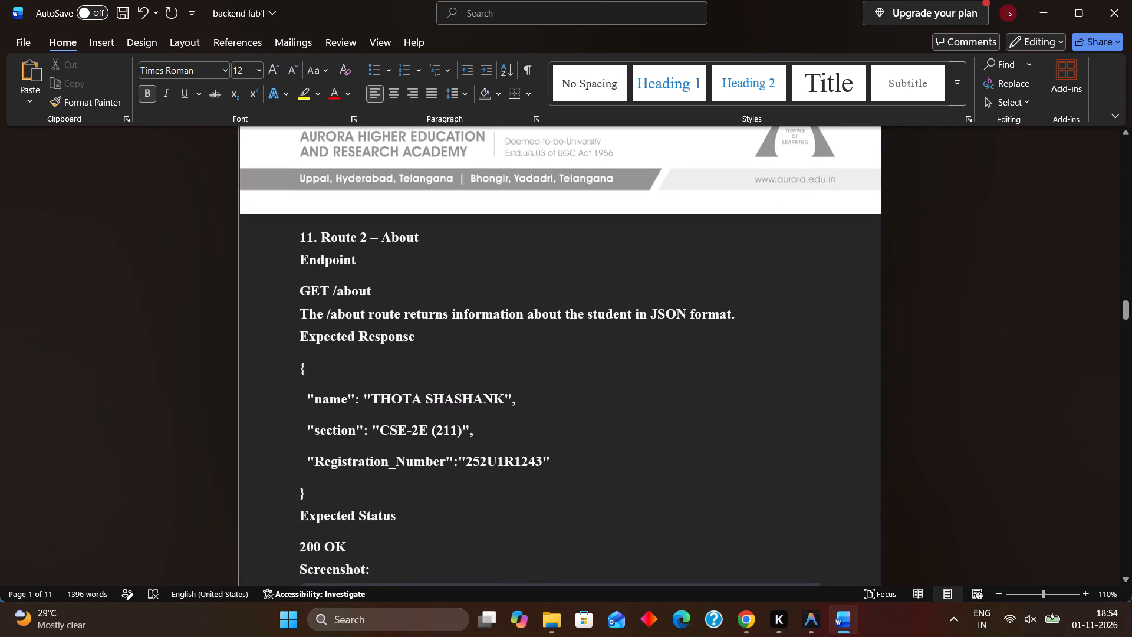
drag(504, 396, 379, 392)
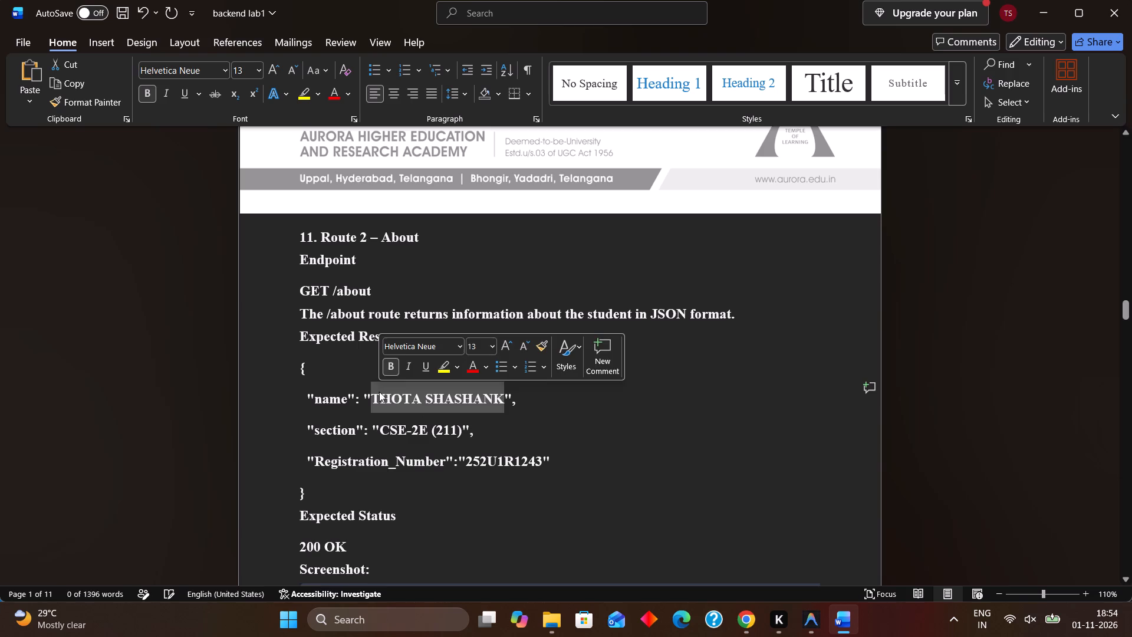
text(you name)
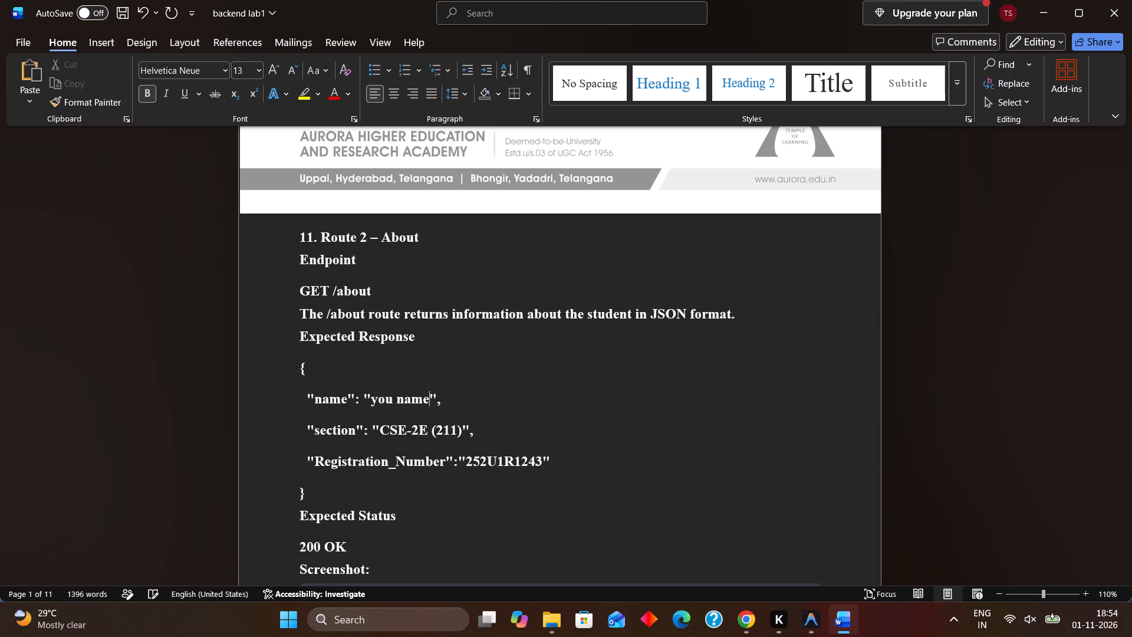
drag(539, 459, 466, 467)
text(num)
Delete the browser screenshots of the /about response, the /time response and the route-not-found error.
scroll(466, 467, down, 1)
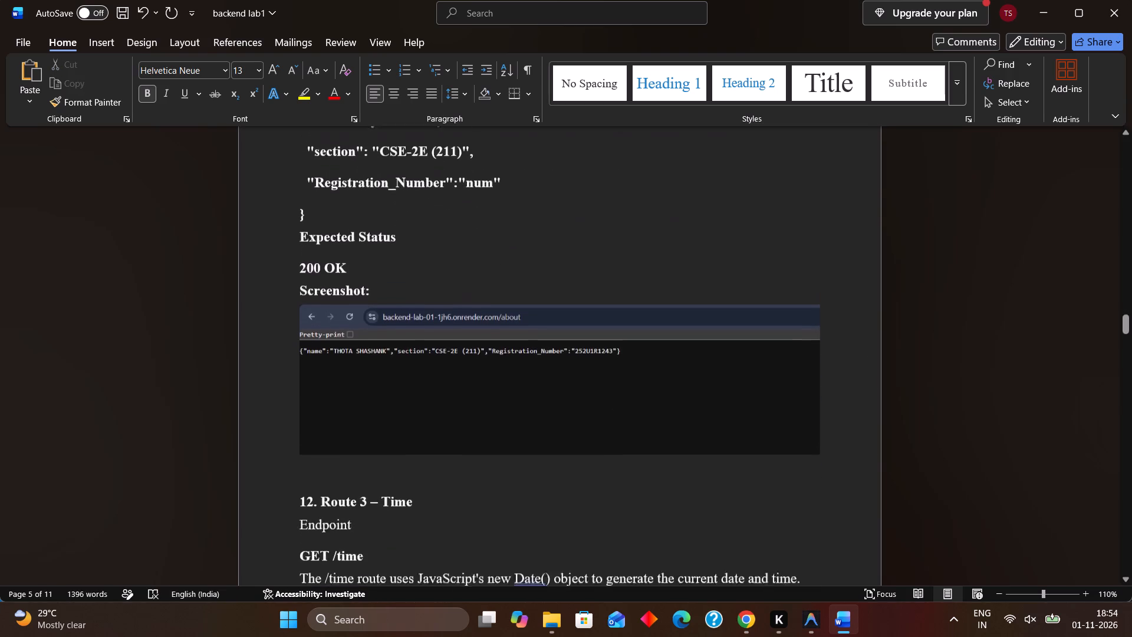
scroll(466, 467, down, 1)
click(464, 319)
key(BackSpace)
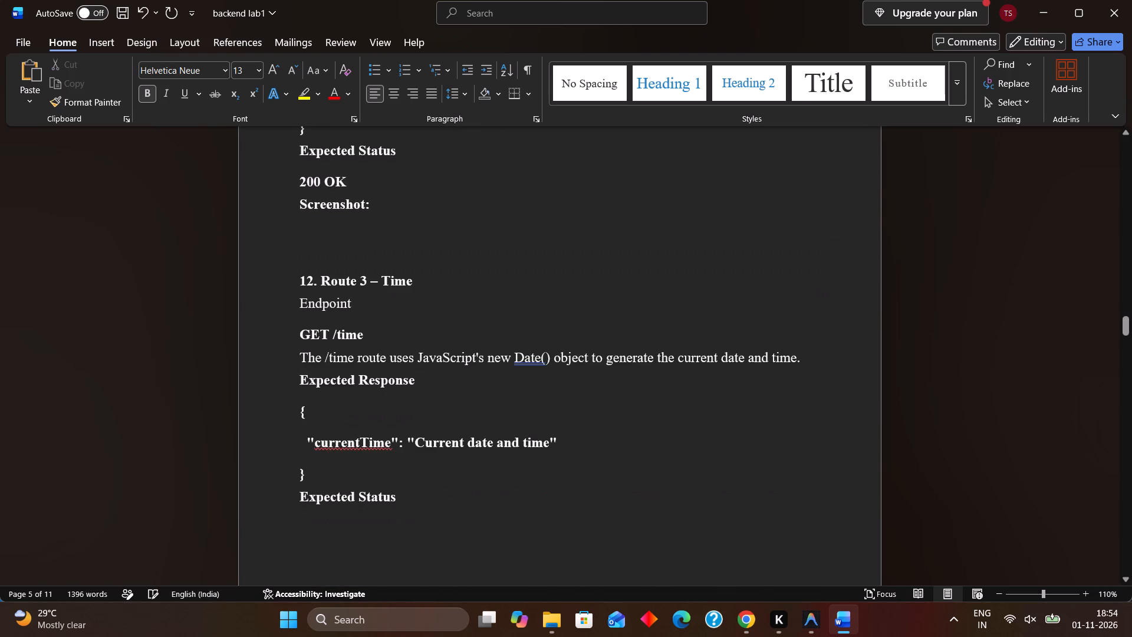
scroll(464, 319, down, 1)
scroll(405, 348, down, 2)
click(409, 404)
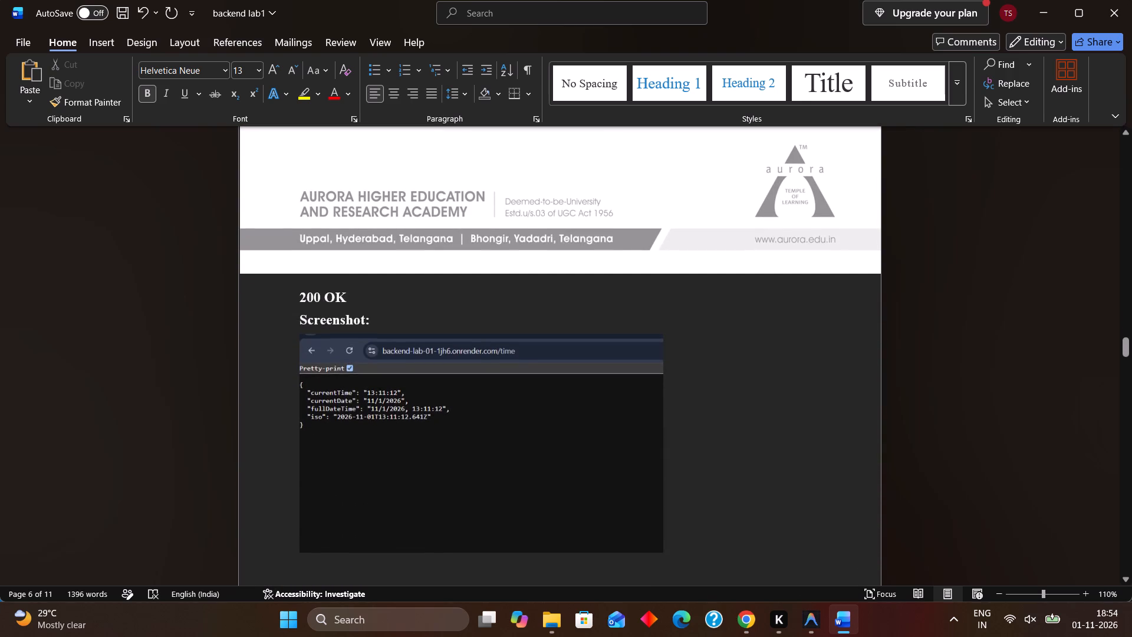
key(BackSpace)
scroll(409, 404, down, 1)
click(413, 471)
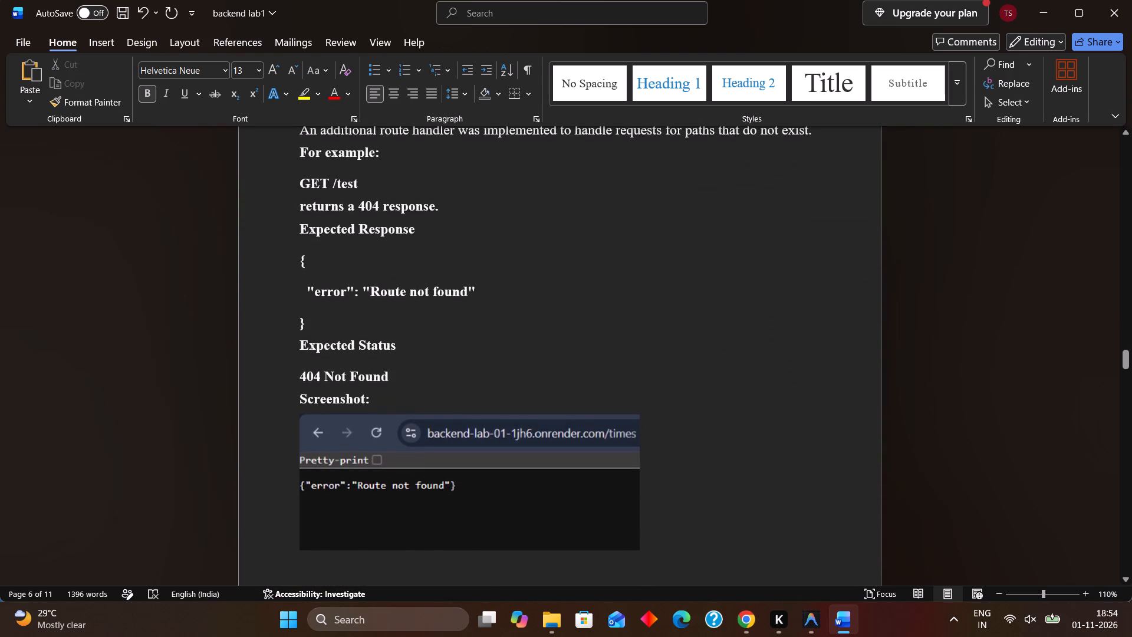
key(BackSpace)
Examine the Local Testing, Deployment and GitHub Repository sections, including the deployed endpoint links.
scroll(413, 471, down, 2)
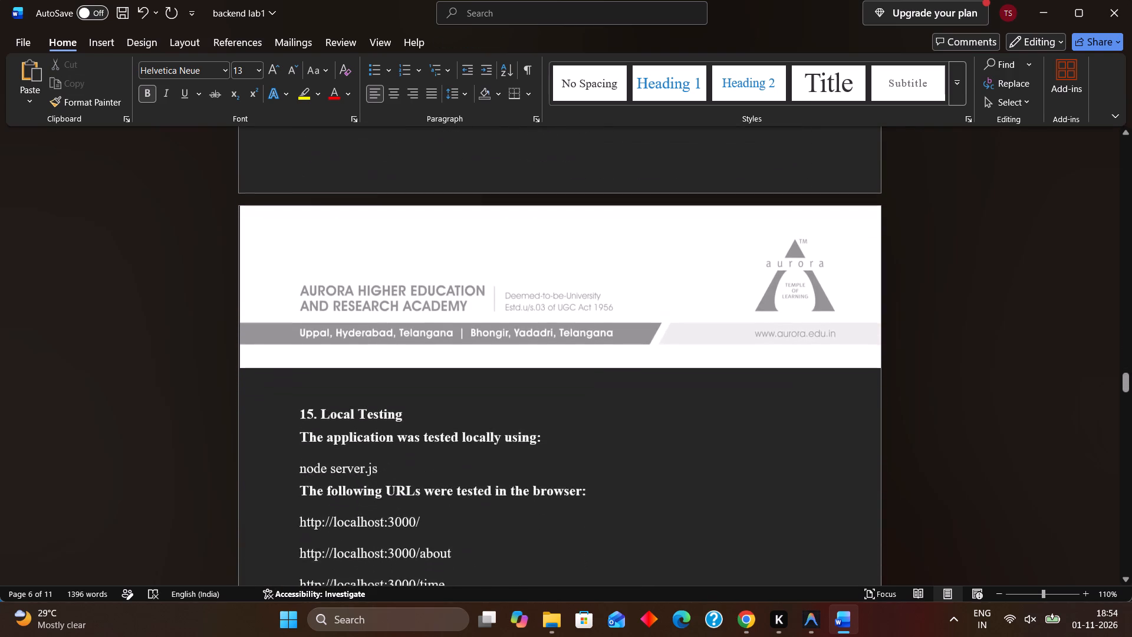
scroll(413, 471, down, 1)
scroll(413, 365, down, 1)
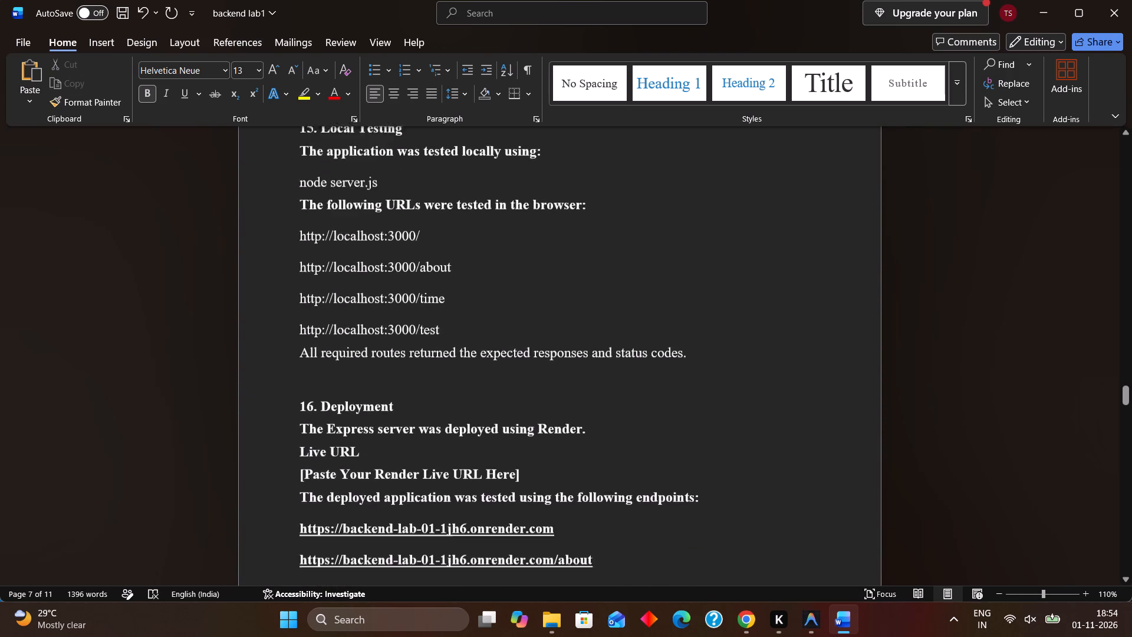
scroll(413, 365, down, 1)
right_click(413, 365)
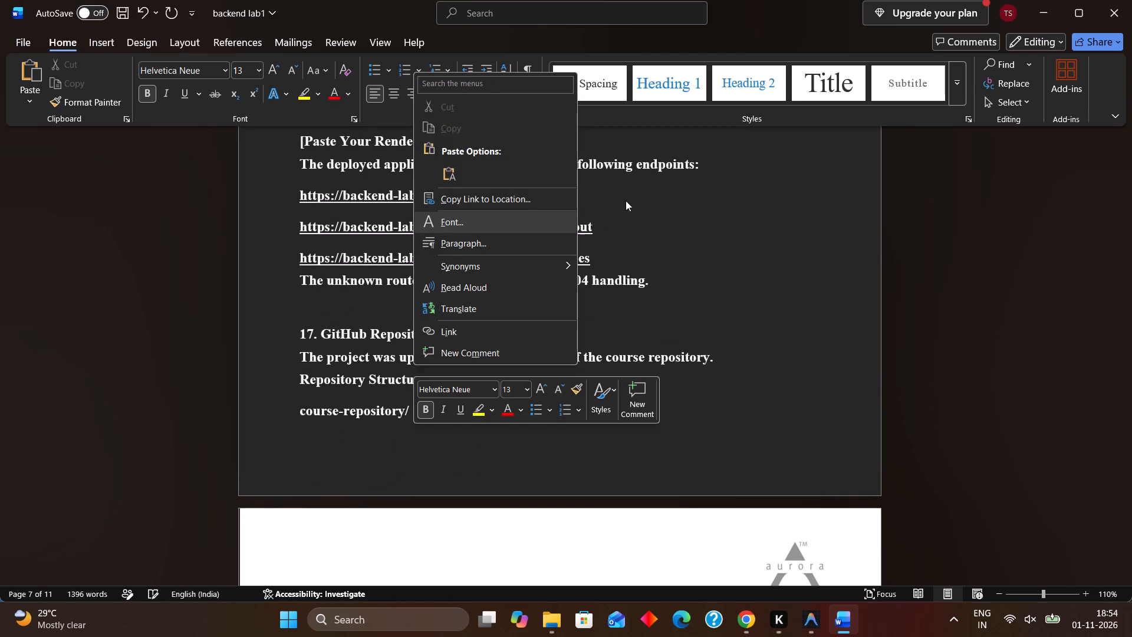
click(626, 201)
drag(565, 198, 305, 217)
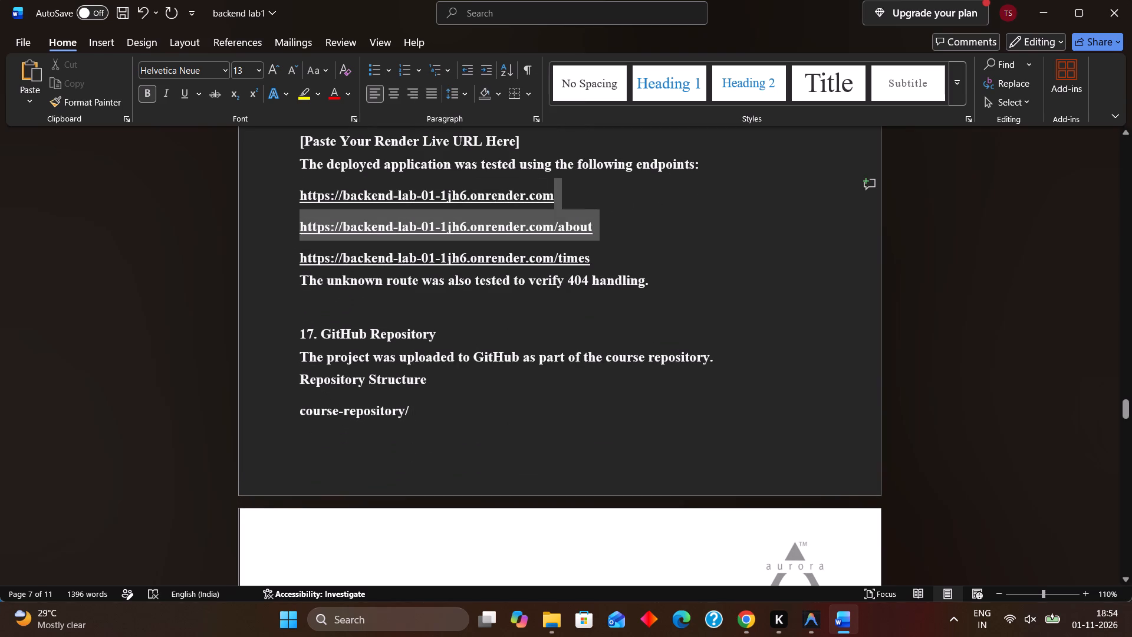
drag(305, 217, 287, 224)
scroll(324, 308, up, 1)
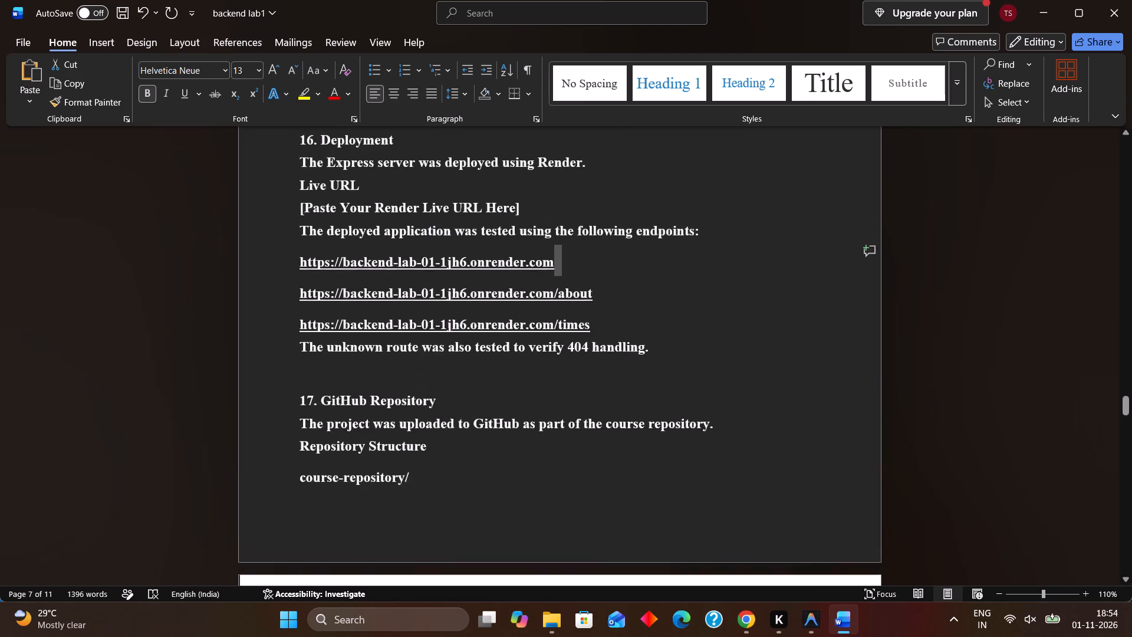
scroll(324, 308, up, 1)
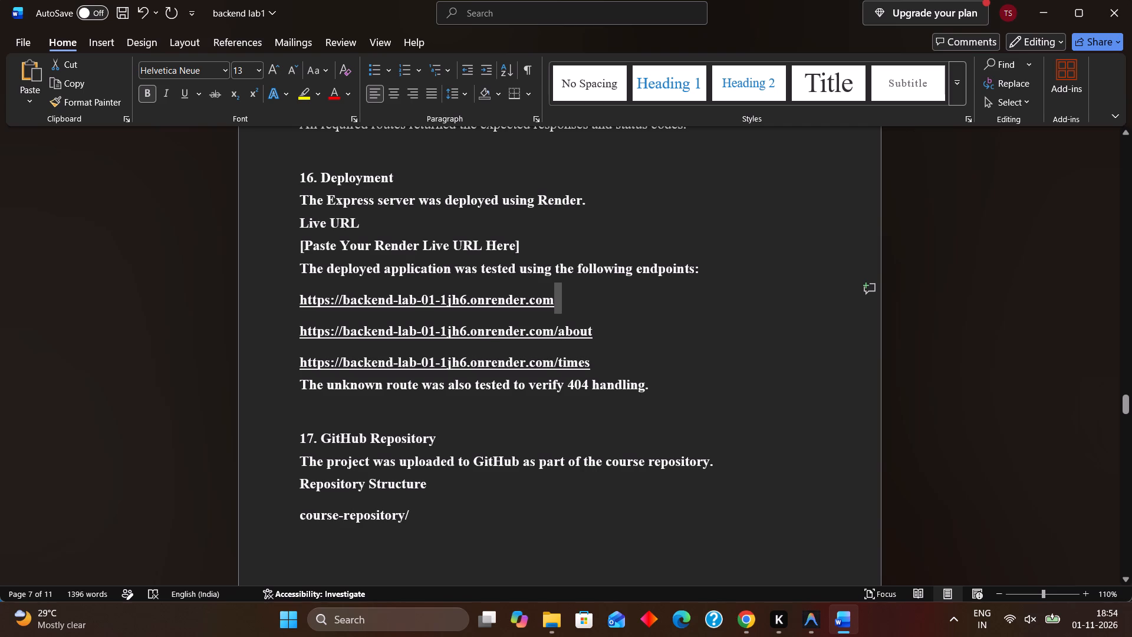
click(575, 300)
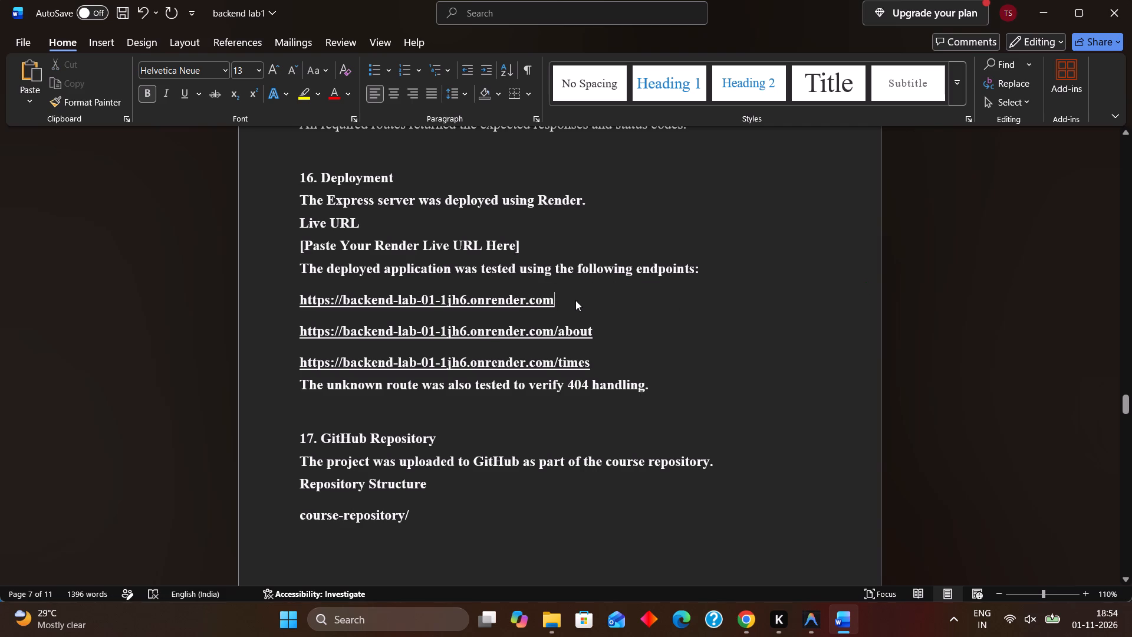
Open the backend lab1 PDF from the Downloads folder and examine its Deployment and GitHub Repository sections, including the endpoint links.
click(559, 619)
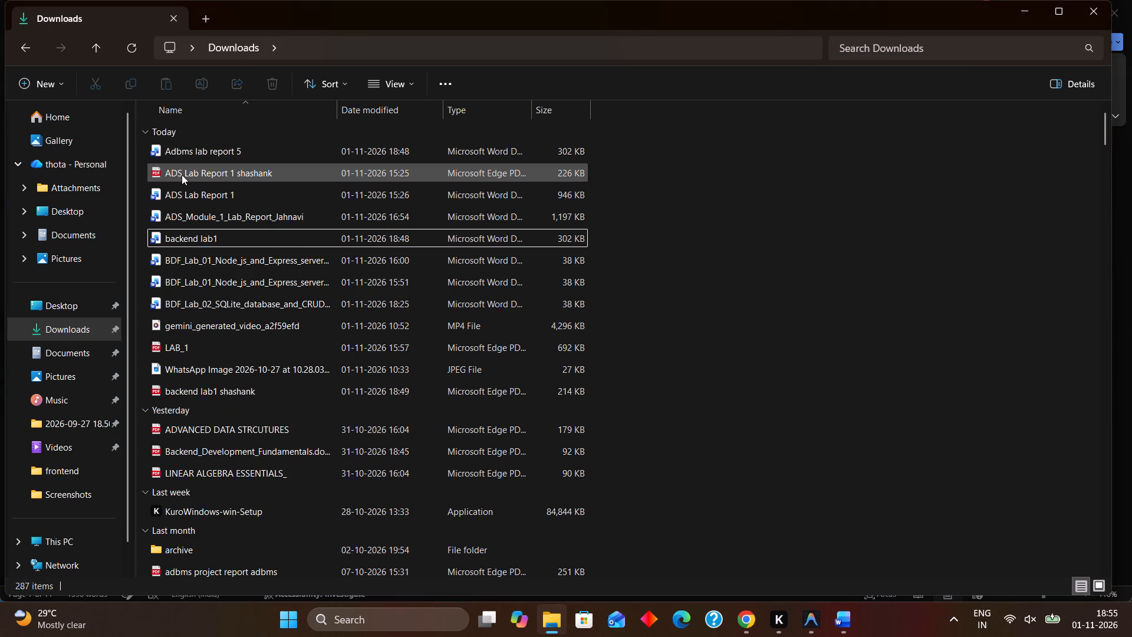
scroll(182, 175, up, 1)
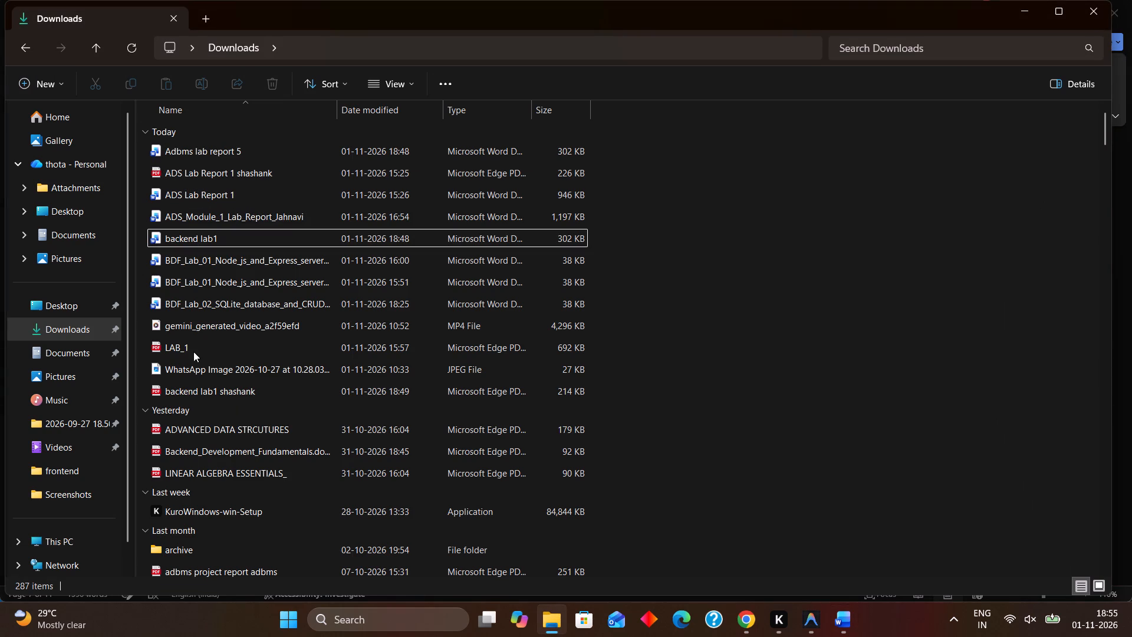
double_click(201, 387)
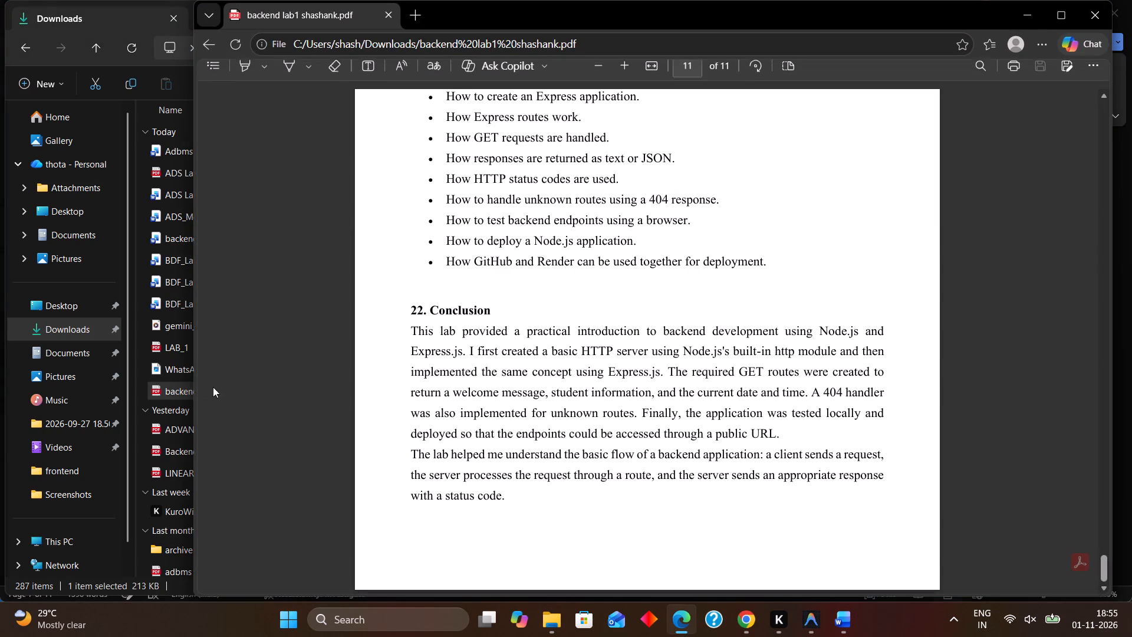
scroll(468, 409, up, 5)
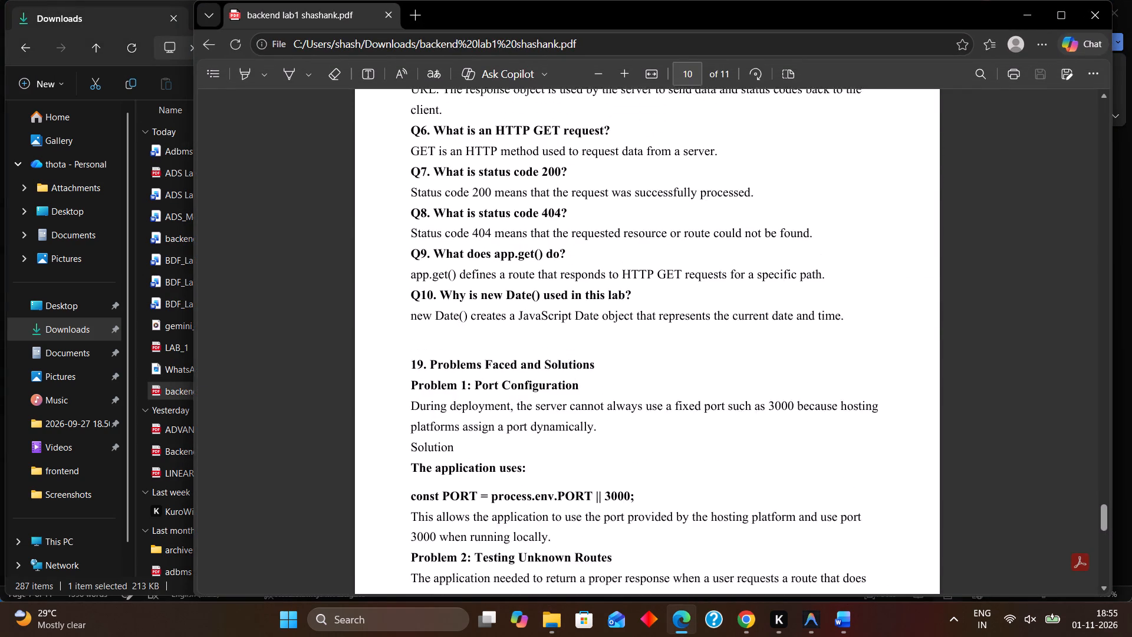
scroll(468, 409, up, 9)
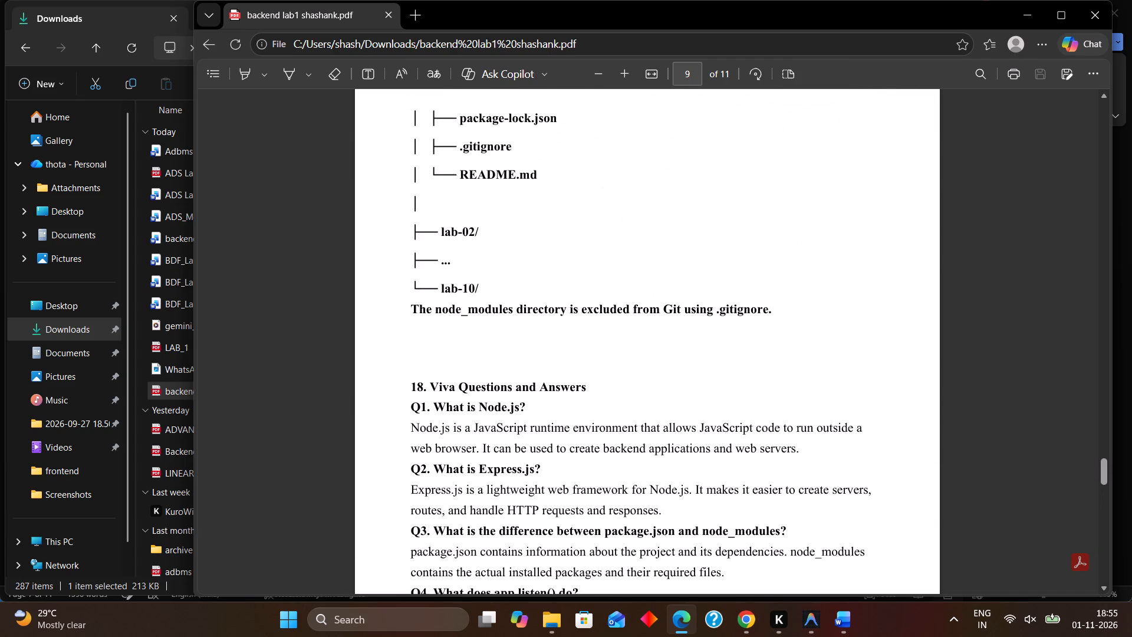
scroll(468, 409, up, 6)
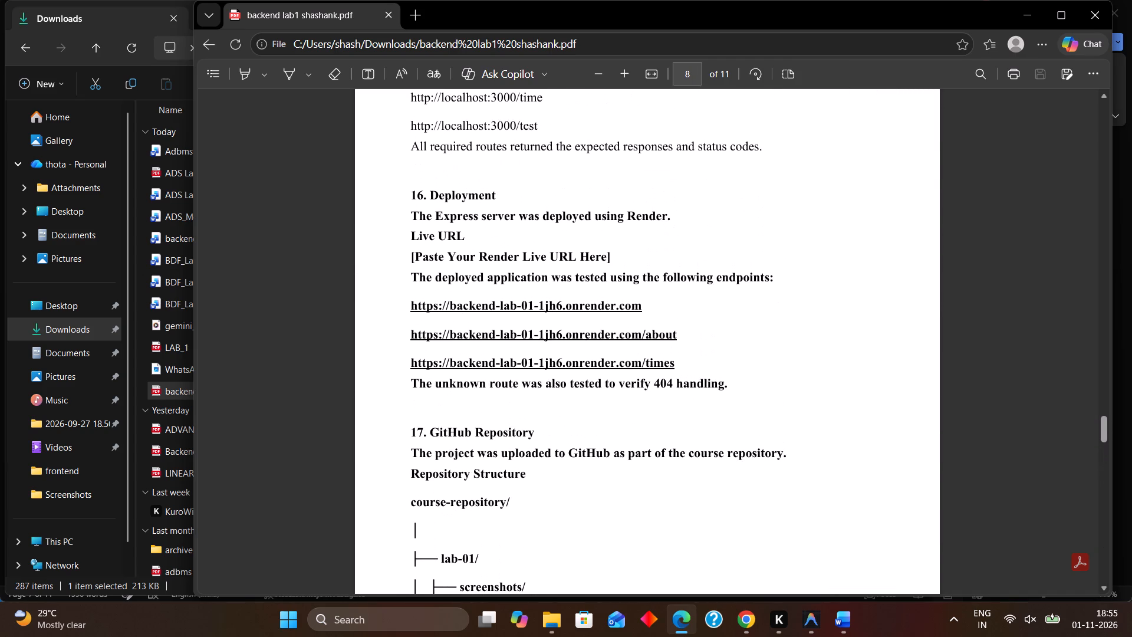
scroll(468, 409, up, 1)
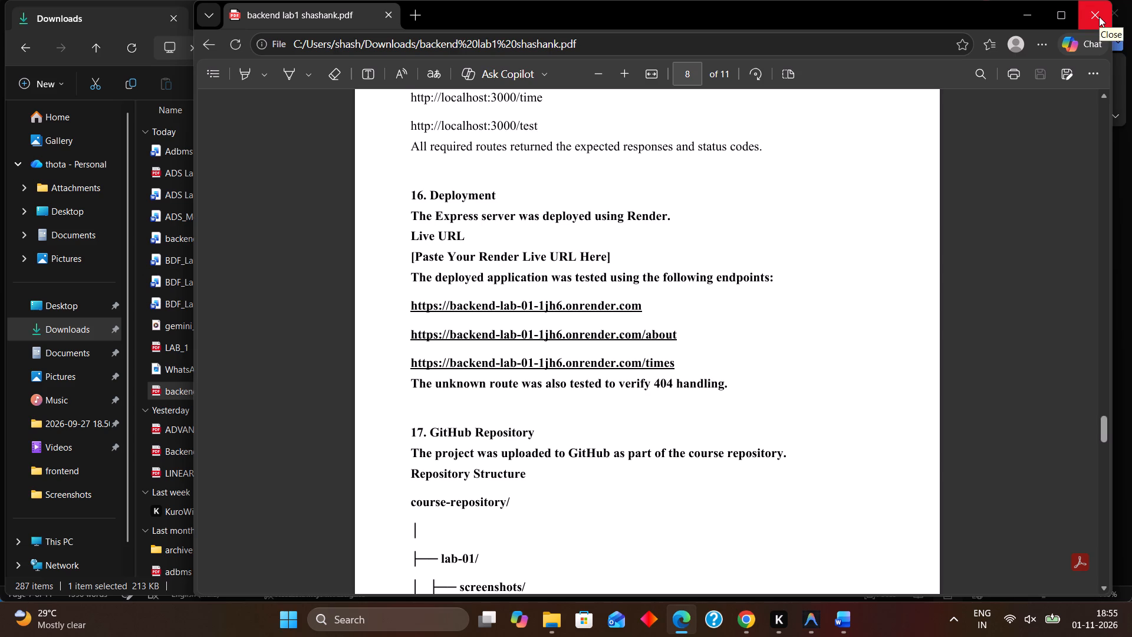
click(844, 624)
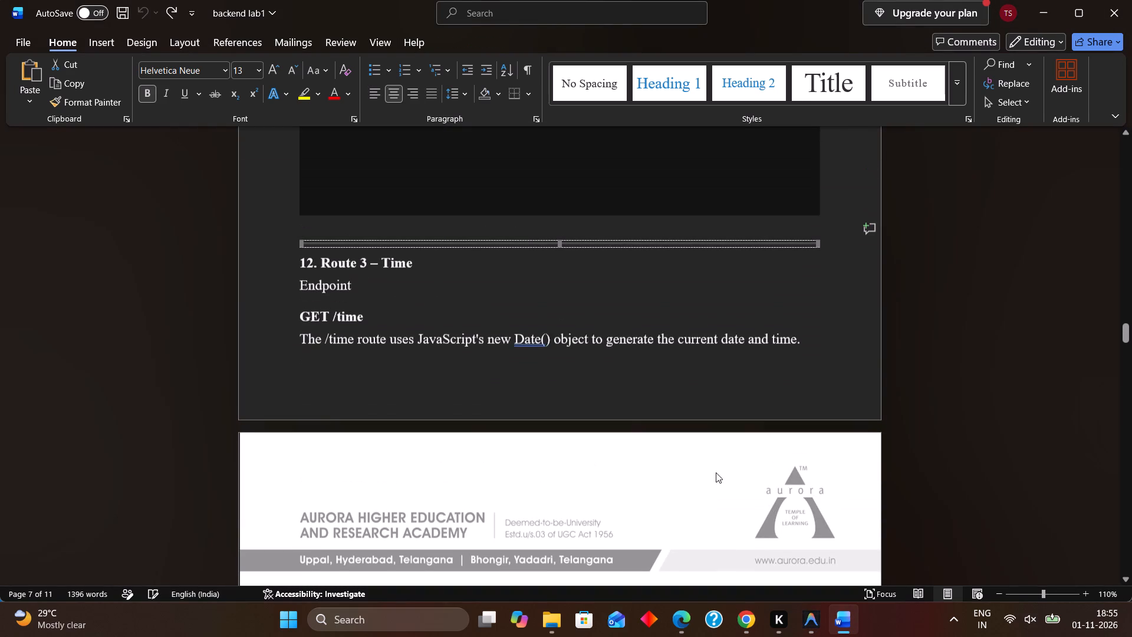
key(ctrl+z)
key(ctrl+z)
key(ctrl+z)
key(ctrl+z)
key(ctrl+z)
key(ctrl+z)
key(ctrl+z)
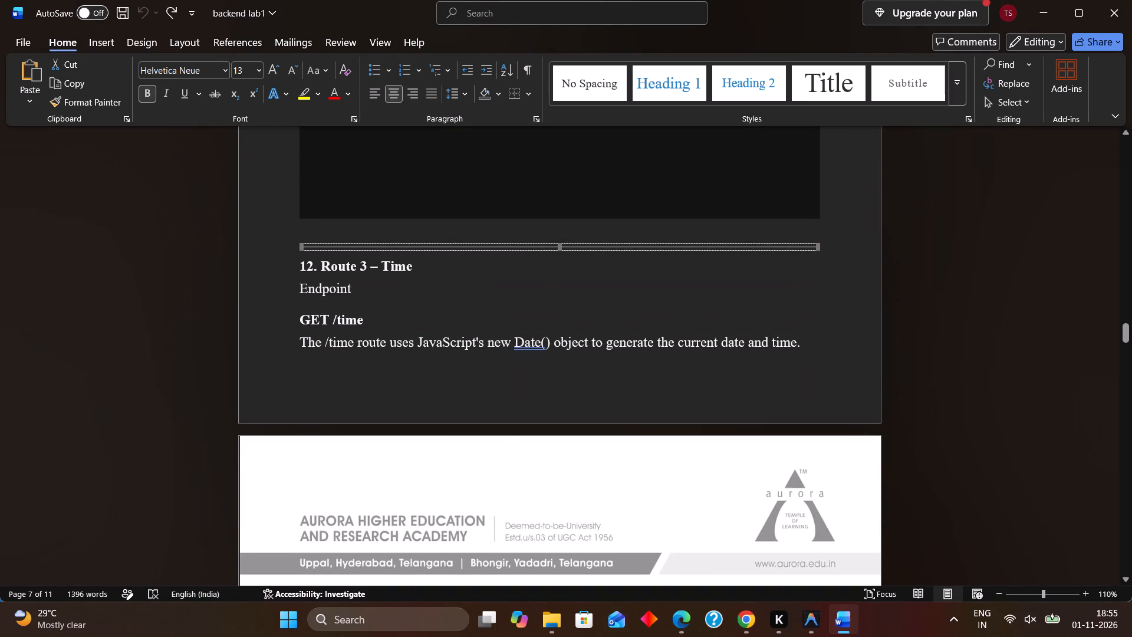
Examine the report's student details, repository and live server links, and the sections through 8. Express.js Server.
scroll(507, 367, up, 18)
scroll(507, 367, down, 1)
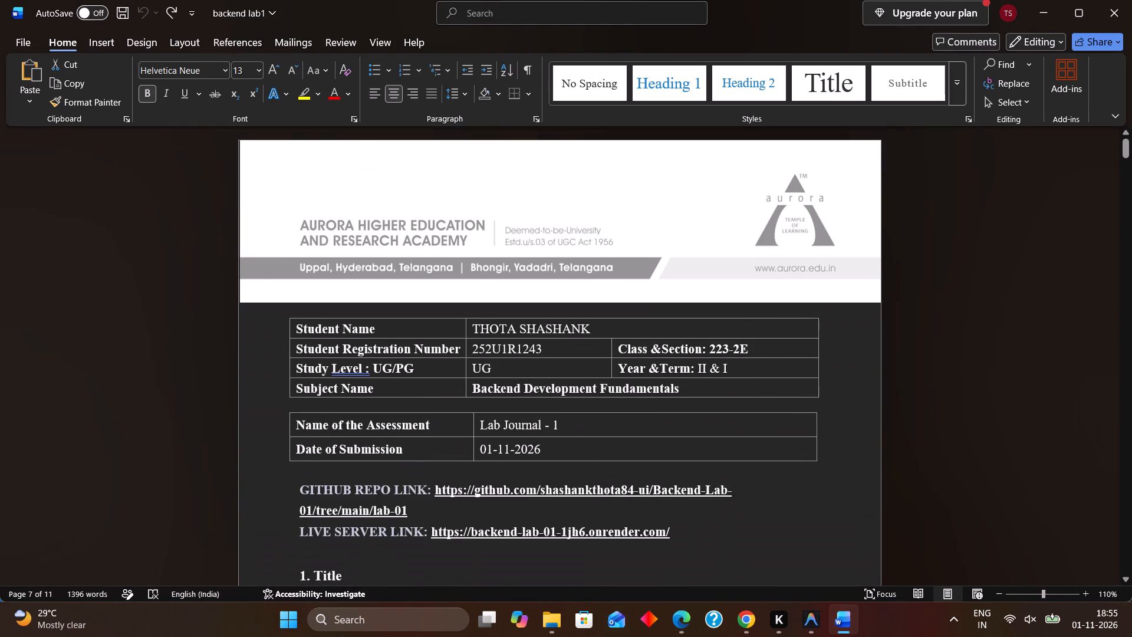
scroll(507, 367, down, 1)
key(ctrl+z)
key(ctrl+z)
key(ctrl+z)
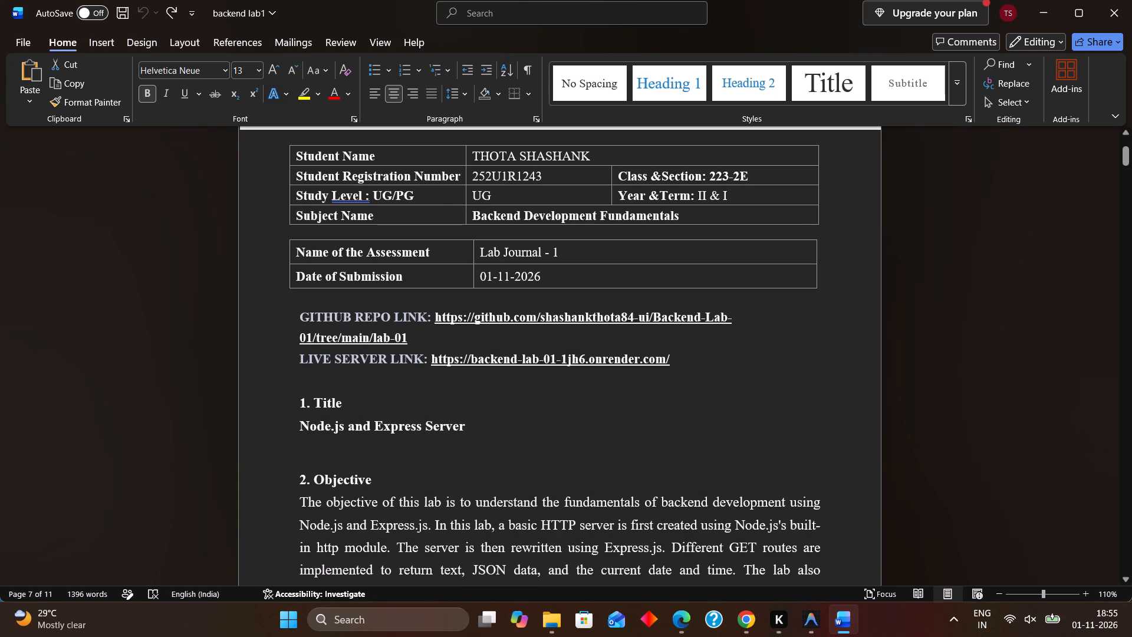
scroll(507, 367, down, 6)
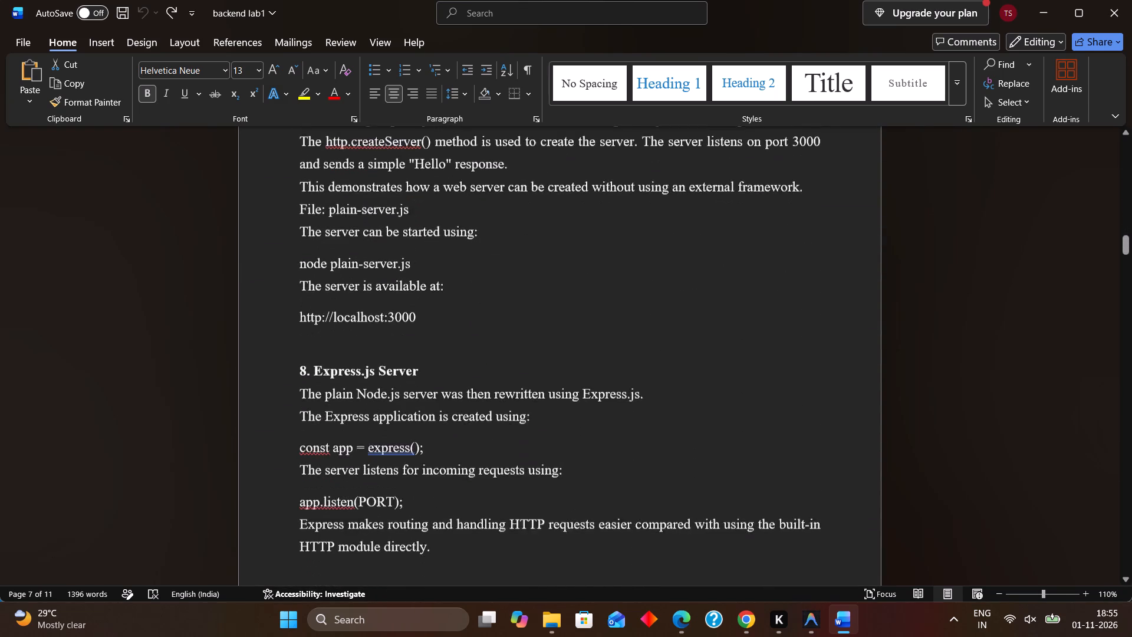